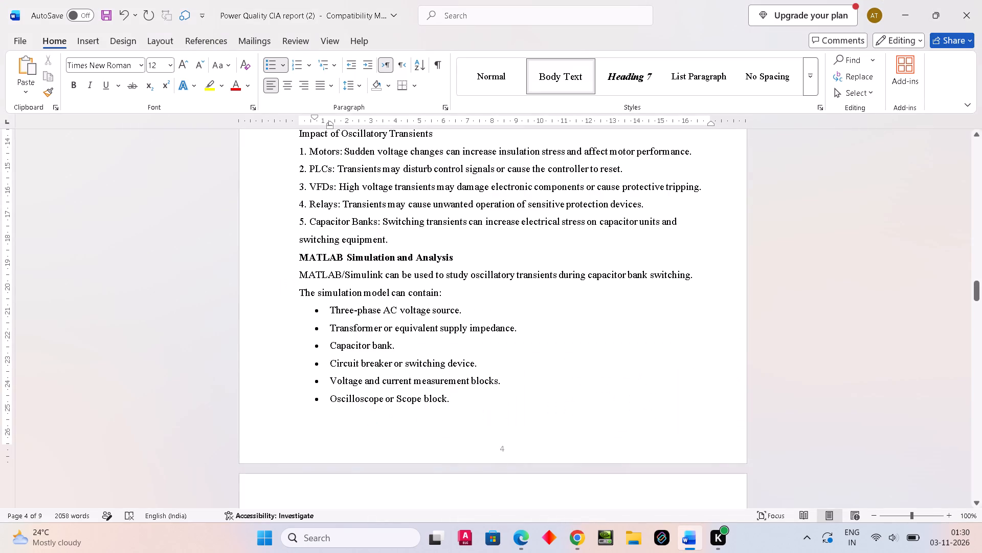
key("alt+Tab")
key("ctrl+c")
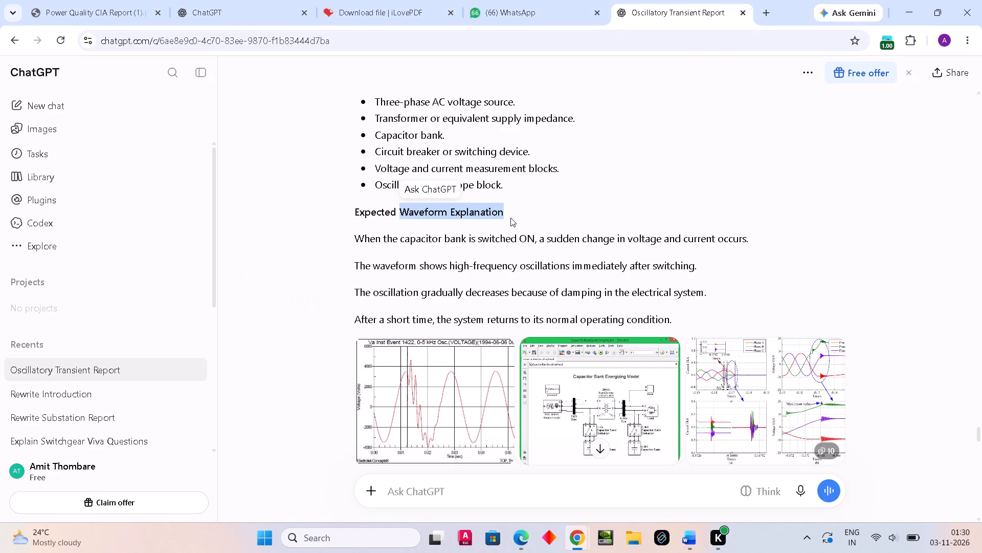
key("alt+Tab")
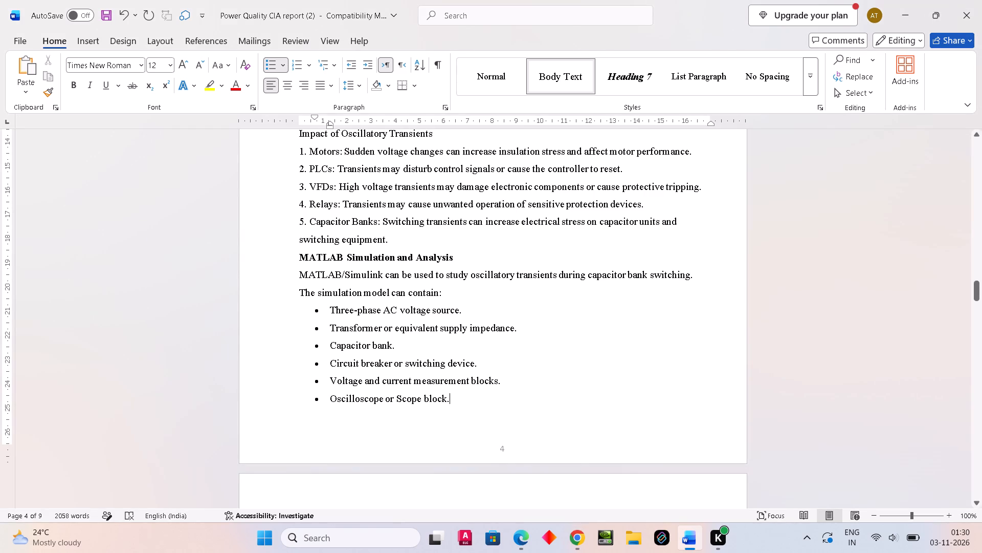
scroll(490, 237, "down", 2)
left_click(321, 265)
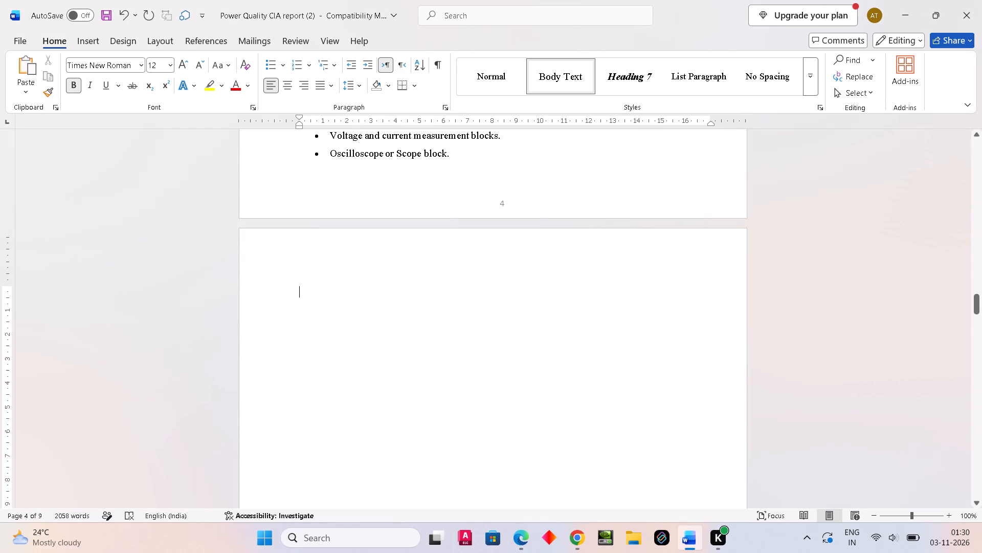
key("ctrl+v")
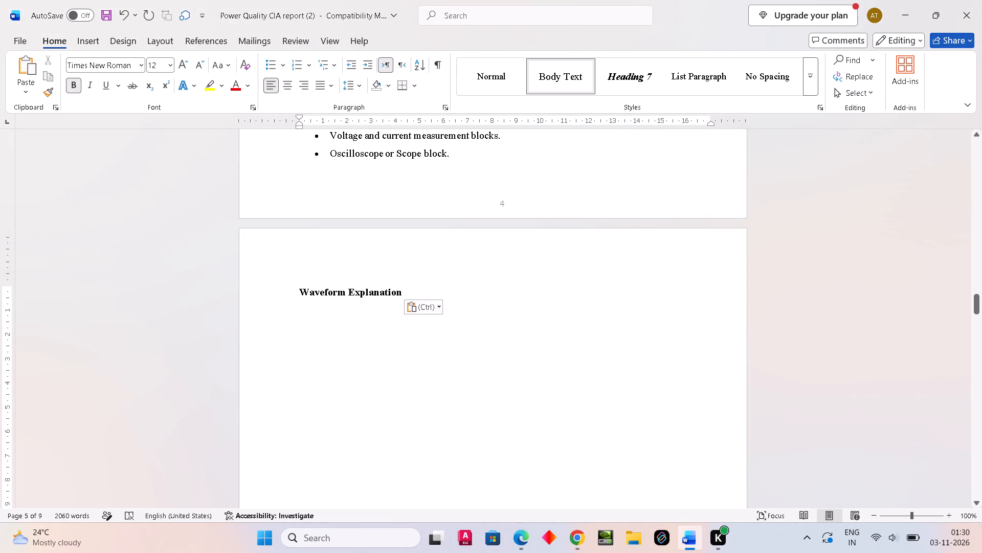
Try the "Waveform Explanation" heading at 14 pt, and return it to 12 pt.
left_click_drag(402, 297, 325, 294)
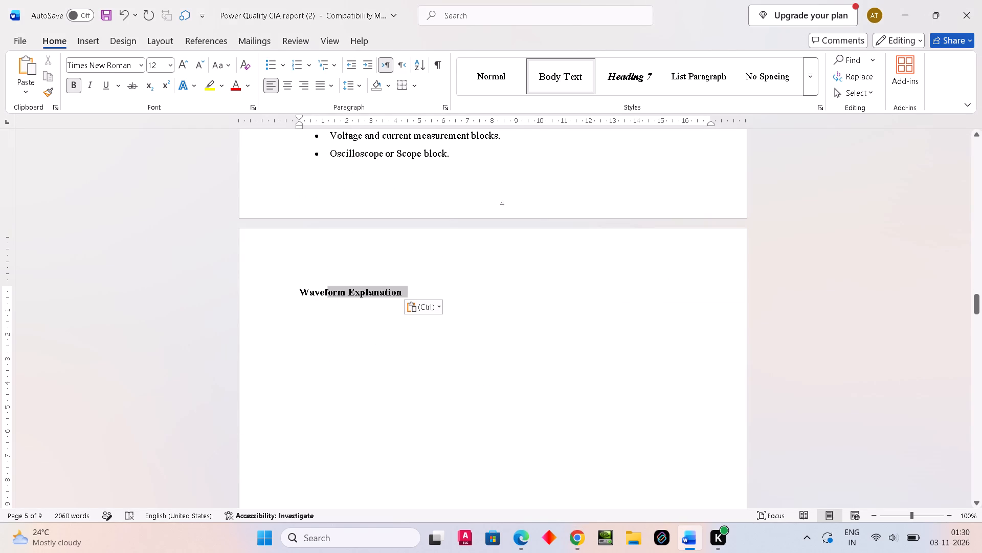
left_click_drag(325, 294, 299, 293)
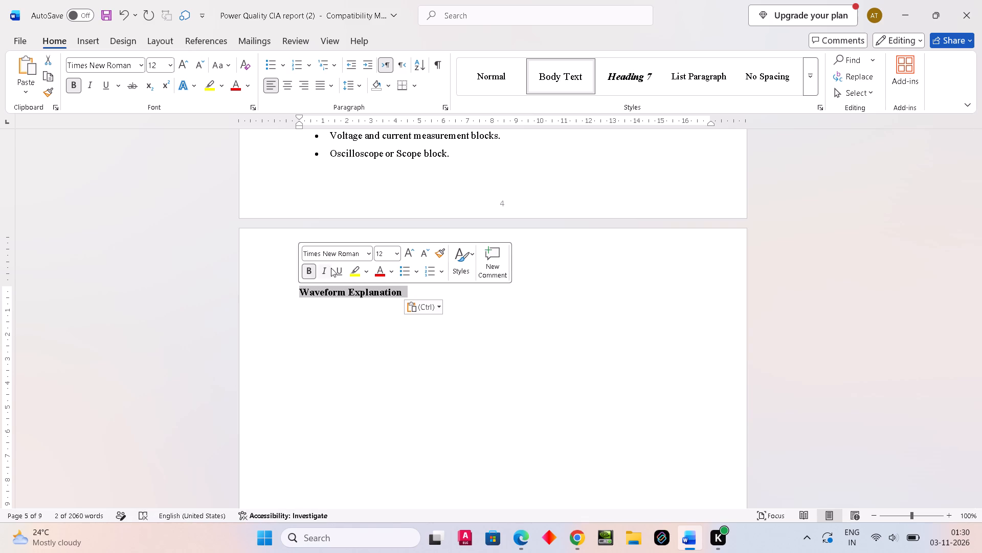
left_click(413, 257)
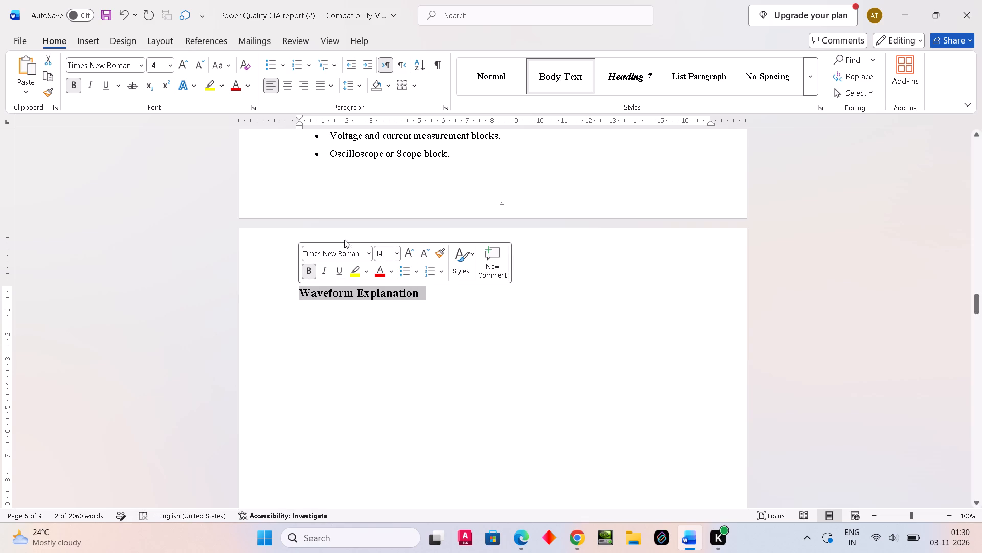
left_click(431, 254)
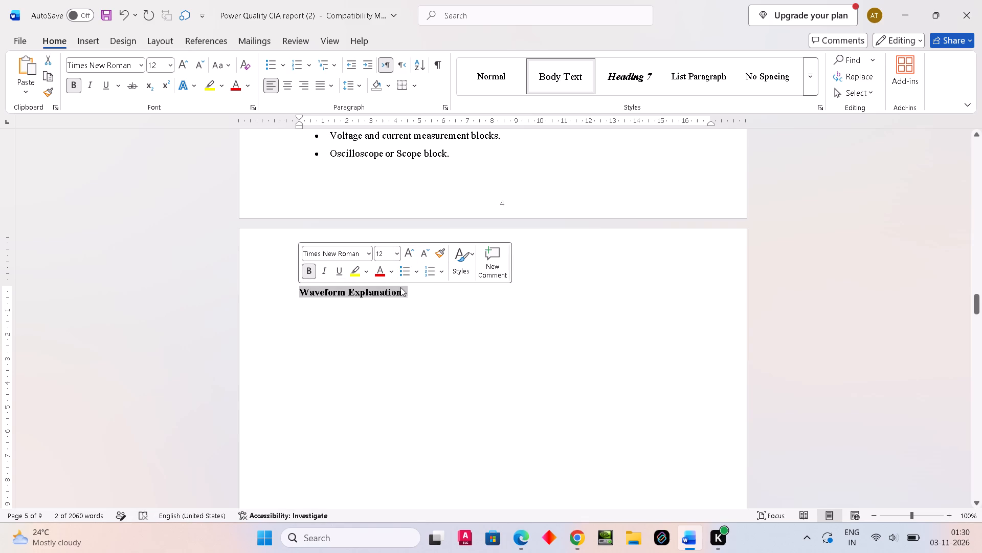
Copy the four waveform sentences, from "When the capacitor bank is switched ON", out of ChatGPT and paste them below the "Waveform Explanation" heading.
left_click(401, 290)
key("alt+Tab")
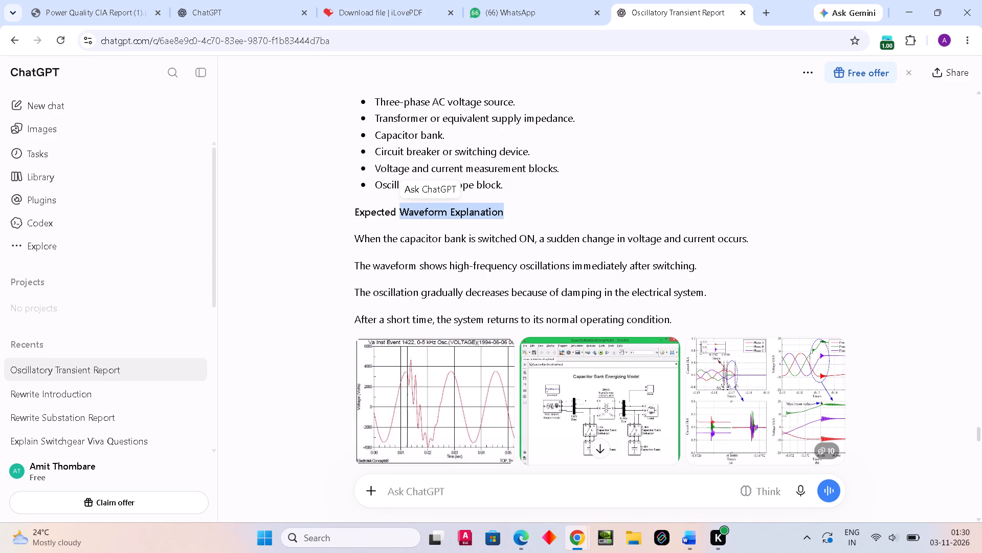
left_click_drag(359, 238, 620, 322)
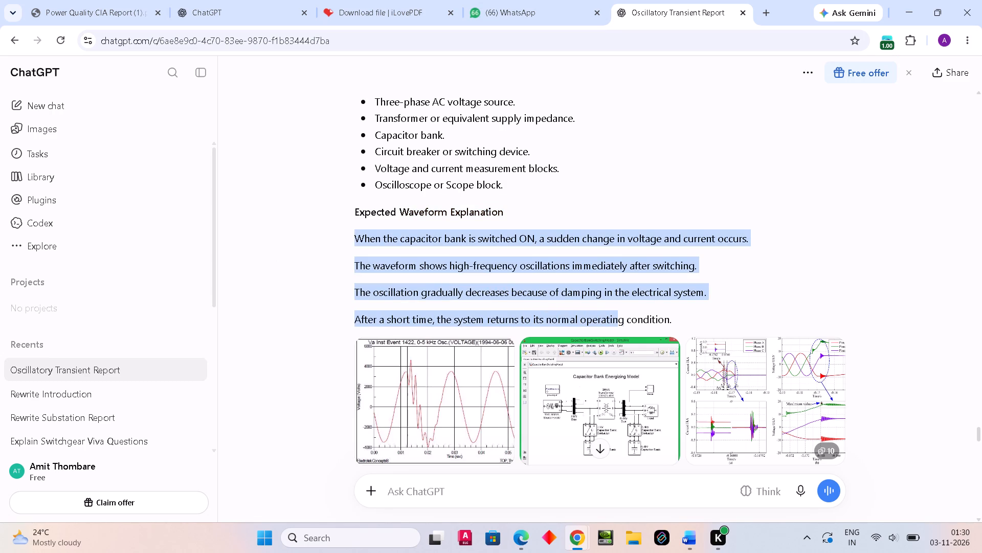
left_click_drag(620, 322, 674, 316)
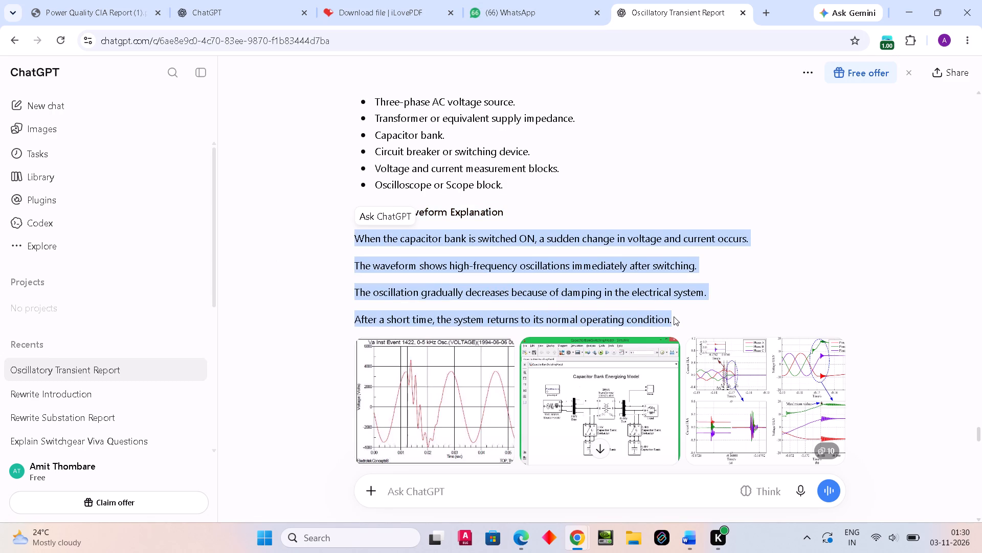
key("ctrl+c")
key("alt+Tab")
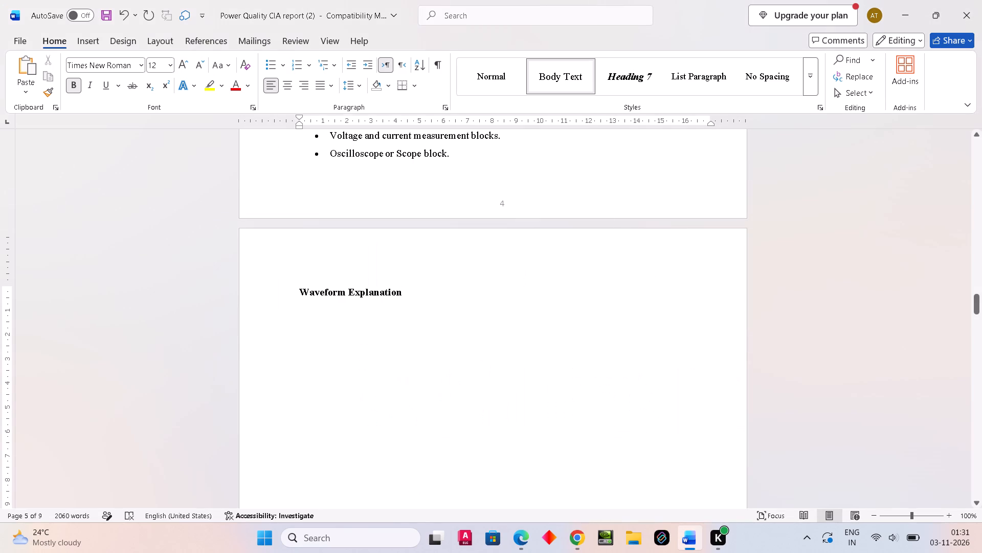
key("Return")
key("ctrl+v")
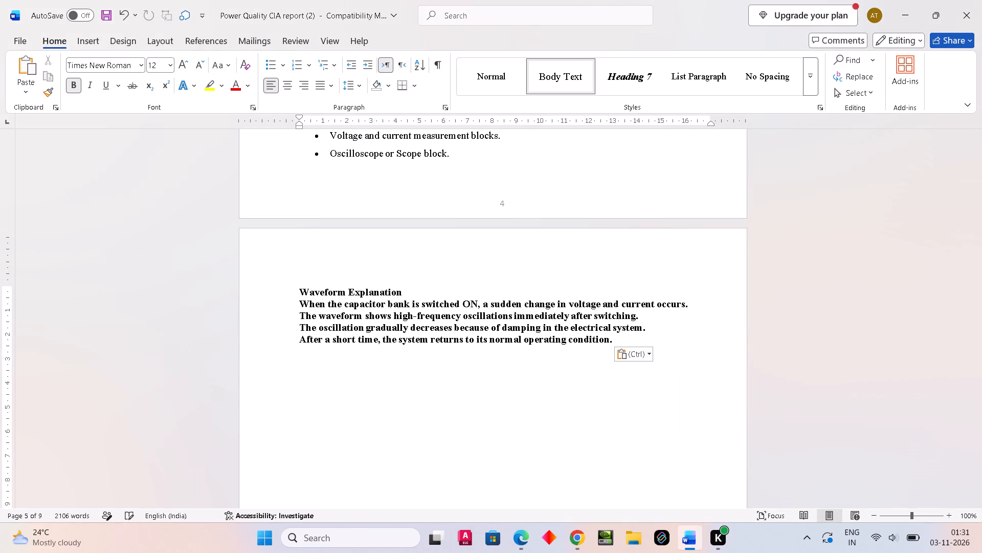
Remove the bold from the four sentences under "Waveform Explanation" and set their line spacing to 1.5.
left_click_drag(618, 345, 421, 314)
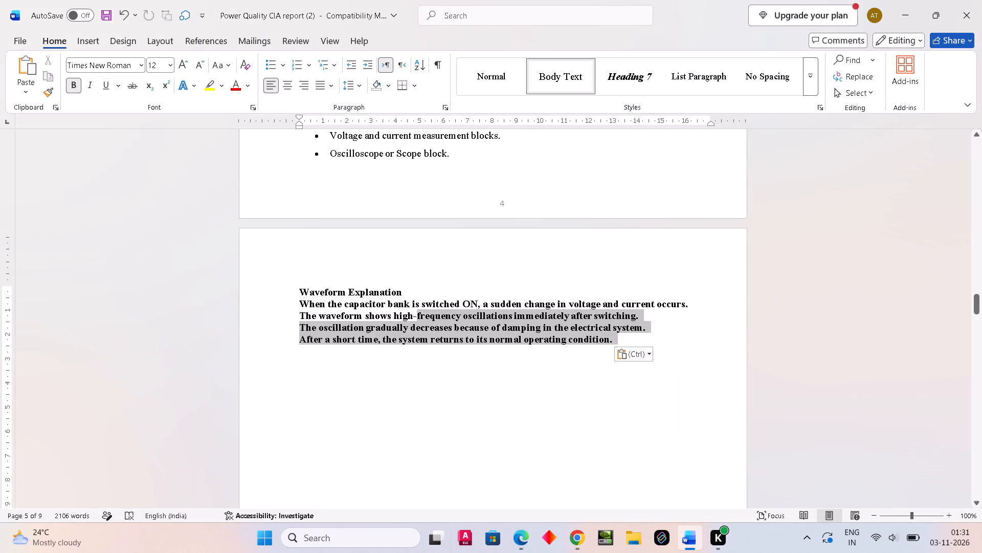
left_click_drag(421, 314, 303, 301)
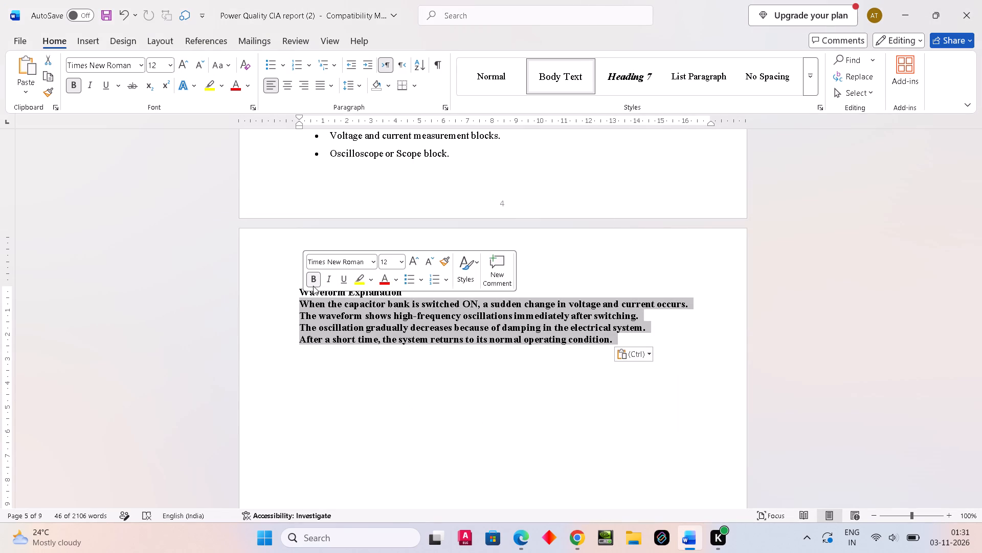
left_click(313, 286)
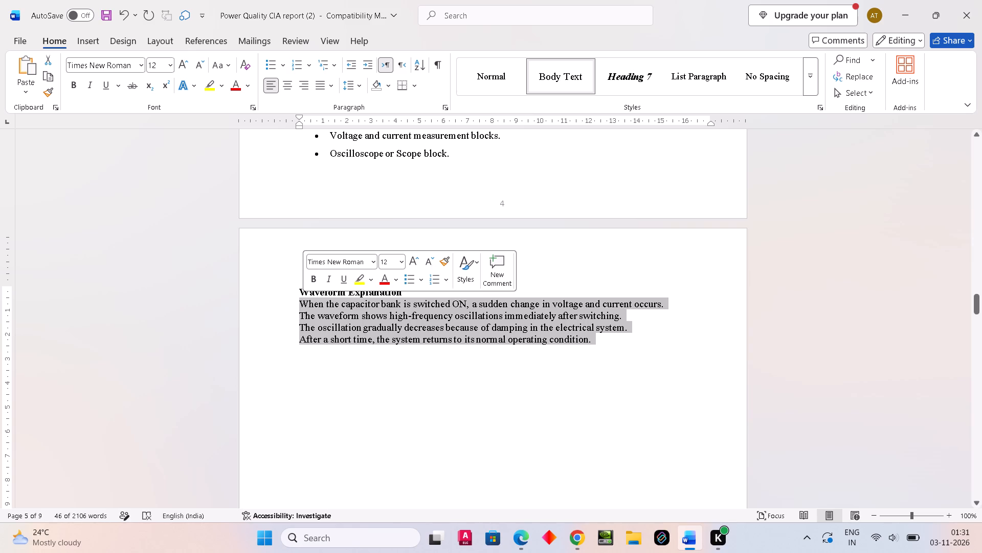
left_click(361, 87)
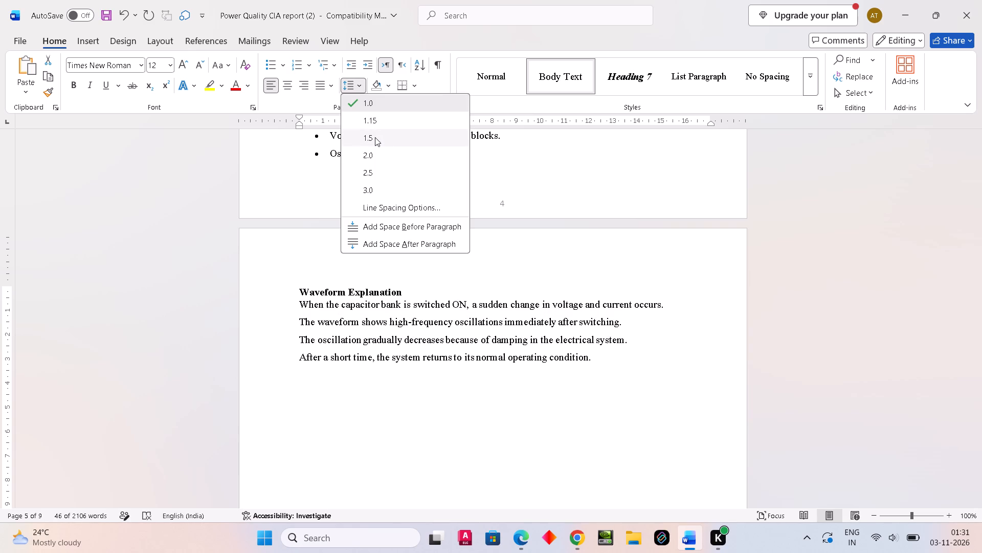
left_click(374, 138)
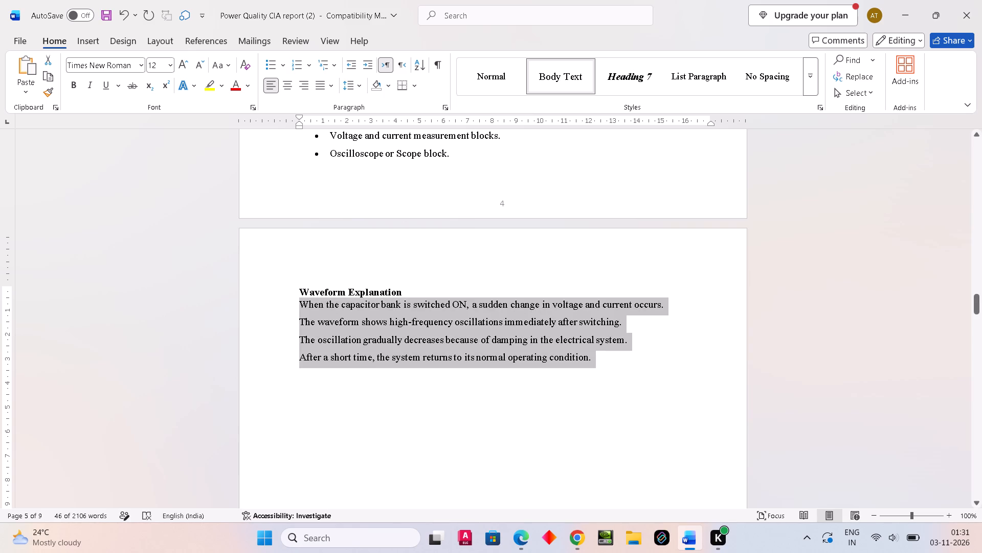
Add a blank line between the "Waveform Explanation" heading and the first waveform sentence.
left_click(406, 289)
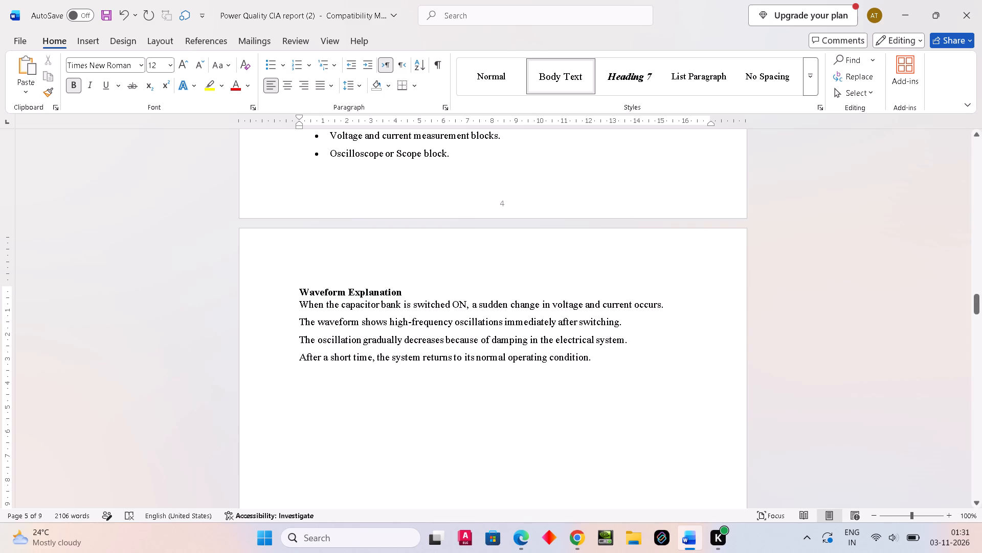
key("Return")
Switch to ChatGPT in Chrome and save the page to Downloads as "Oscillatory Transient Report", type Webpage, Complete.
key("alt+Tab")
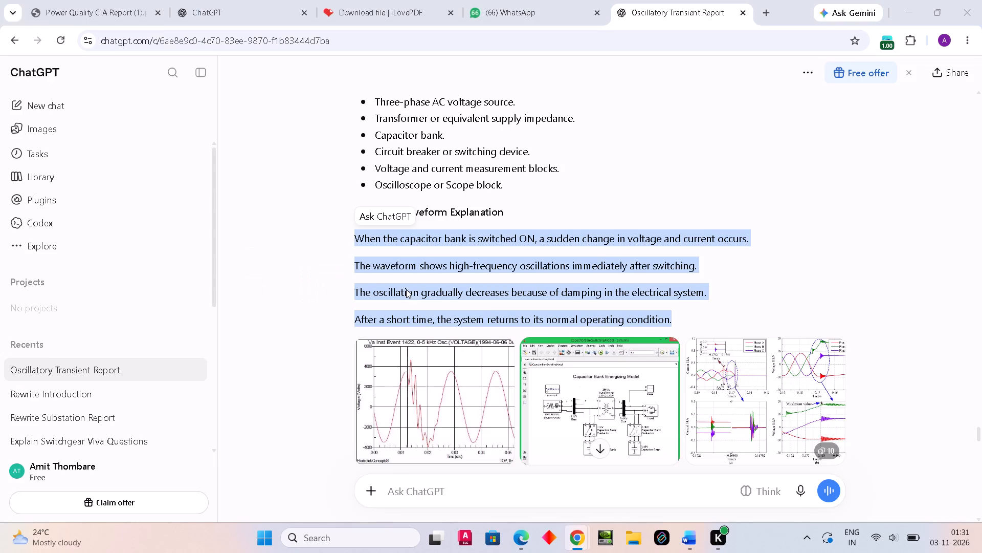
right_click(422, 391)
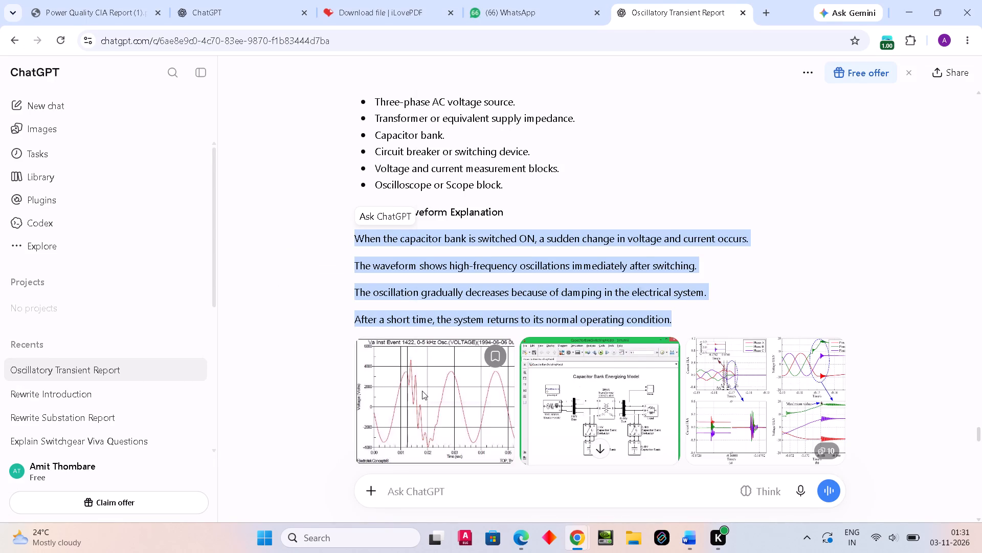
left_click(486, 160)
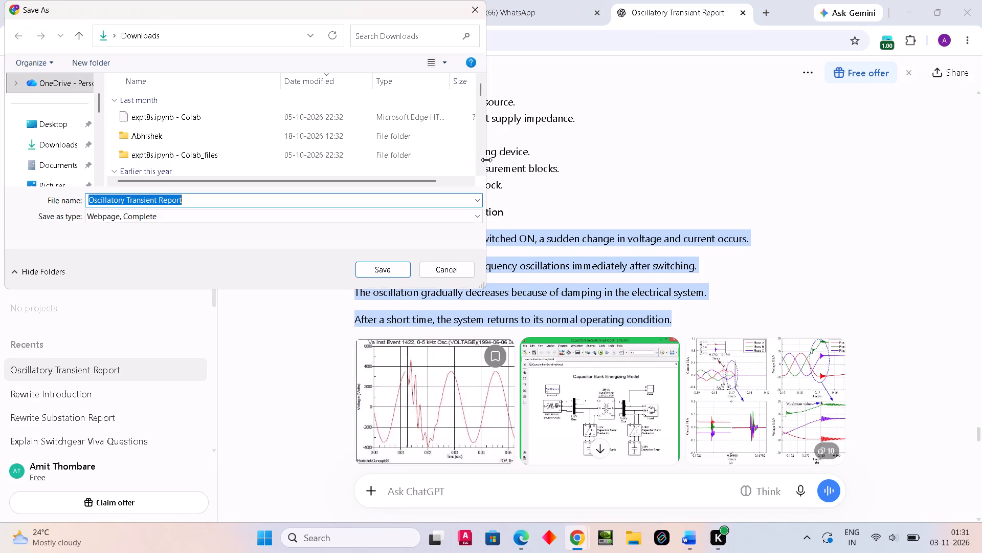
left_click(376, 268)
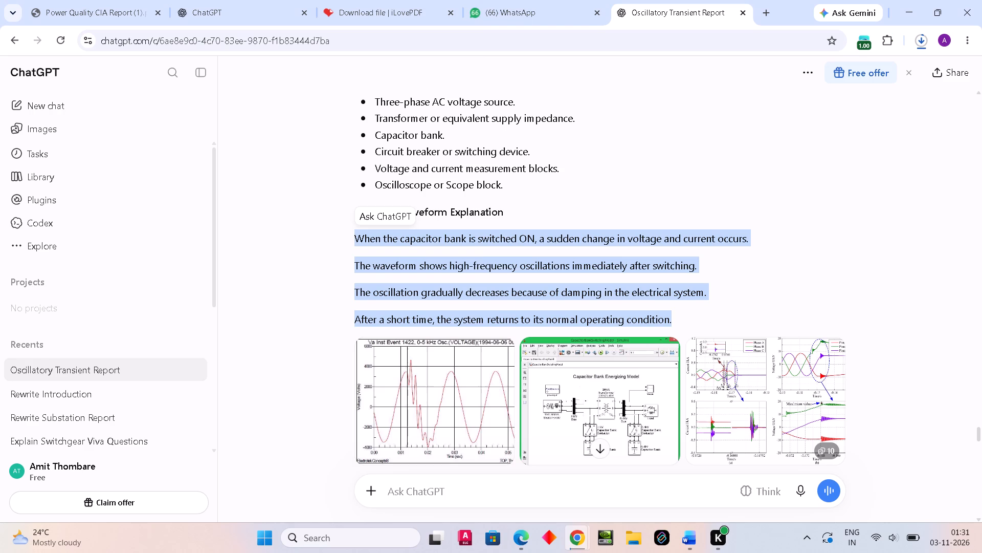
Return to the Word report and start a new line below the sentence ending "normal operating condition.".
key("alt+Tab")
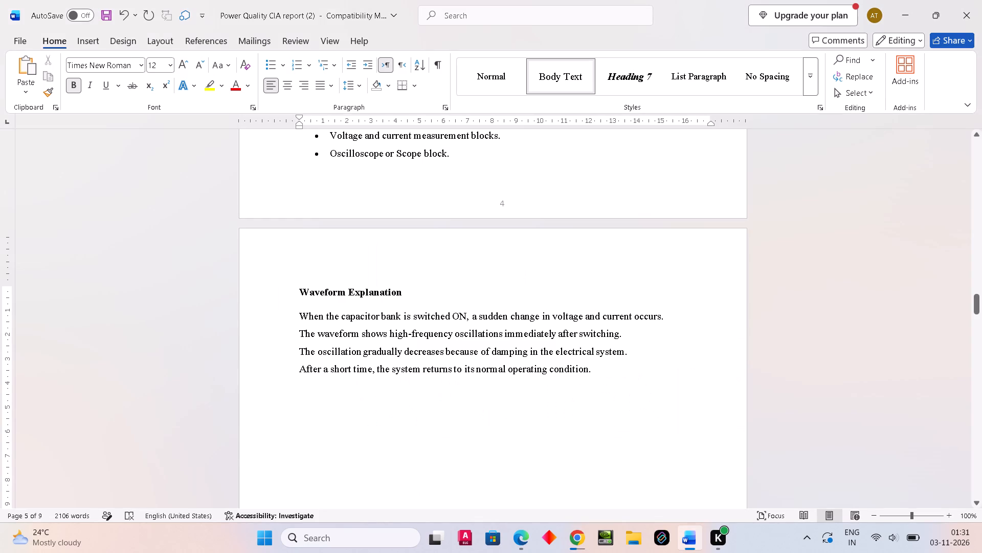
left_click(601, 368)
key("Return")
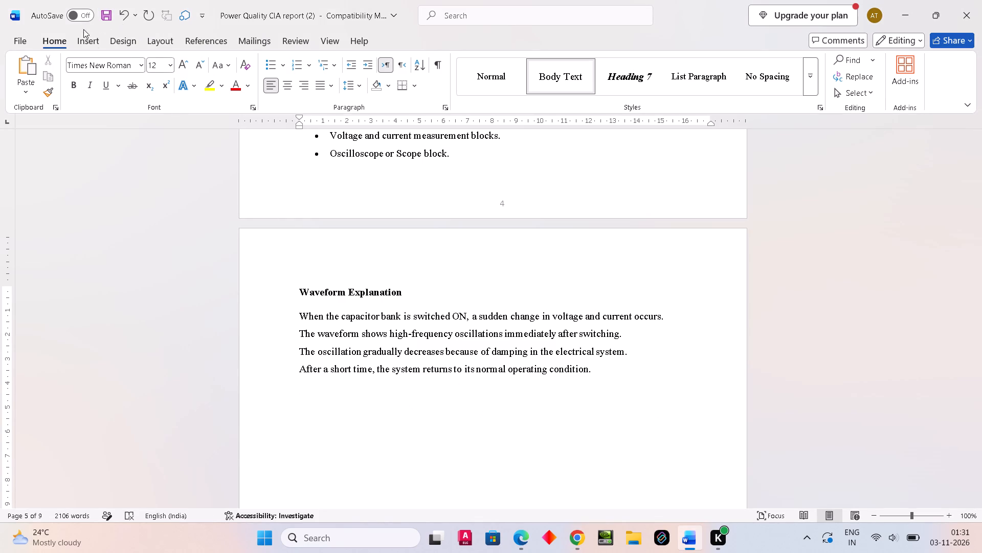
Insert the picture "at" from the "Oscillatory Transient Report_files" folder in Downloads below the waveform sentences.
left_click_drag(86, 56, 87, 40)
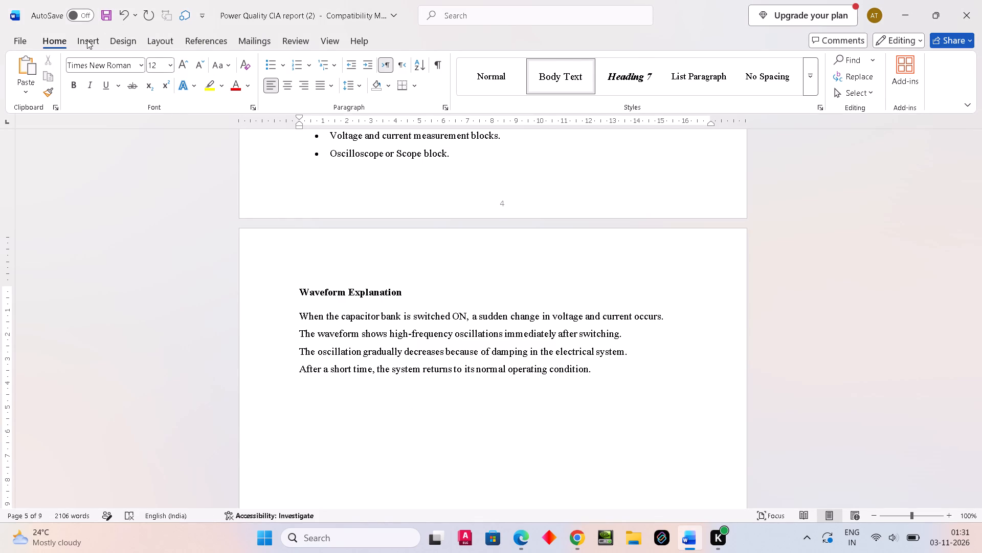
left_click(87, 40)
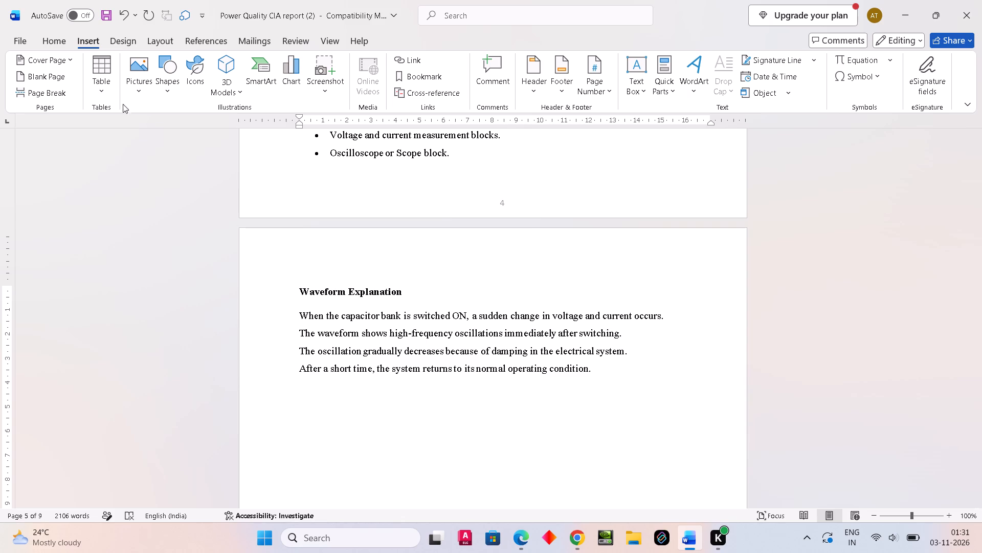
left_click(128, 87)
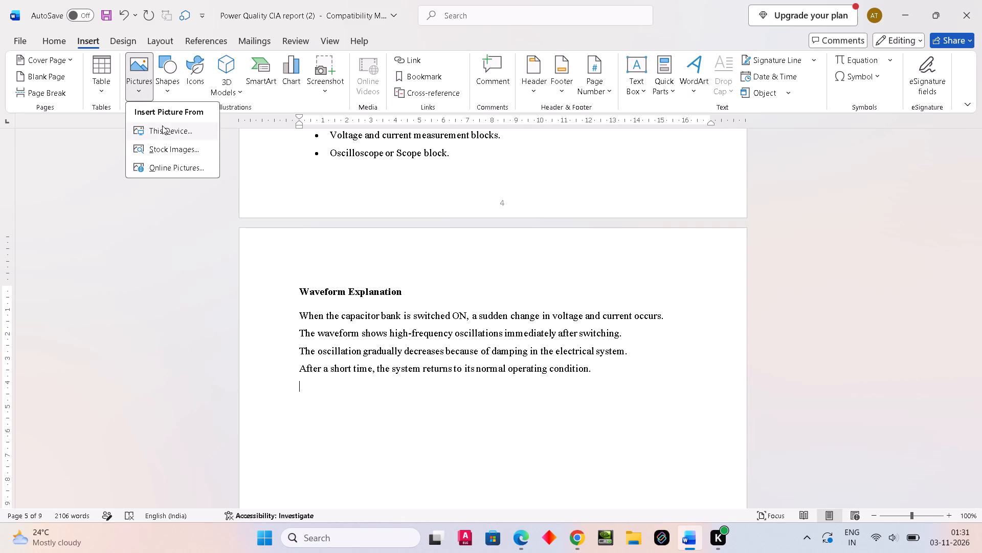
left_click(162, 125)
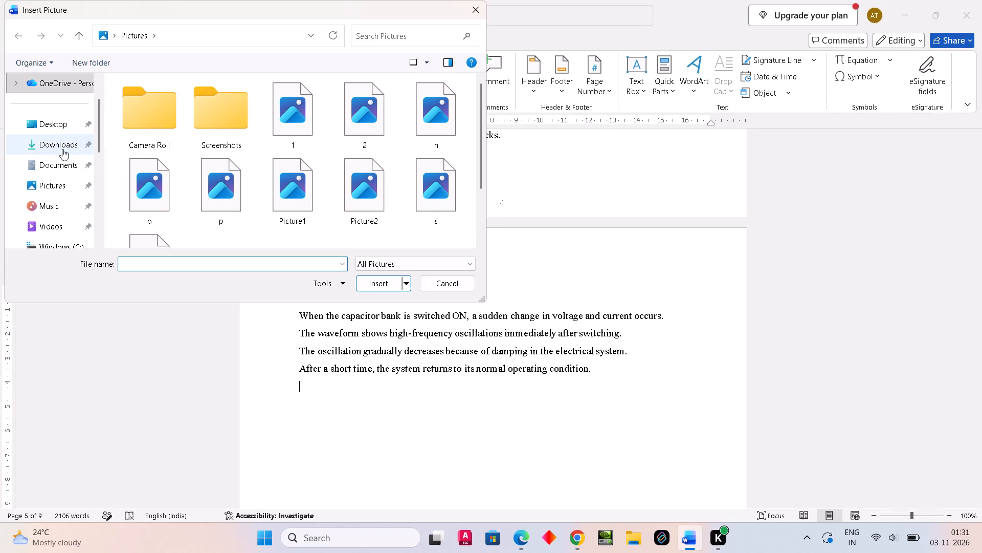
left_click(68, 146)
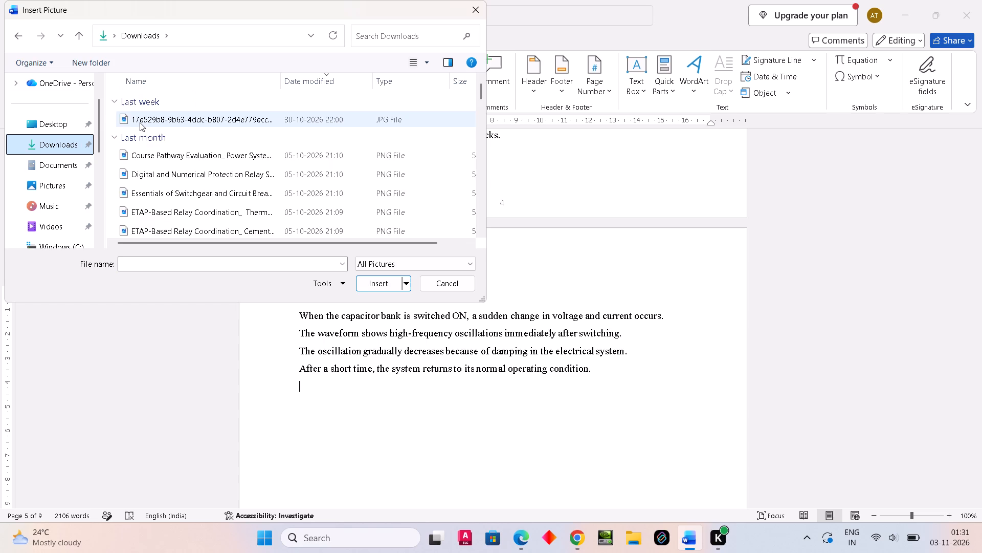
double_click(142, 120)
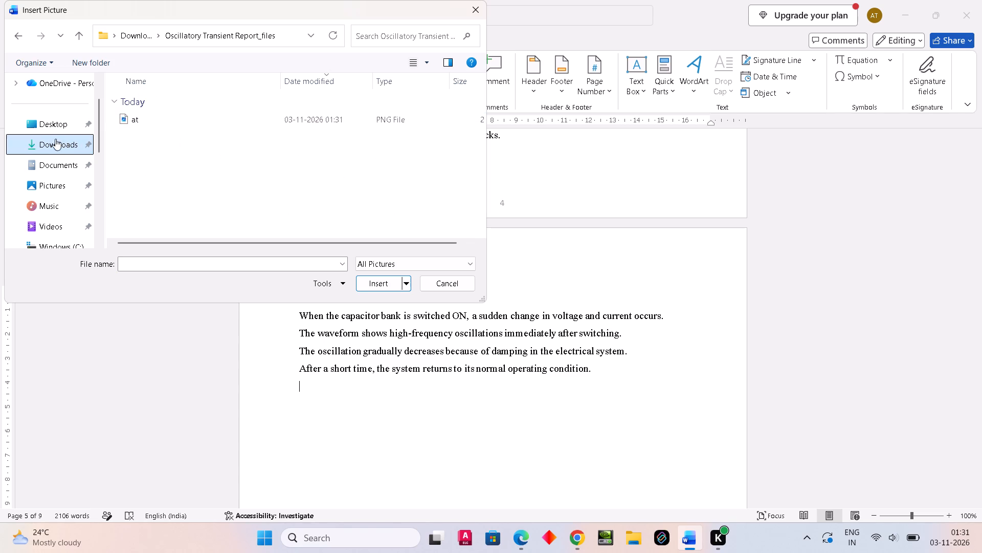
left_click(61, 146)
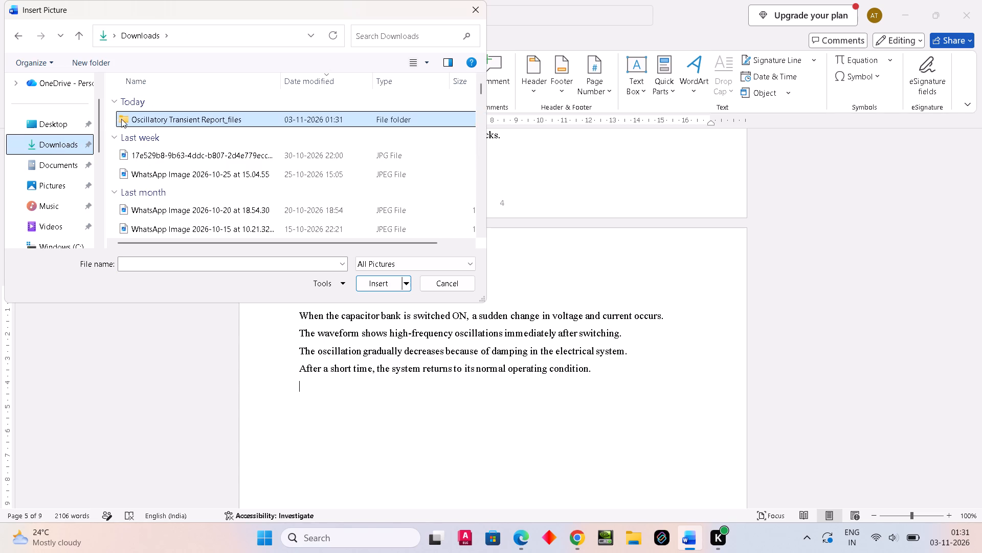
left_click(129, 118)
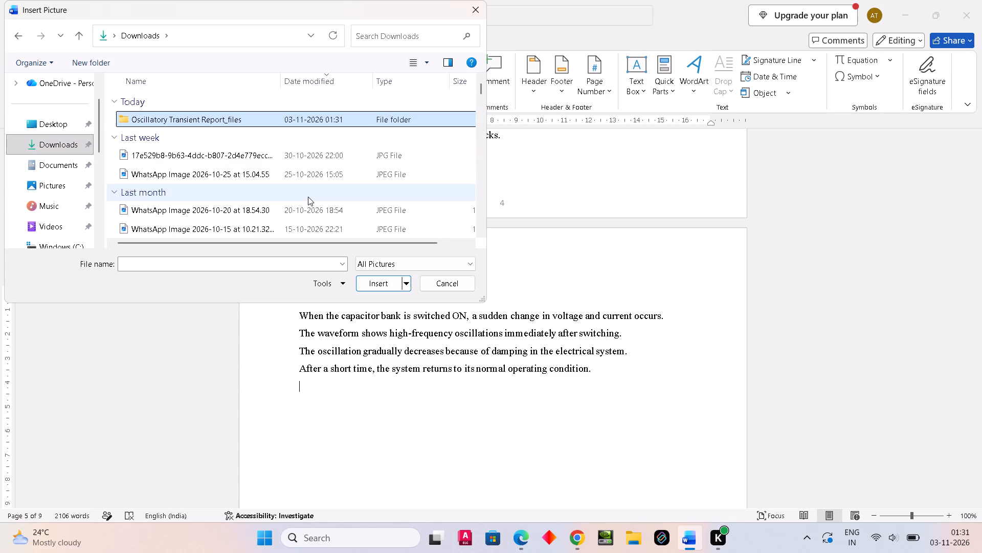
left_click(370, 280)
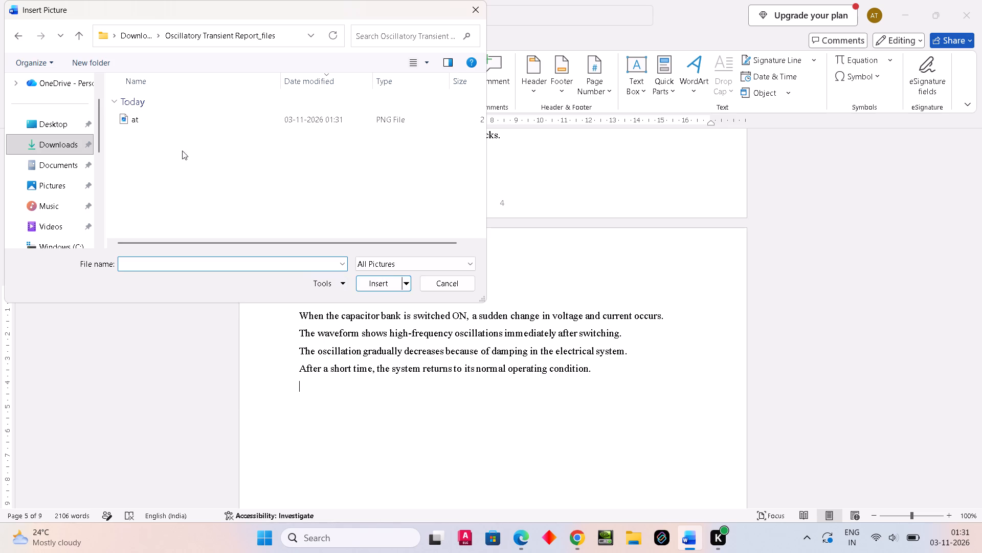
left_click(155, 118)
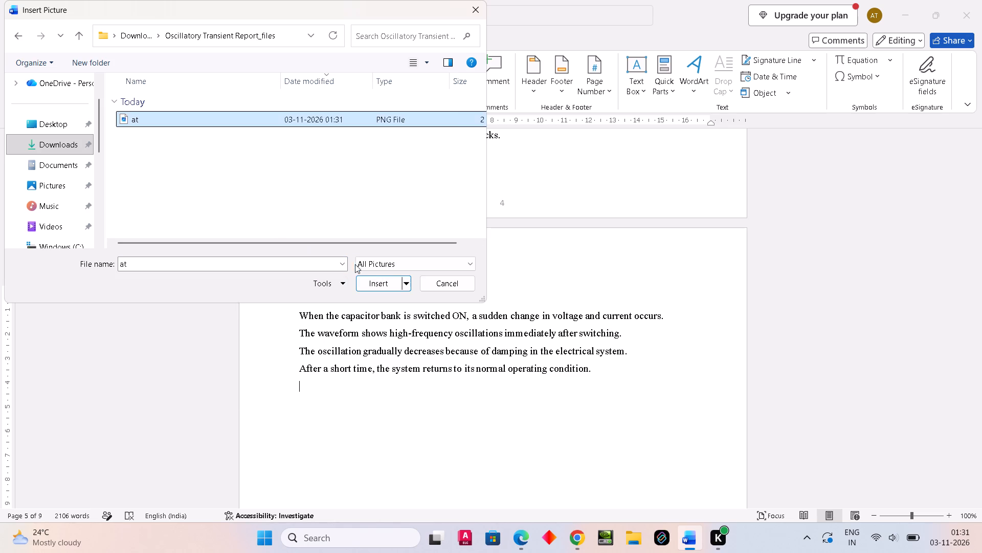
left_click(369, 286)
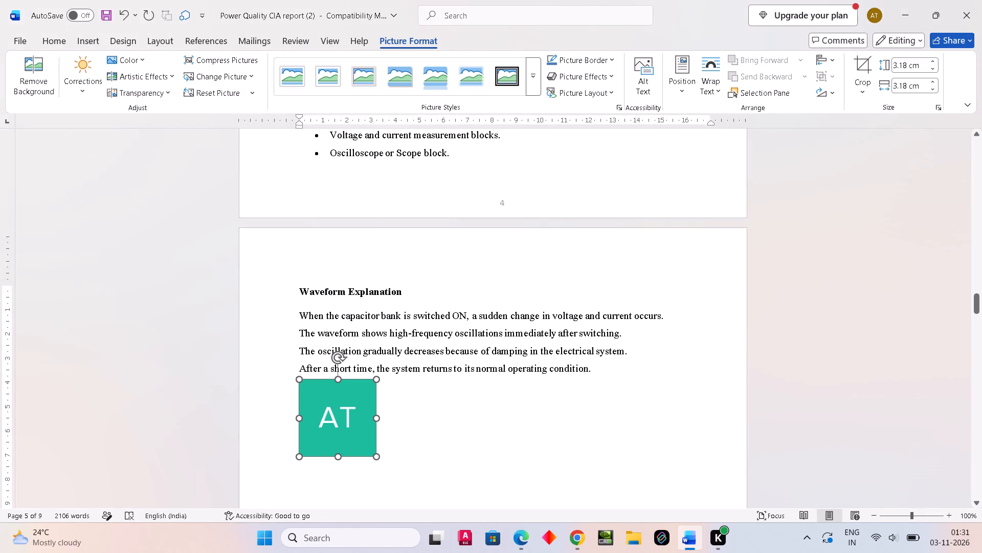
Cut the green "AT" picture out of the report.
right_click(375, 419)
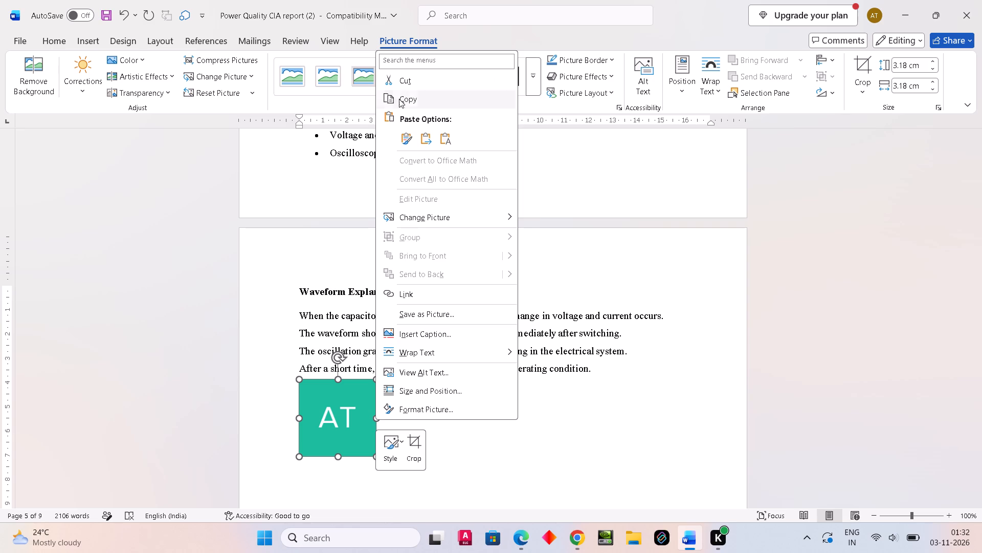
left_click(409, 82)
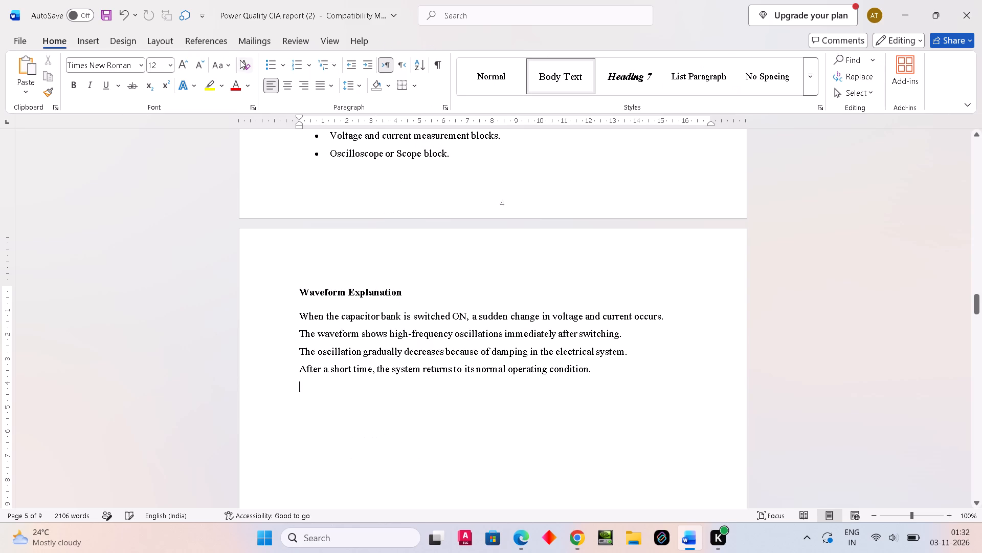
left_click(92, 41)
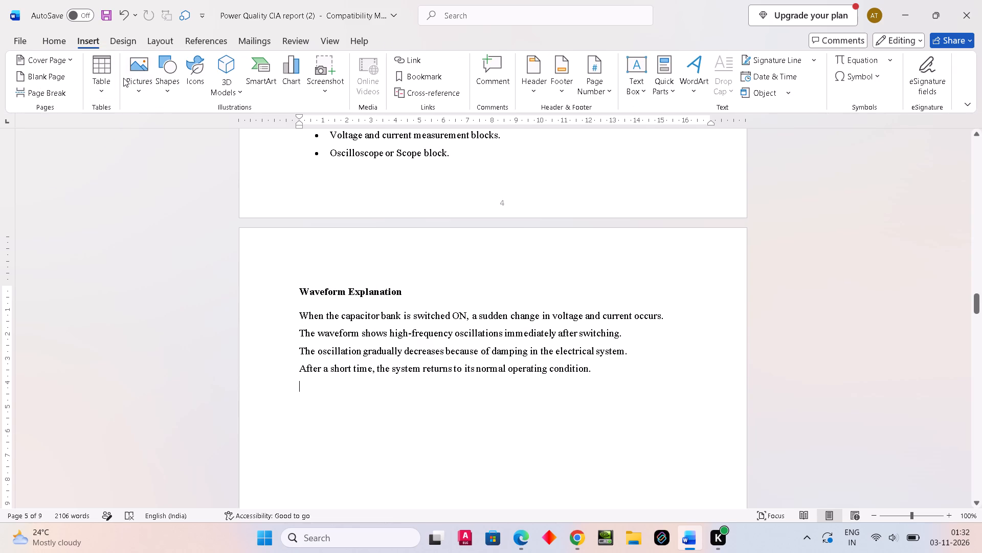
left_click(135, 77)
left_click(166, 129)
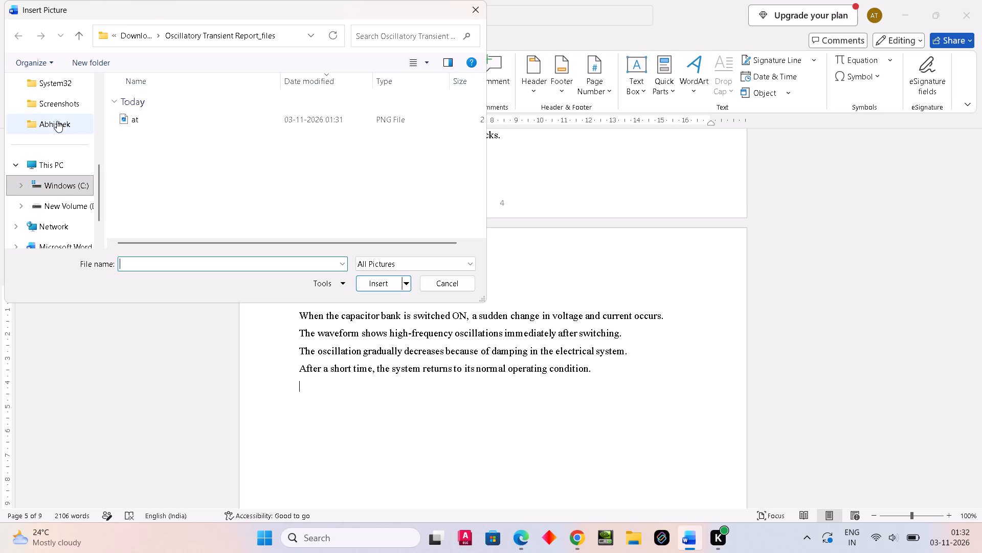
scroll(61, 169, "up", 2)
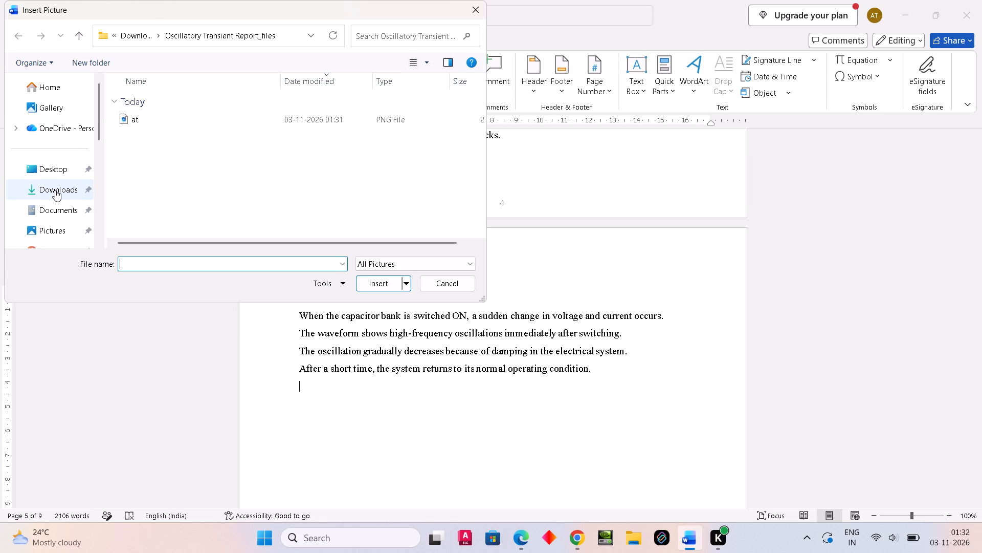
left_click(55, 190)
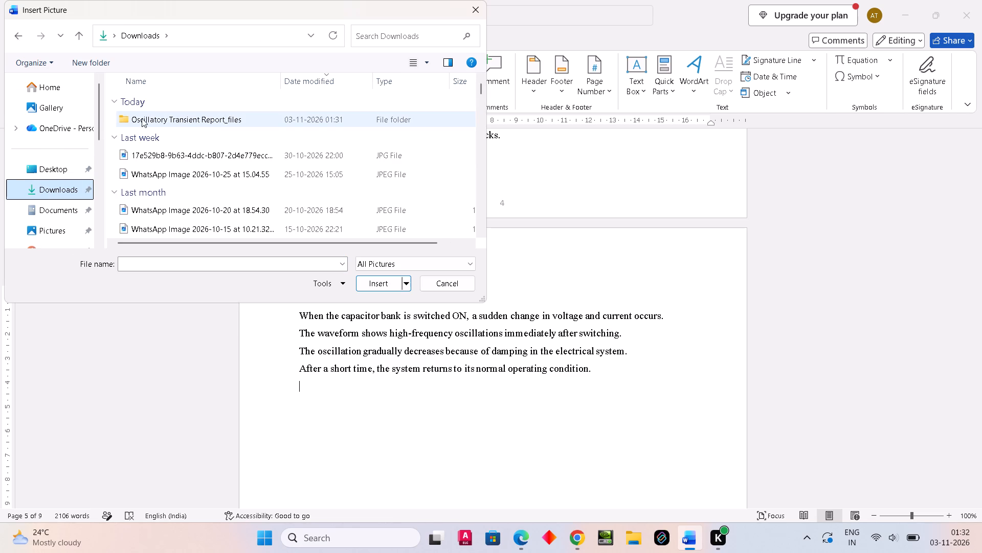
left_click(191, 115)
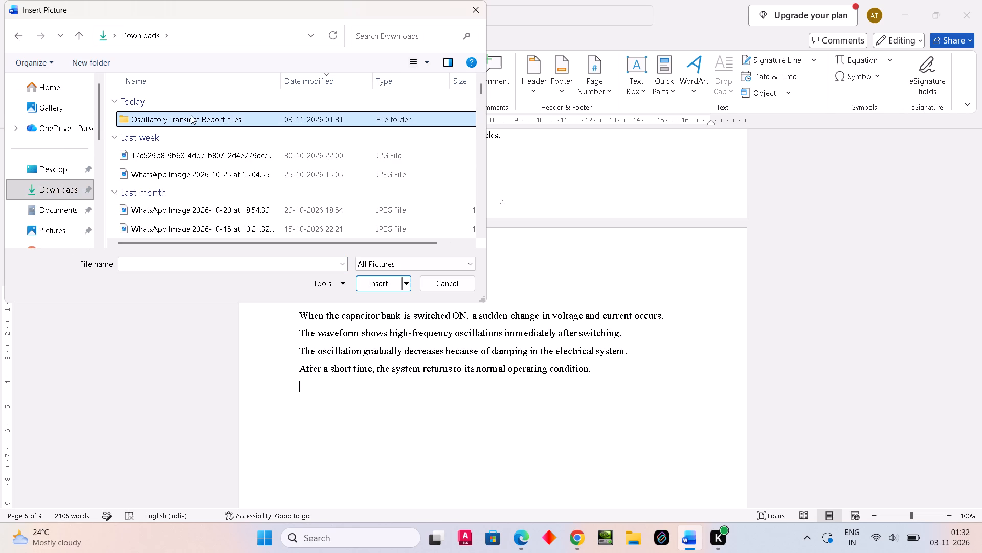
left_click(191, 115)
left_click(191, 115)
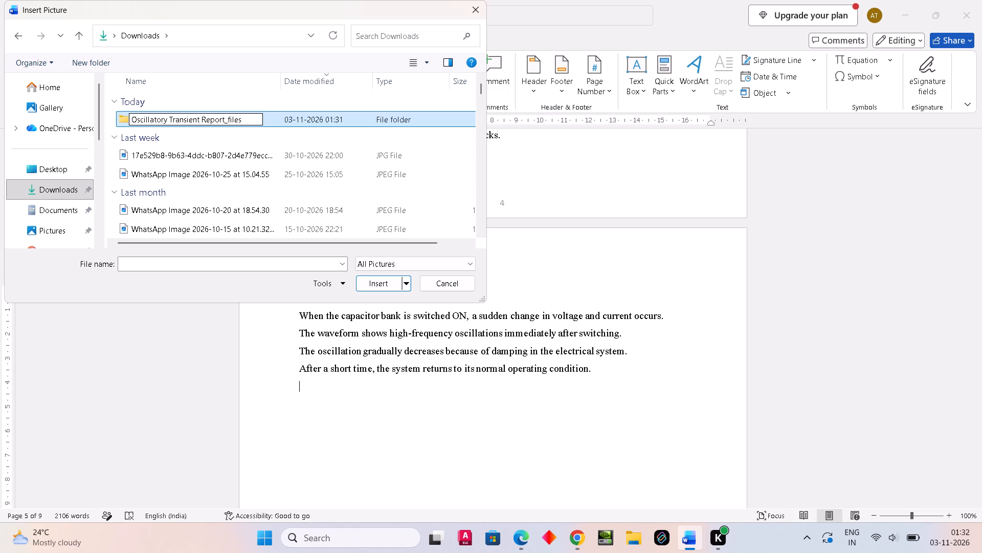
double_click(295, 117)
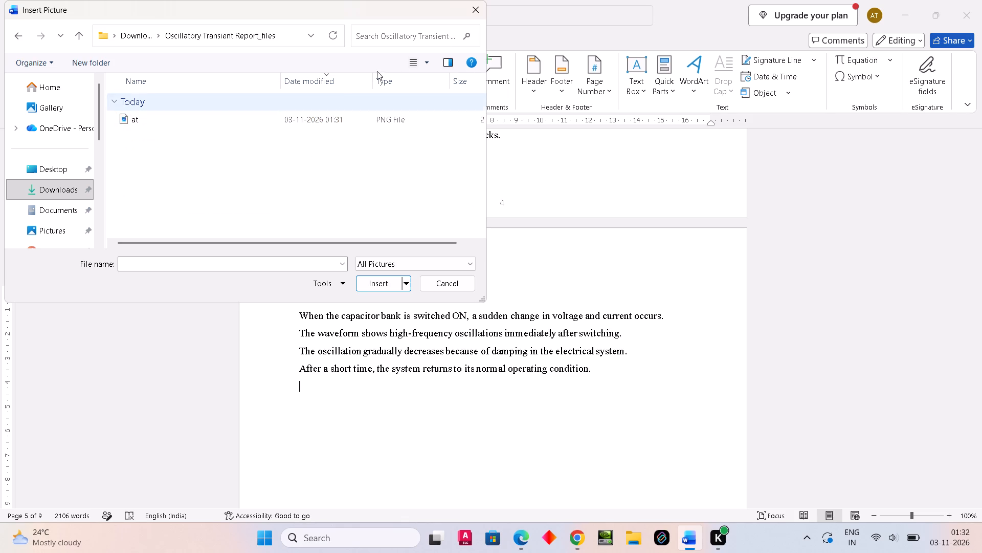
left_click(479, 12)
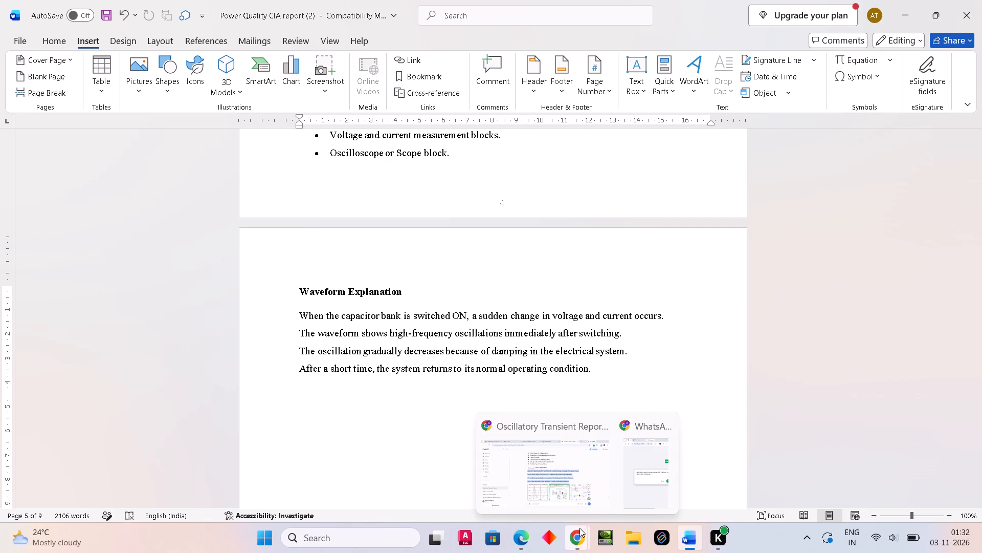
Switch to ChatGPT in Chrome, enlarge the Va Inst Event 1422 voltage waveform, and save it to Downloads as a JPEG image.
left_click(702, 547)
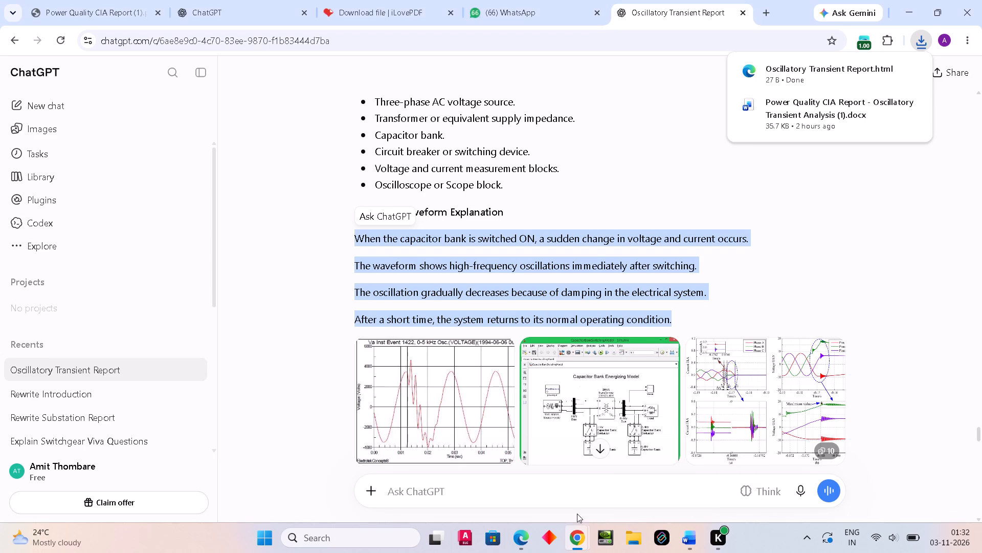
left_click(444, 400)
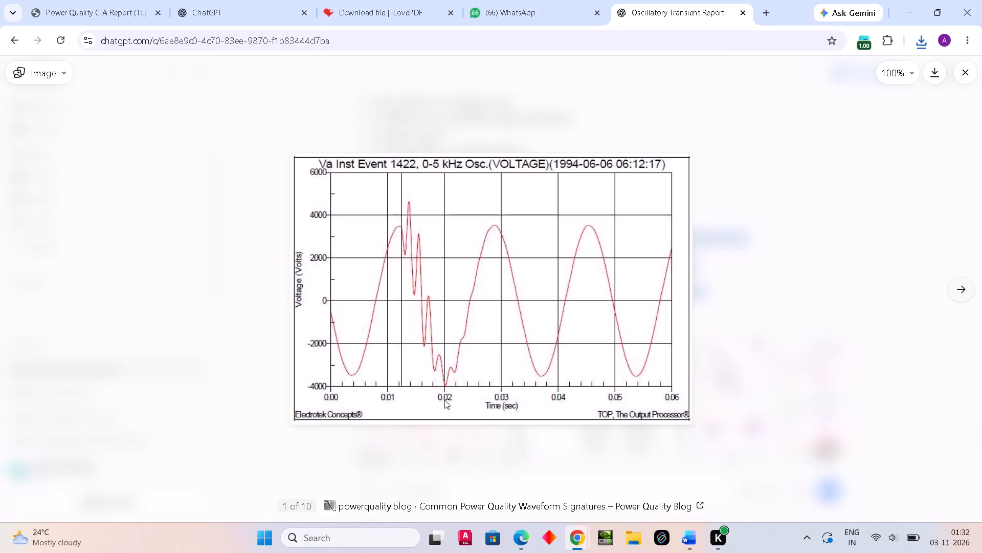
right_click(527, 316)
left_click(582, 356)
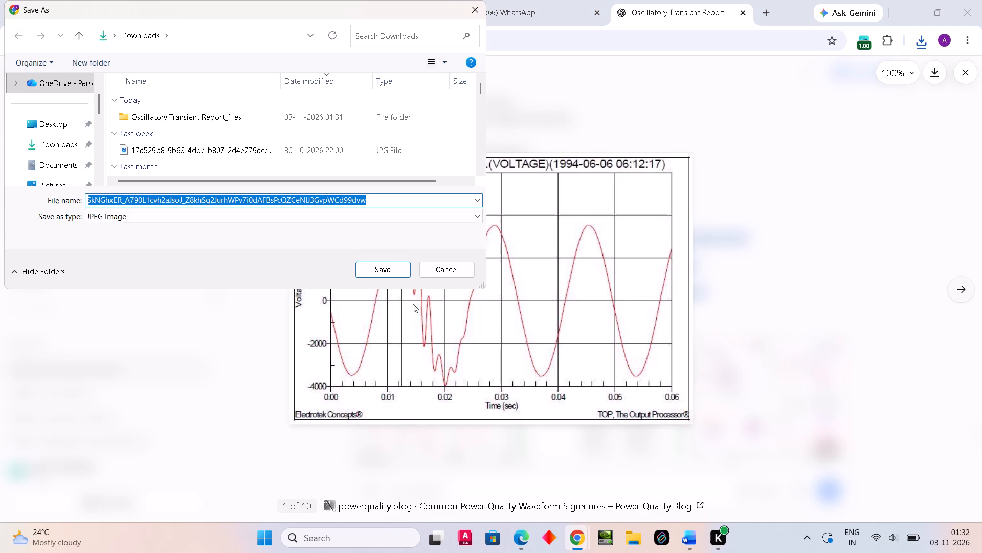
left_click(389, 267)
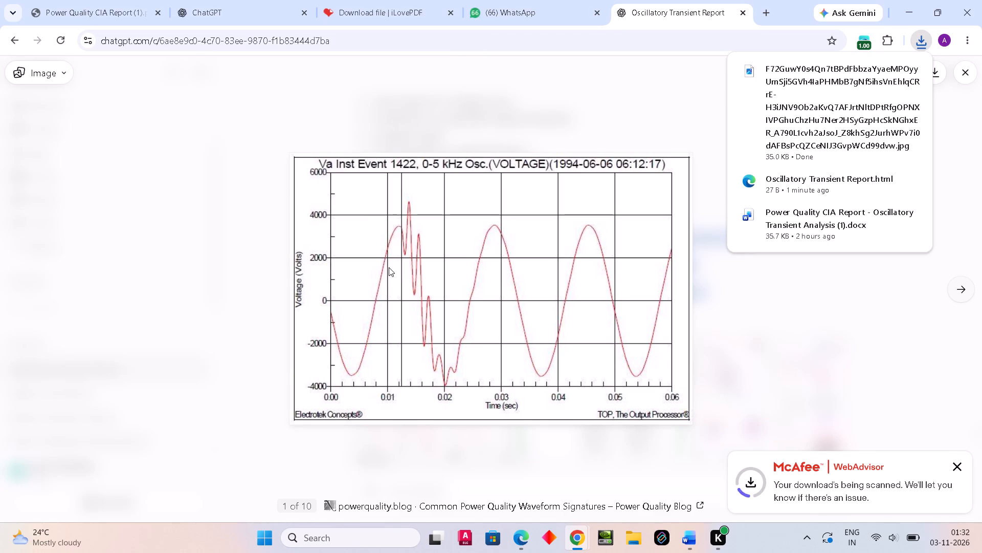
Return to the Word report and insert the newly downloaded voltage waveform JPG from Downloads below the waveform sentences.
key("alt+Tab")
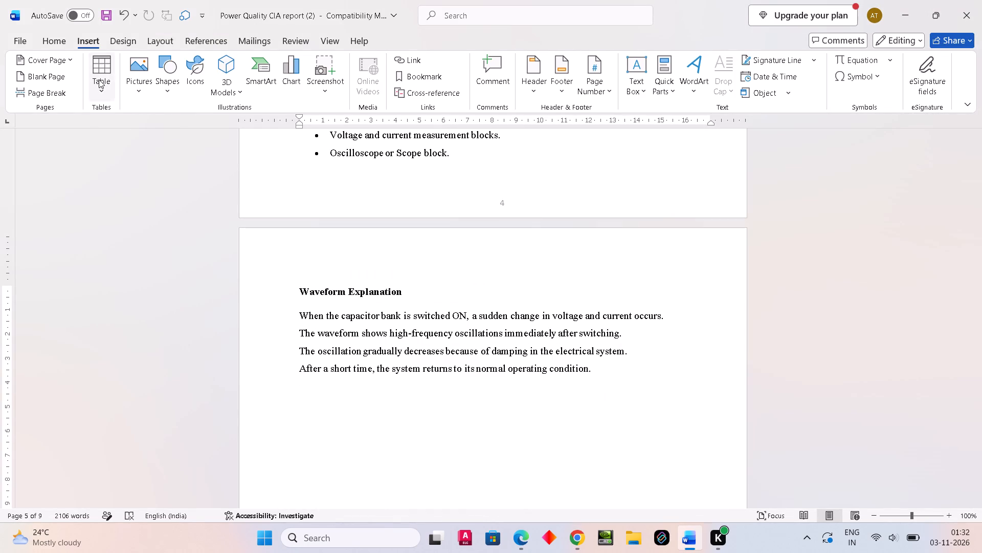
left_click_drag(98, 79, 136, 79)
left_click(136, 79)
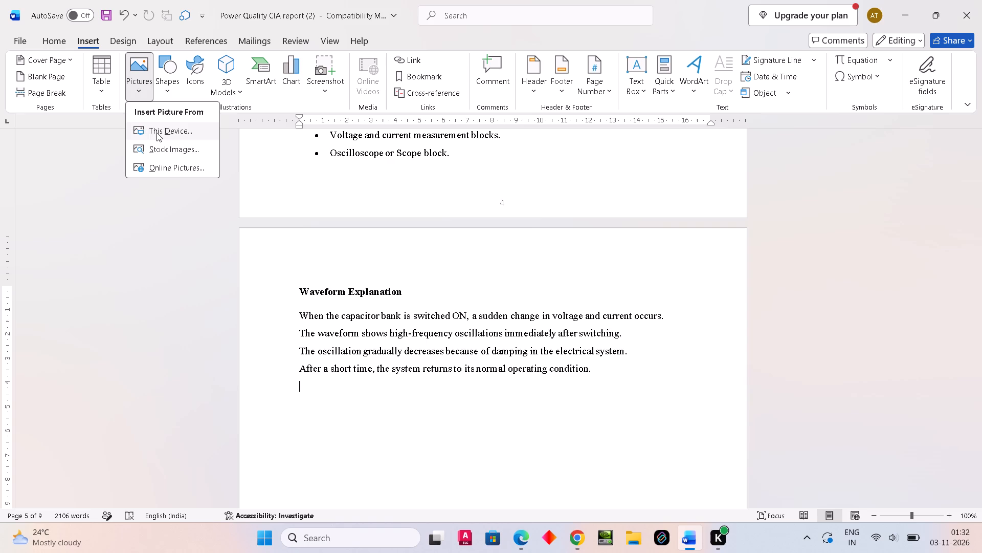
left_click(157, 133)
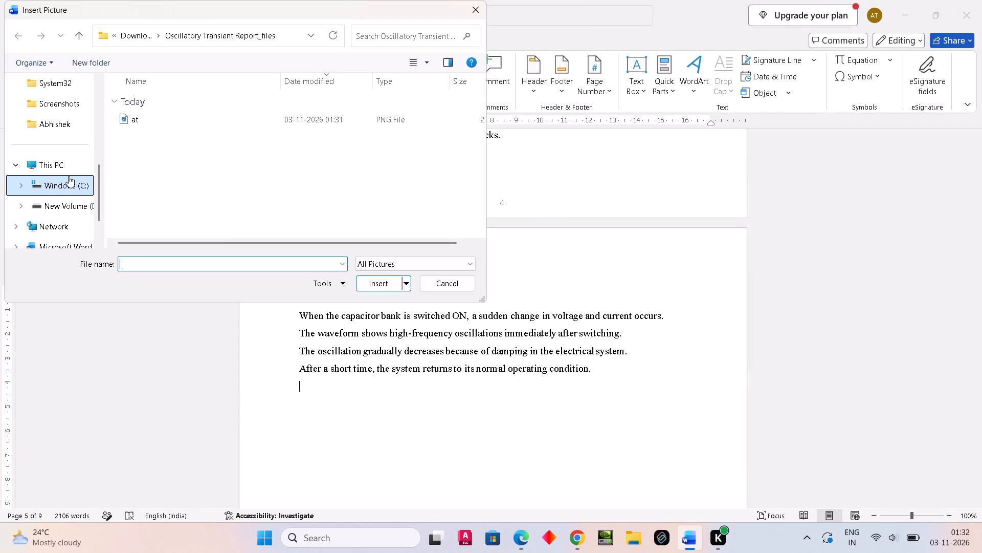
scroll(69, 176, "up", 1)
left_click(57, 196)
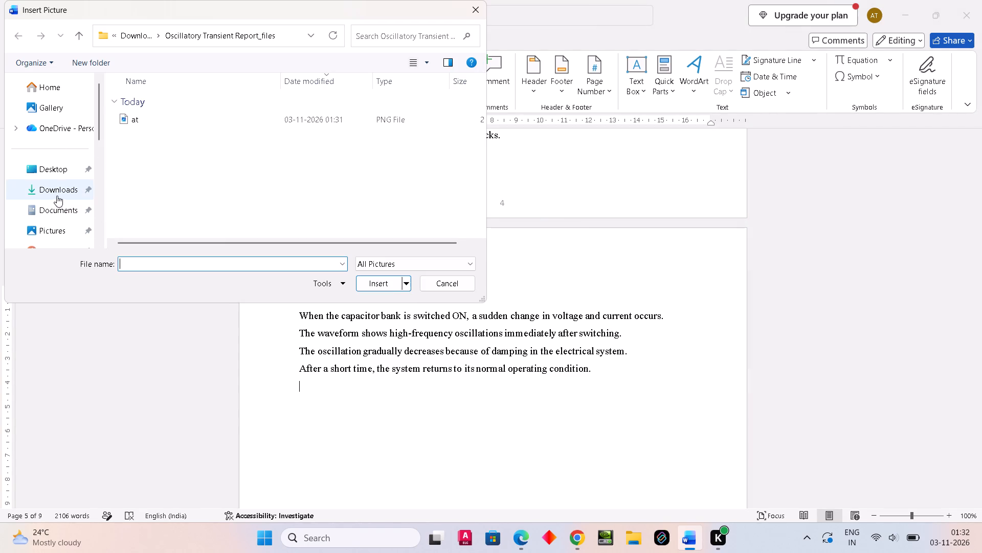
left_click(152, 114)
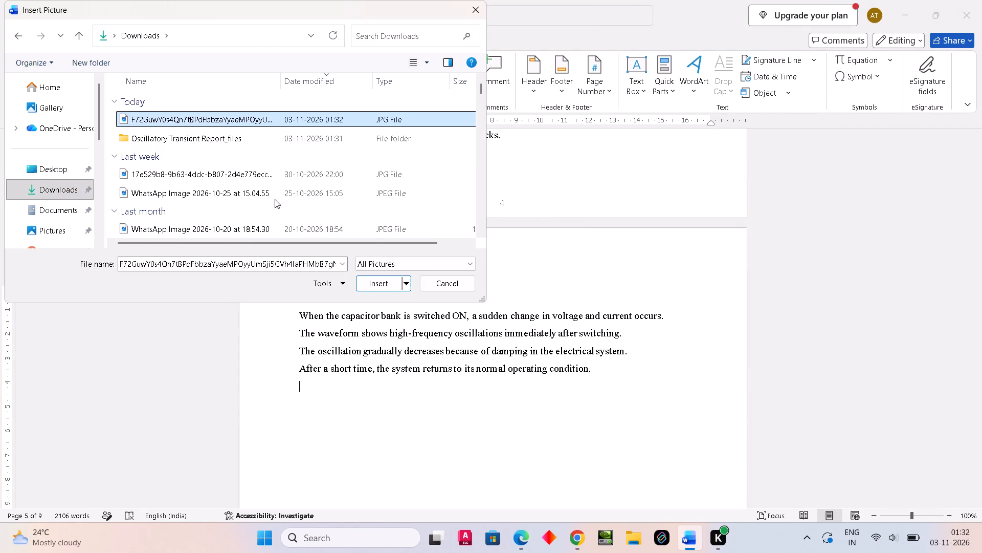
left_click(364, 281)
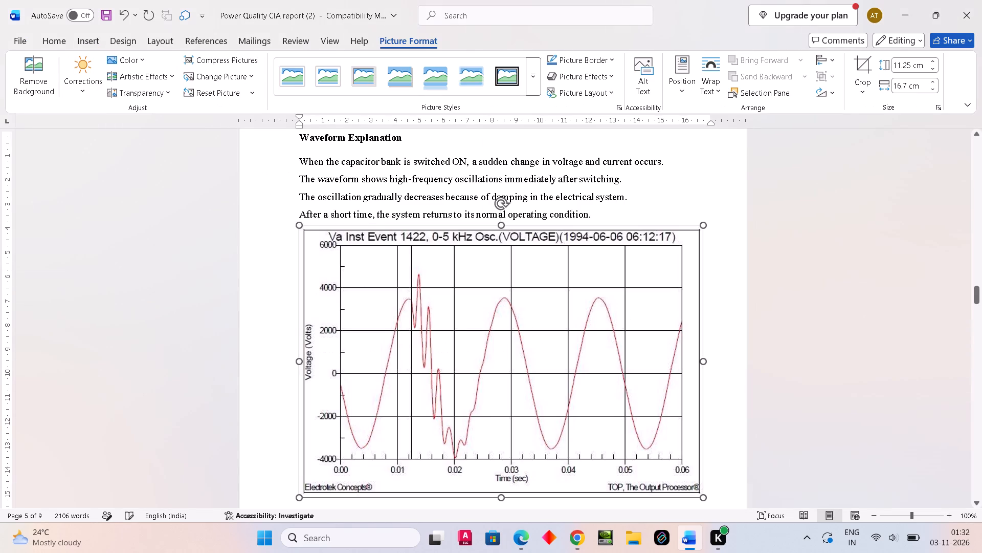
Shrink the inserted waveform picture proportionally to about half its width.
scroll(516, 372, "down", 1)
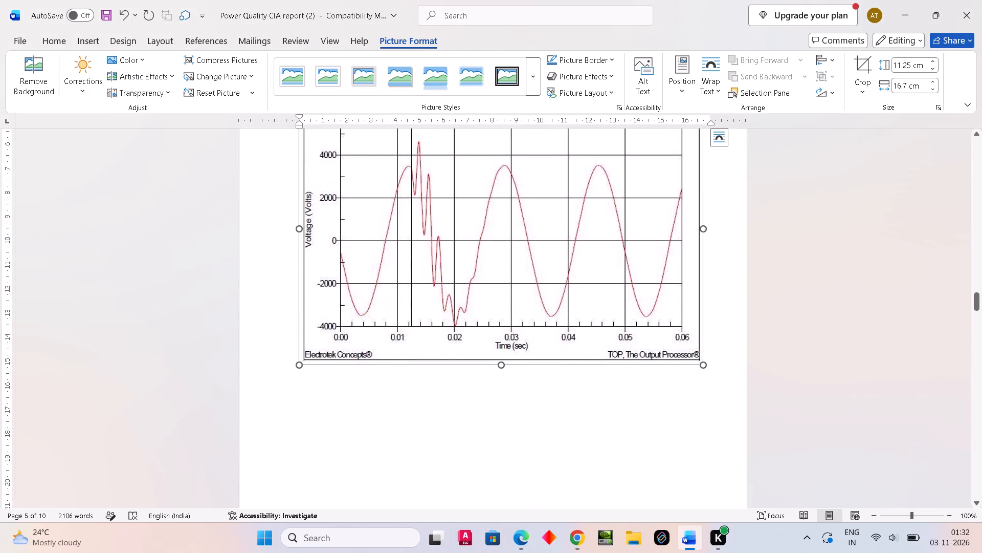
left_click_drag(702, 361, 630, 310)
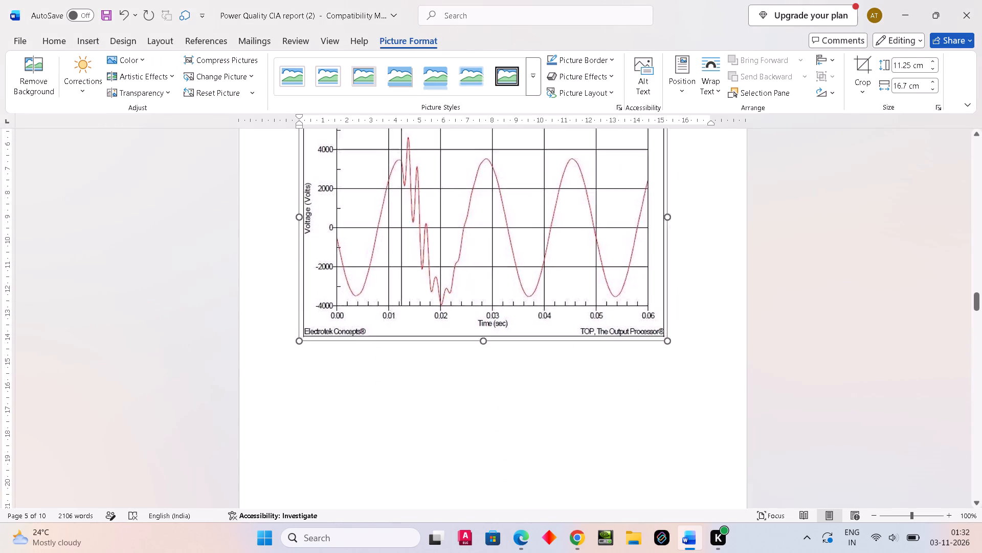
left_click_drag(630, 310, 508, 156)
scroll(555, 196, "up", 1)
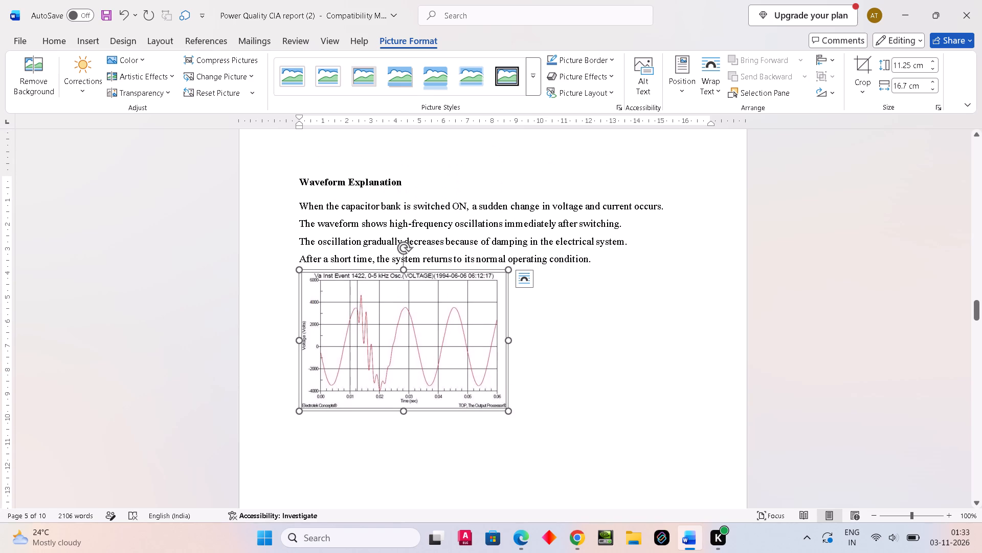
left_click(571, 284)
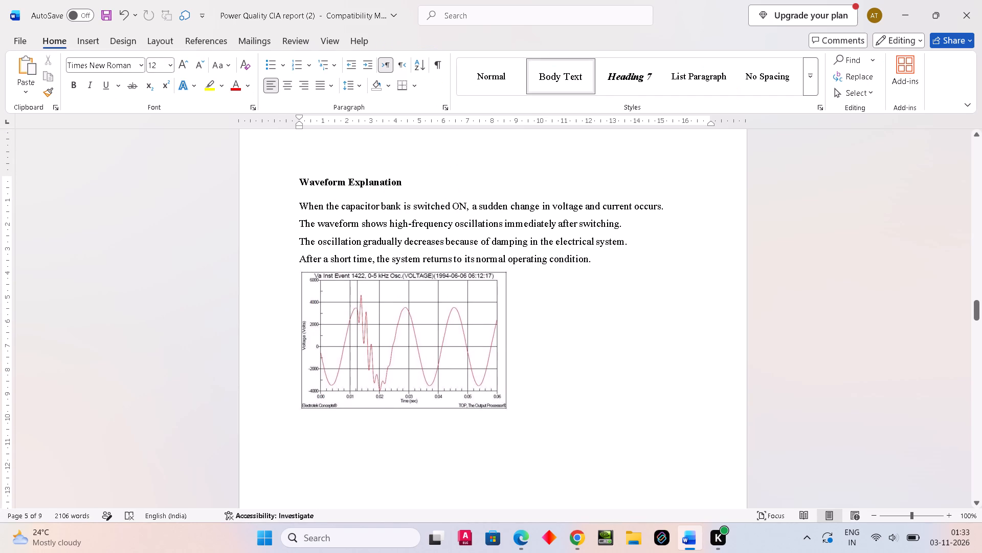
Add a blank line between the sentence ending "normal operating condition." and the waveform picture.
left_click(557, 292)
key("Up")
key("Up")
key("Up")
key("Up")
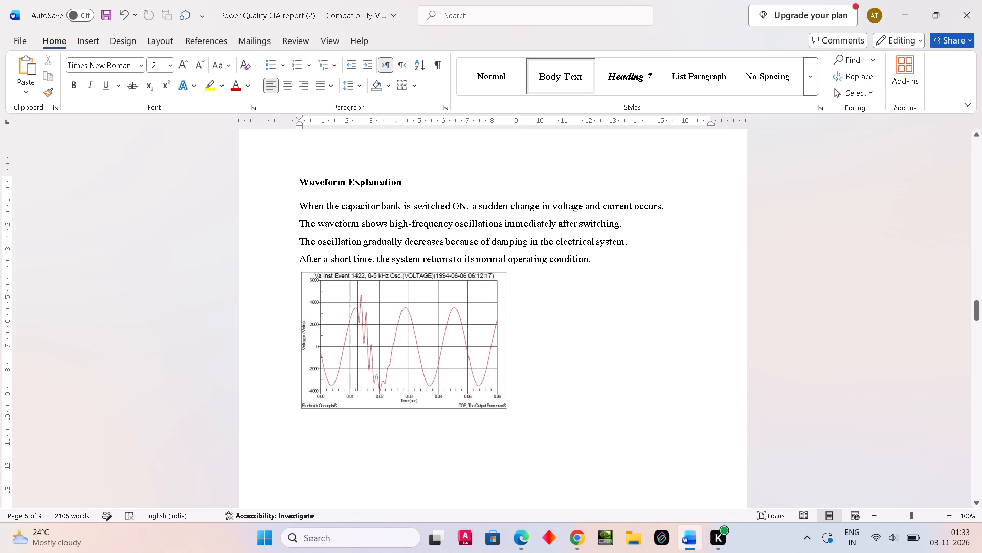
left_click(598, 265)
key("Return")
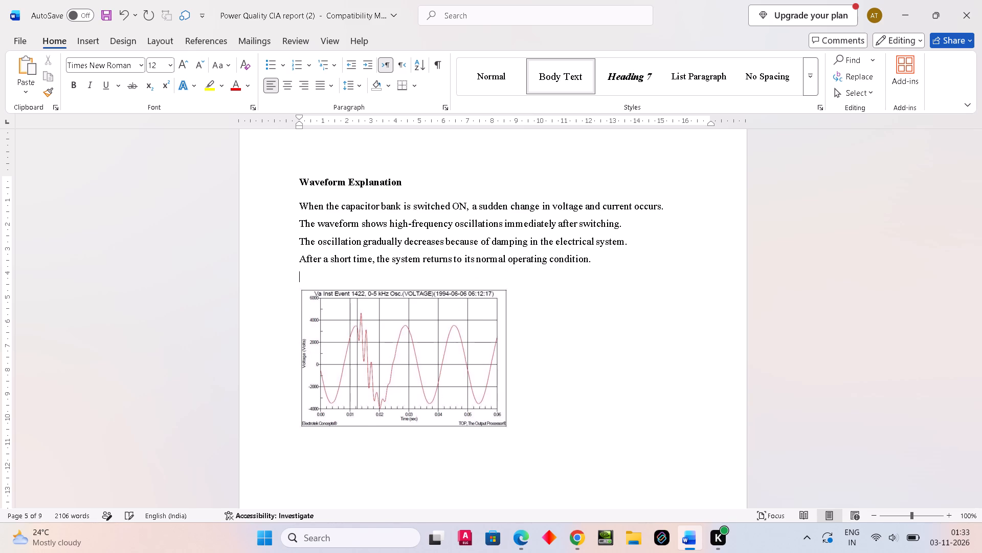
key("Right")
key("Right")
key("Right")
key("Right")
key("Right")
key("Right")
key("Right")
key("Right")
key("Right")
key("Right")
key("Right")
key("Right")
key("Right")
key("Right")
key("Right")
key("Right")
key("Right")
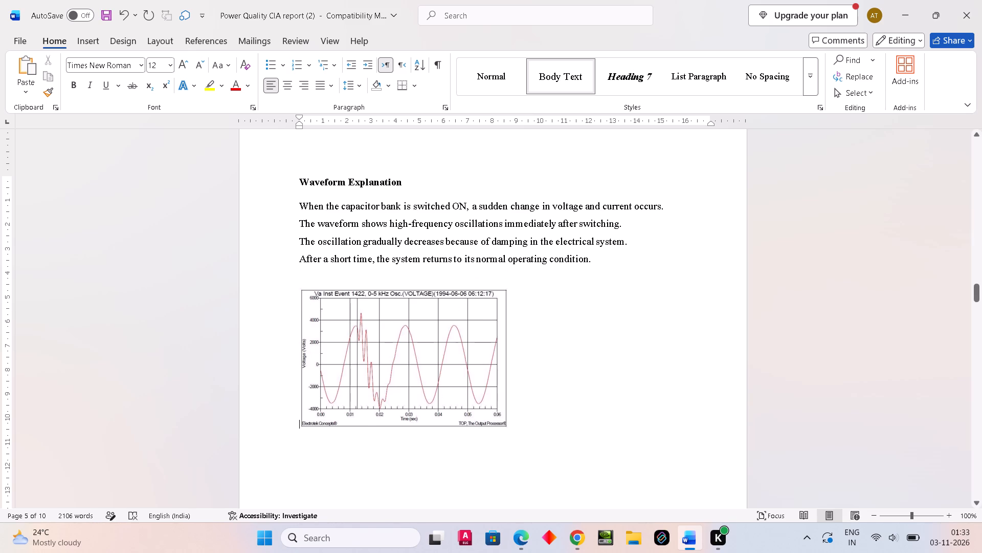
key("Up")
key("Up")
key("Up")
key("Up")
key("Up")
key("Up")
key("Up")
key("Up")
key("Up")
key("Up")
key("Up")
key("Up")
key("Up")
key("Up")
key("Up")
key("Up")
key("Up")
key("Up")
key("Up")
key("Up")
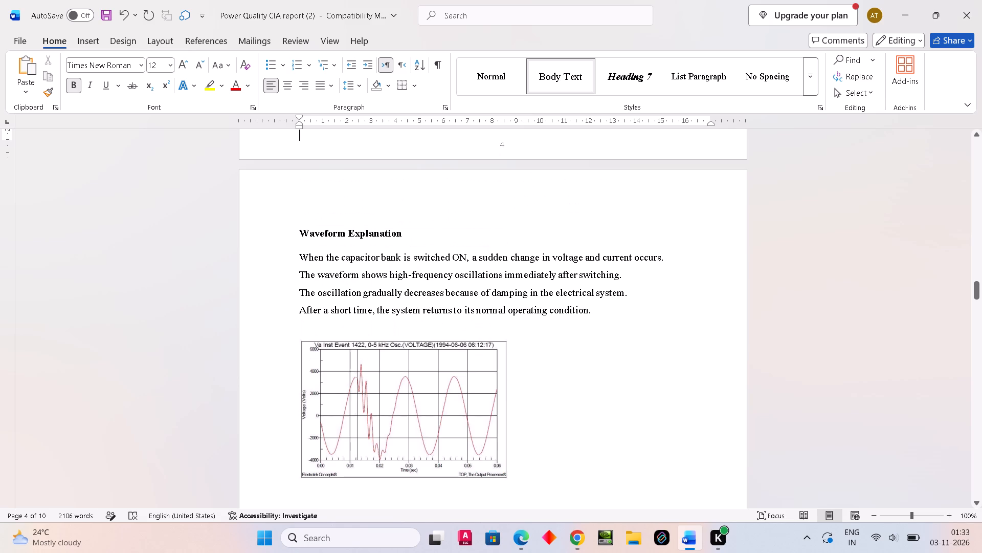
Pad the blank line above the waveform picture with spaces until the insertion point is just past the picture's right edge.
key("Down")
key("Down")
key("Down")
key("Down")
key("Down")
key("Down")
key("Down")
key("space")
key("space")
key("space")
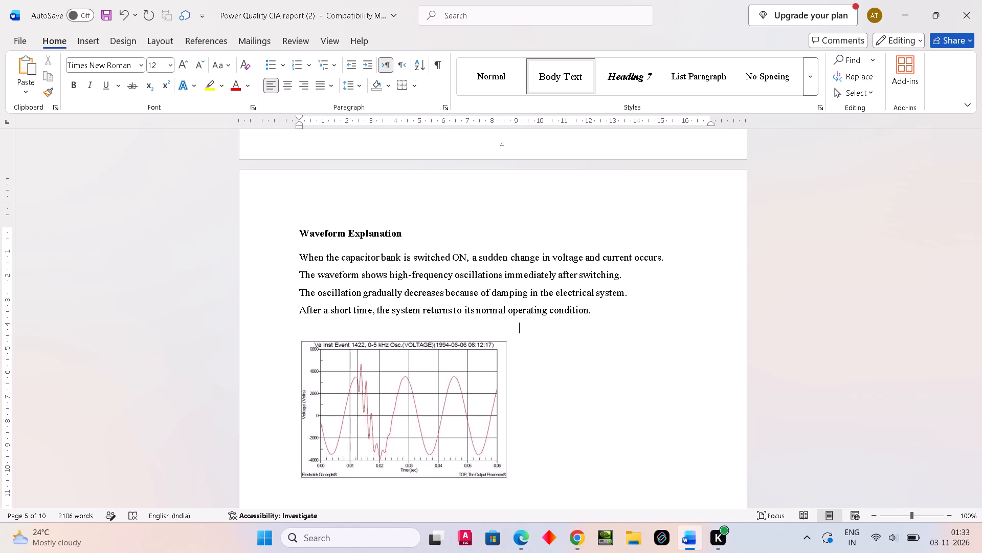
key("space")
key("space")
key("space")
key("alt+Tab")
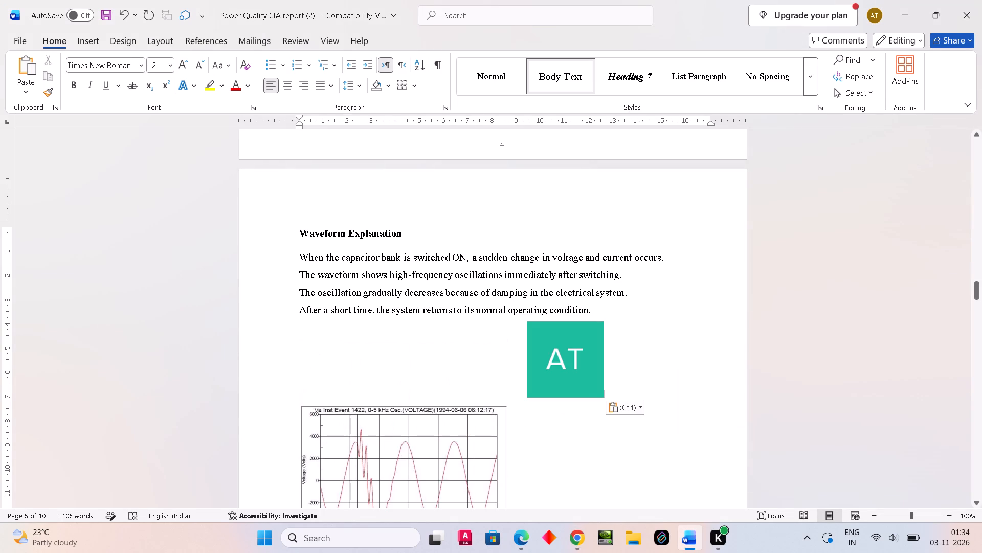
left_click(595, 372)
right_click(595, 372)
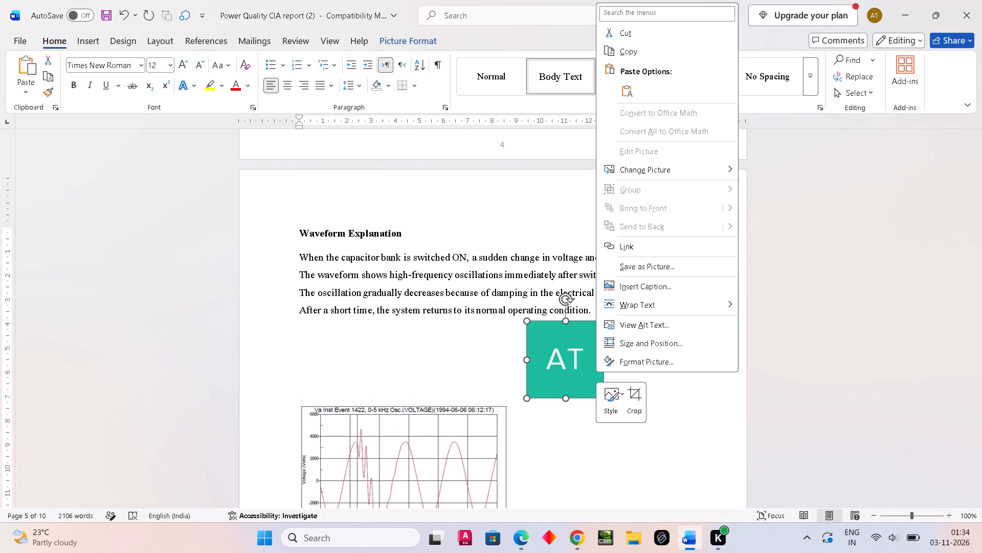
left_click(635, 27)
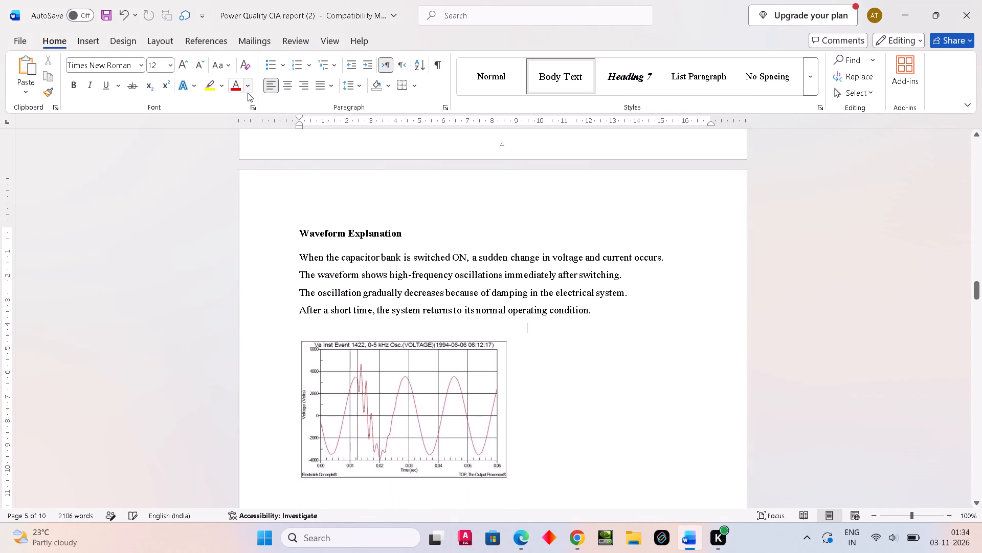
Insert the newly downloaded capacitor bank model JPG from Downloads on the space-padded line above the waveform picture.
left_click(88, 36)
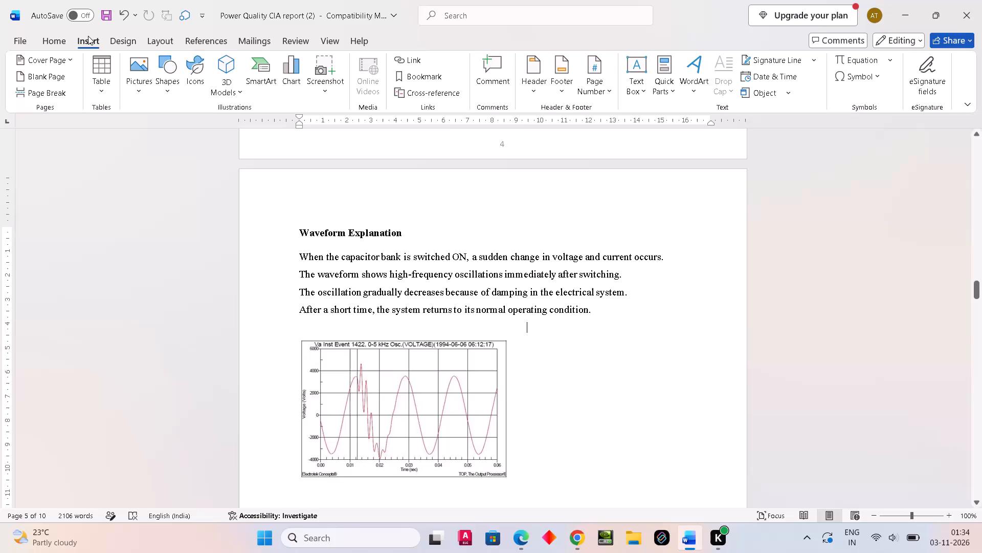
left_click(149, 88)
left_click(171, 132)
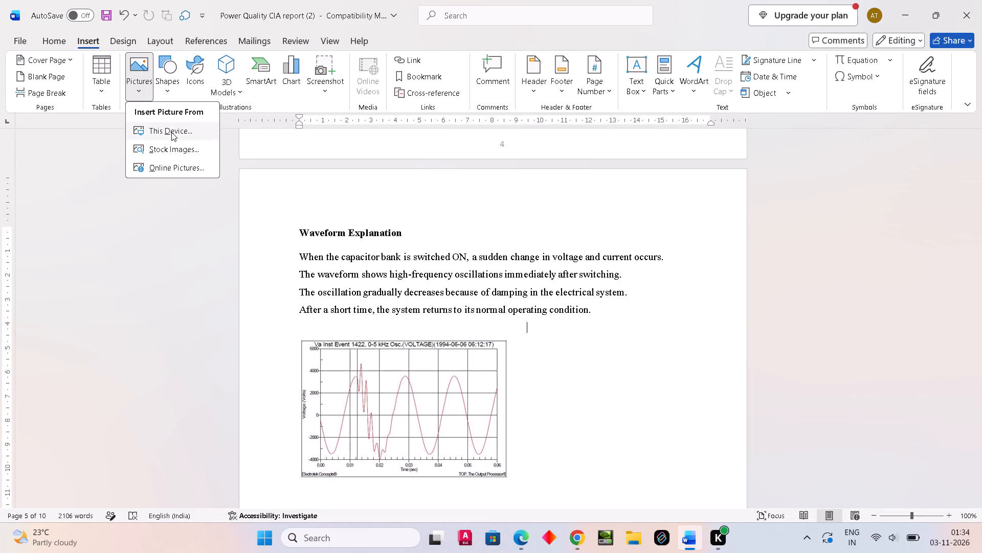
left_click(178, 114)
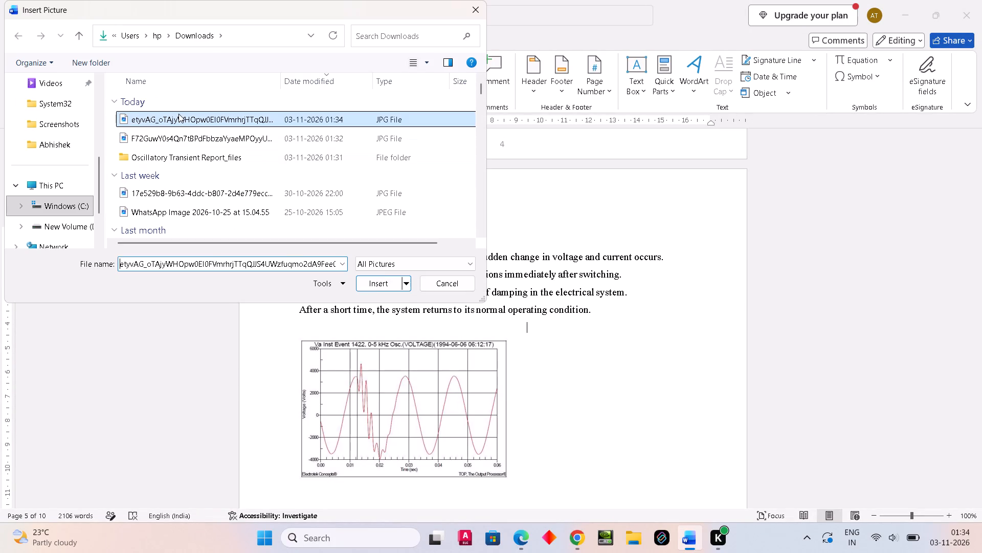
left_click(371, 278)
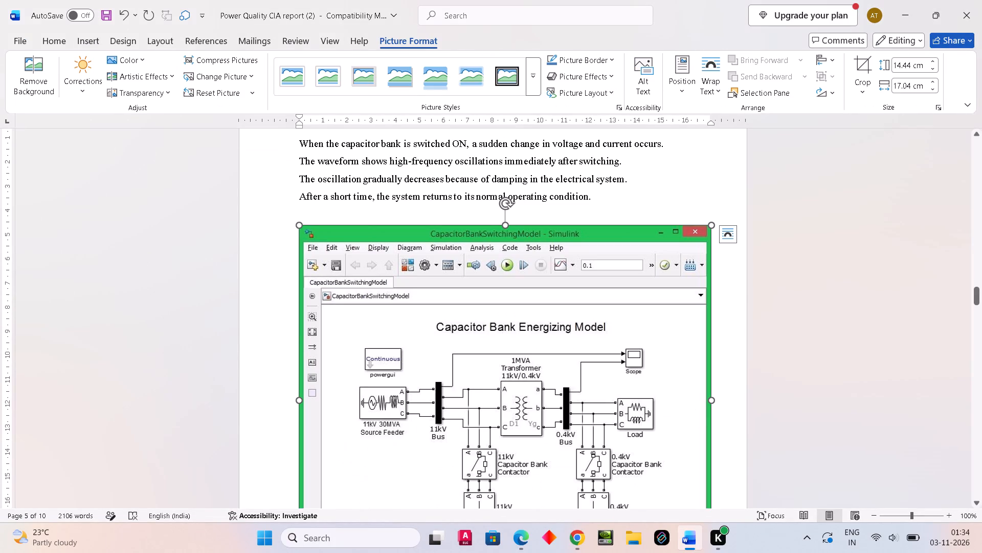
Shrink the capacitor bank model picture to about 4.57 cm high and 6.27 cm wide.
scroll(516, 410, "down", 1)
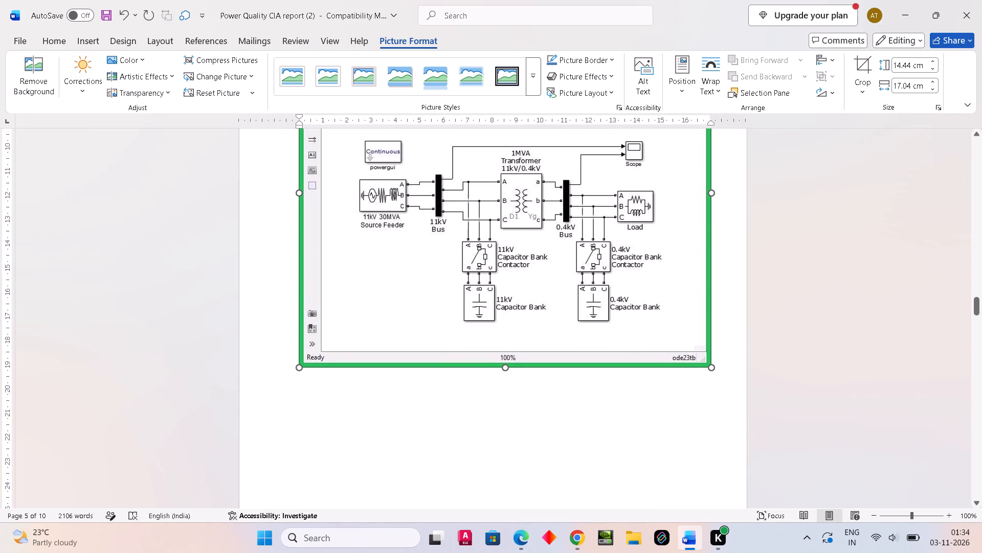
scroll(516, 410, "down", 1)
left_click_drag(505, 365, 505, 305)
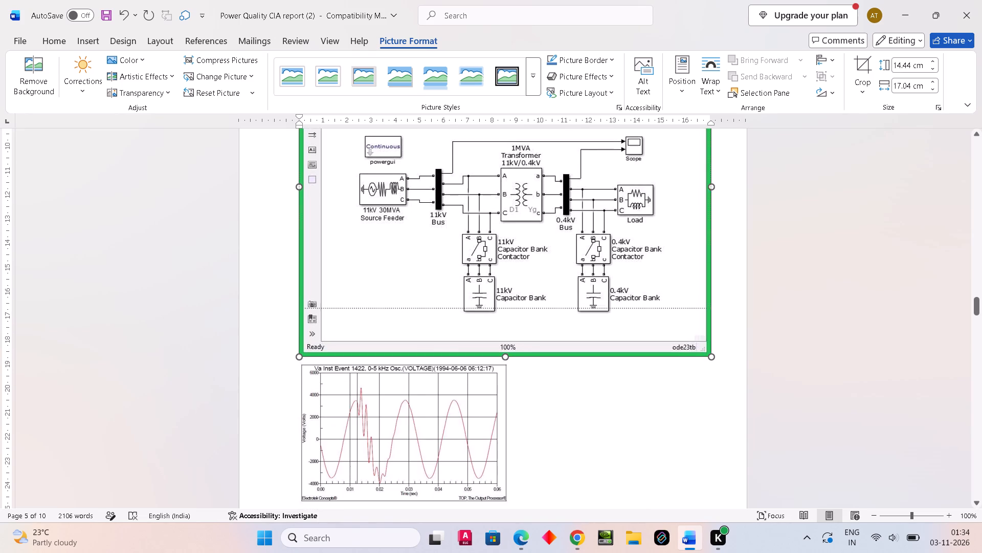
left_click_drag(505, 305, 494, 235)
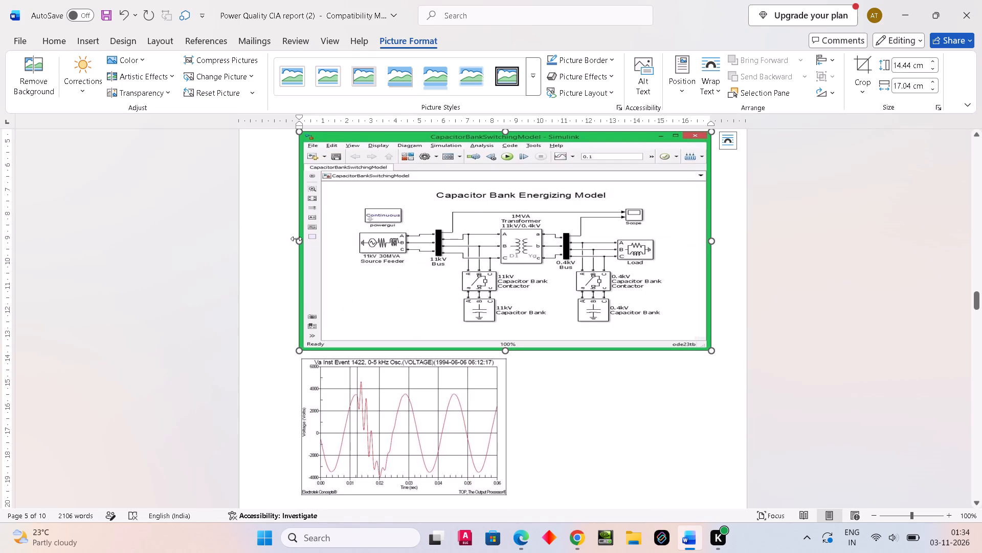
left_click_drag(295, 239, 415, 232)
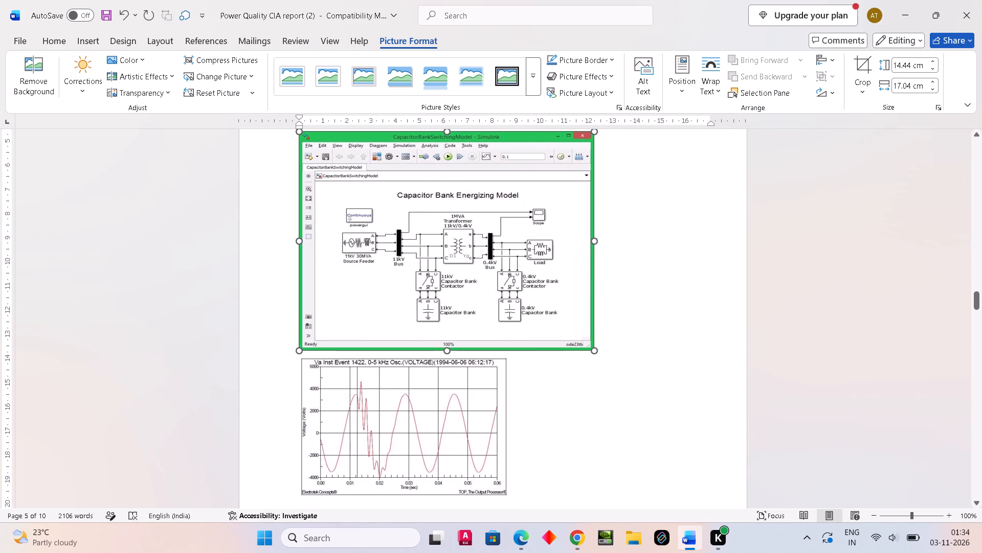
left_click_drag(415, 232, 412, 230)
left_click_drag(299, 347, 363, 304)
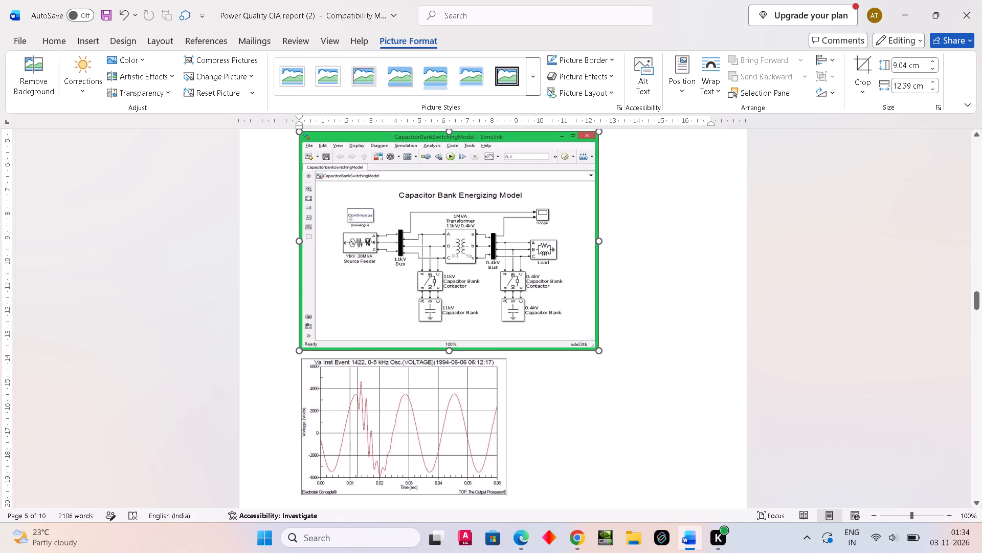
left_click_drag(363, 304, 444, 236)
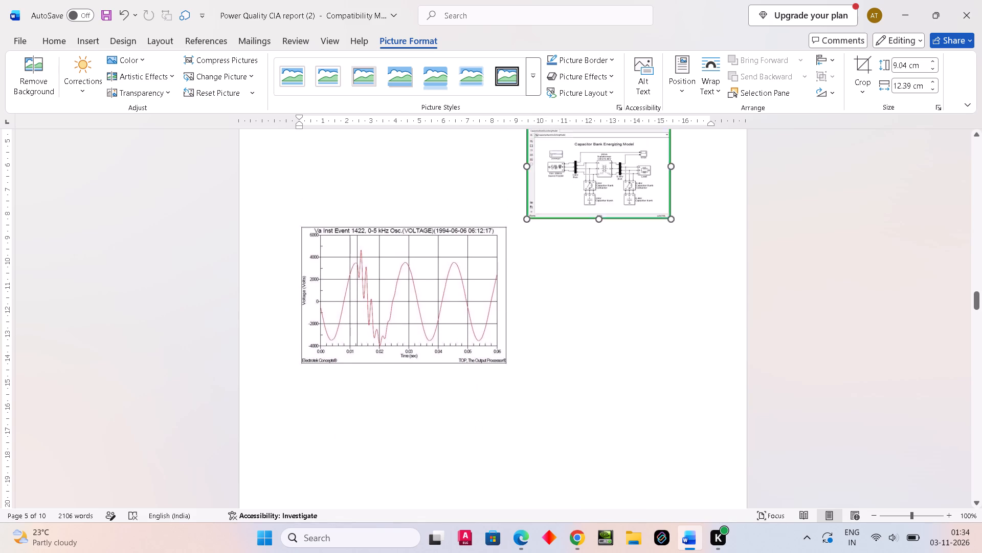
left_click_drag(444, 236, 483, 211)
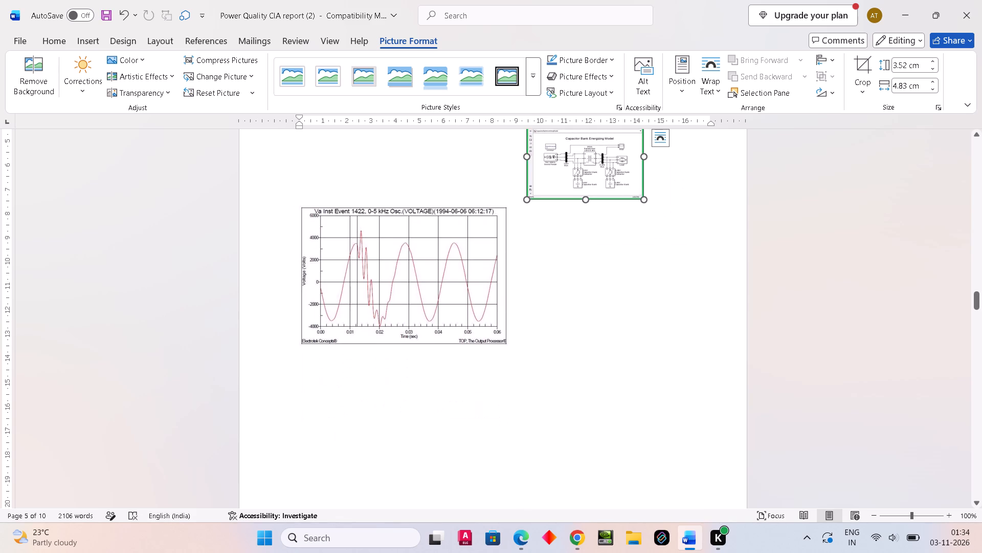
left_click_drag(642, 199, 711, 295)
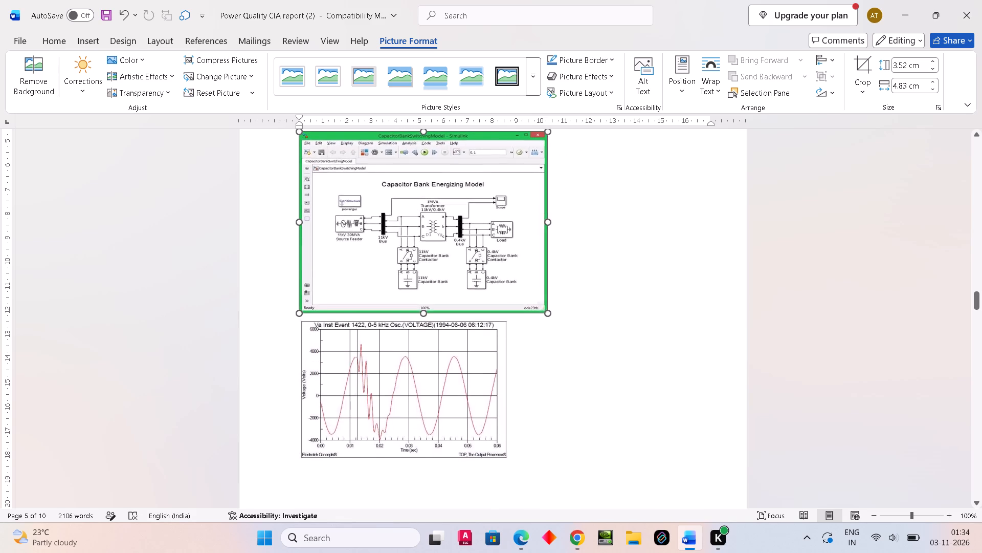
left_click_drag(711, 295, 555, 224)
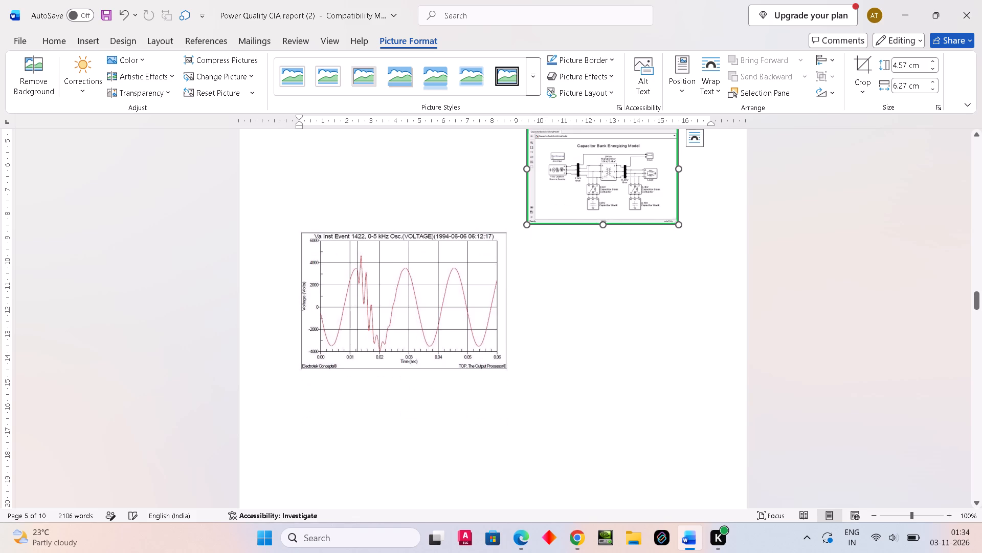
Resize the waveform picture to about 5.39 cm high and 9.14 cm wide.
left_click(403, 261)
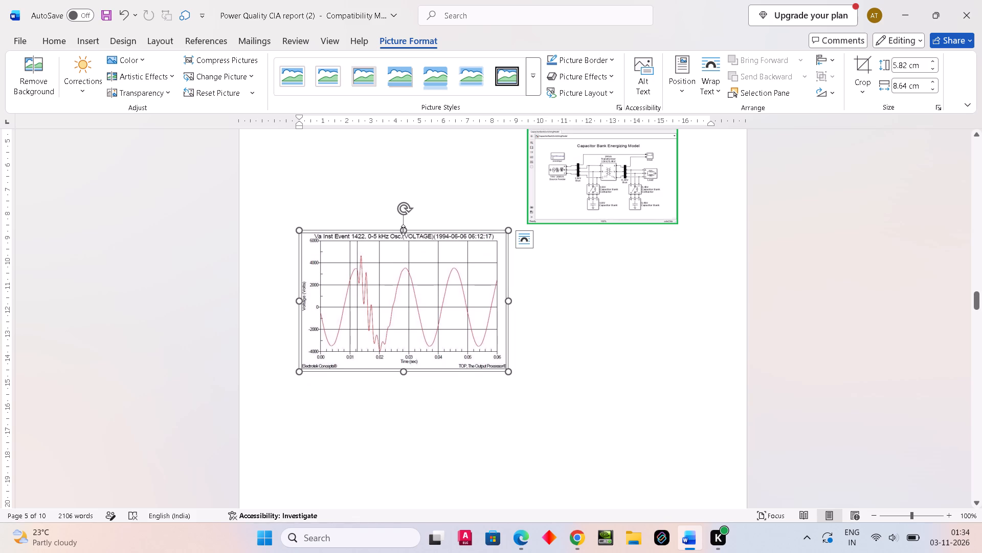
left_click_drag(403, 230, 406, 248)
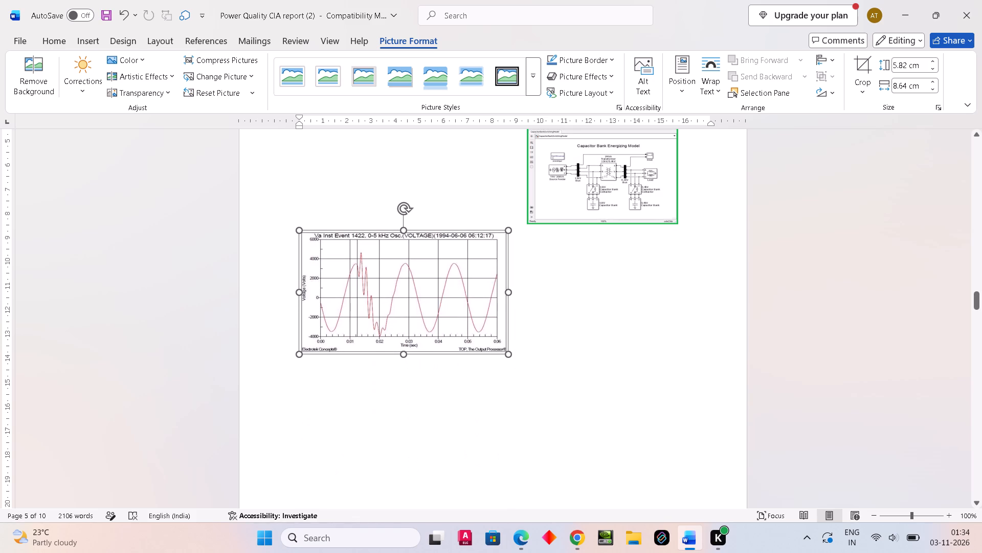
left_click_drag(301, 230, 304, 173)
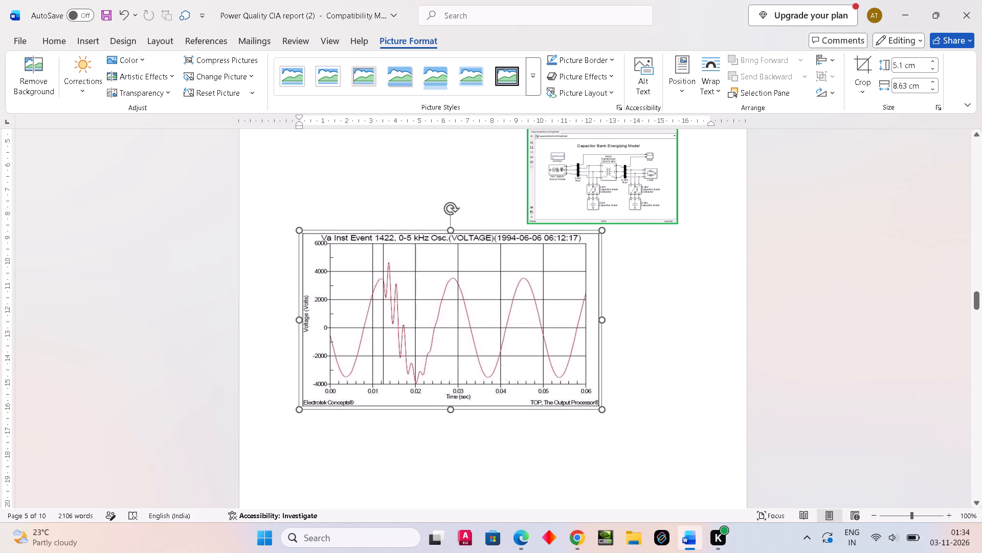
left_click_drag(304, 173, 399, 196)
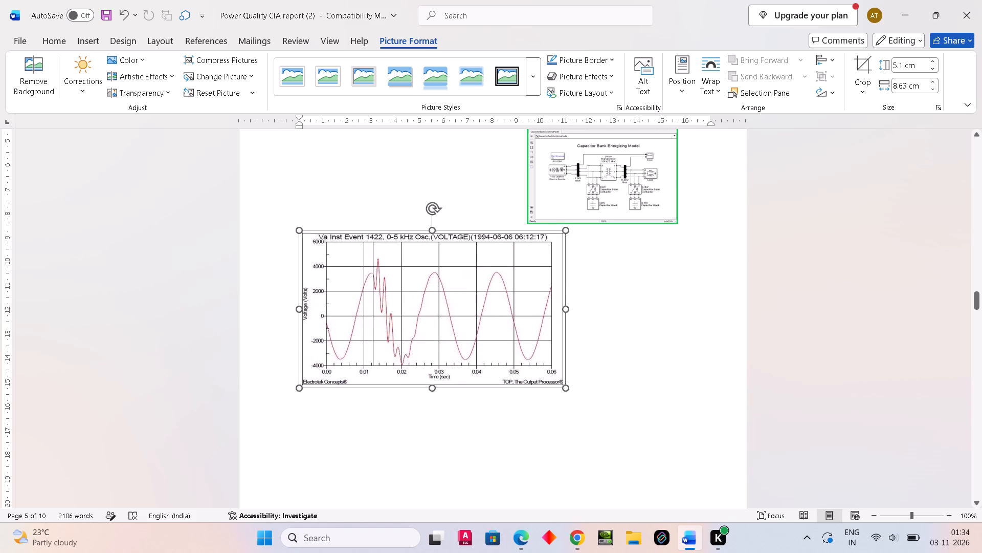
left_click_drag(399, 196, 434, 196)
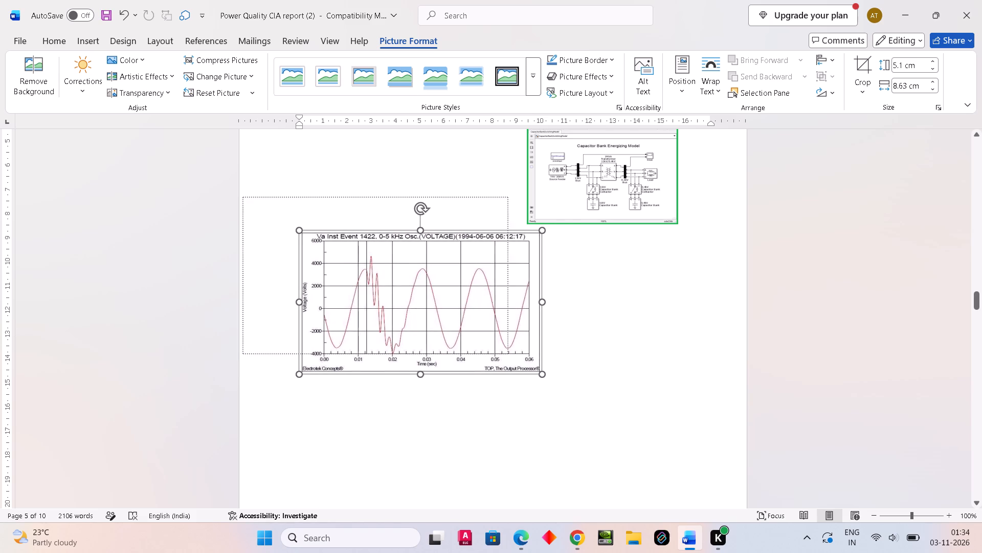
left_click_drag(434, 196, 493, 223)
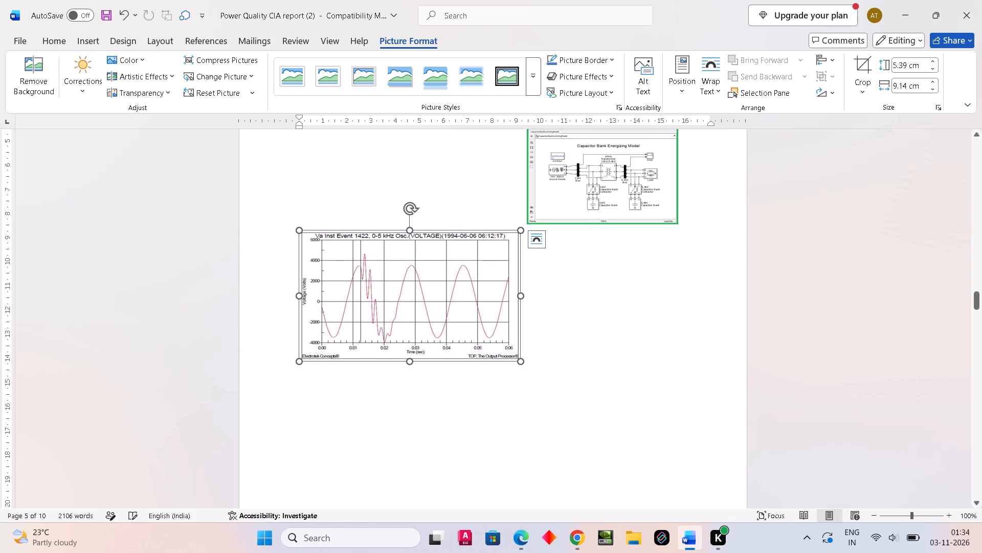
Enlarge the capacitor bank model picture slightly until its right edge nears the page's right margin.
scroll(591, 184, "up", 1)
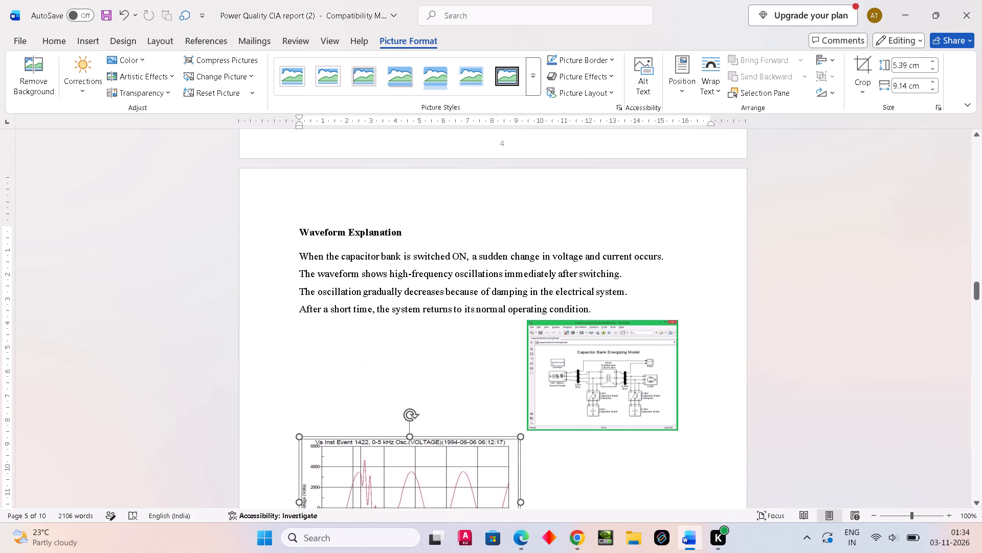
left_click(671, 393)
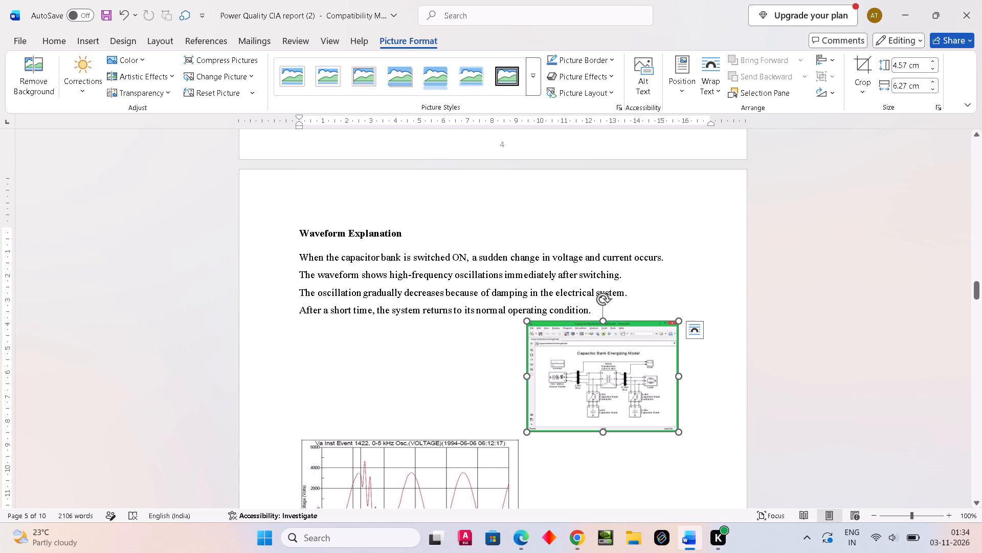
left_click_drag(675, 430, 685, 449)
Move the waveform picture up into the space-padded line holding the capacitor bank model picture.
left_click(479, 463)
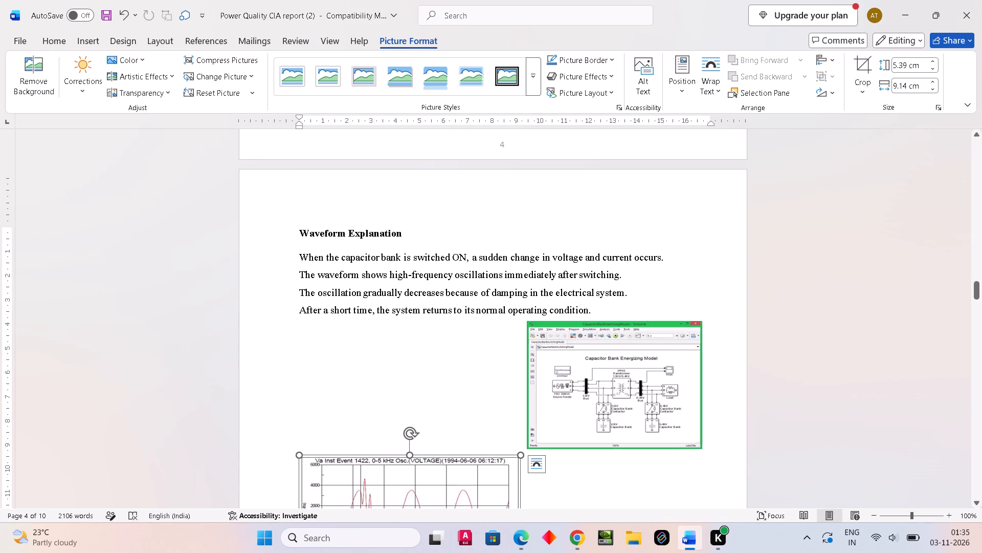
left_click_drag(444, 456, 444, 391)
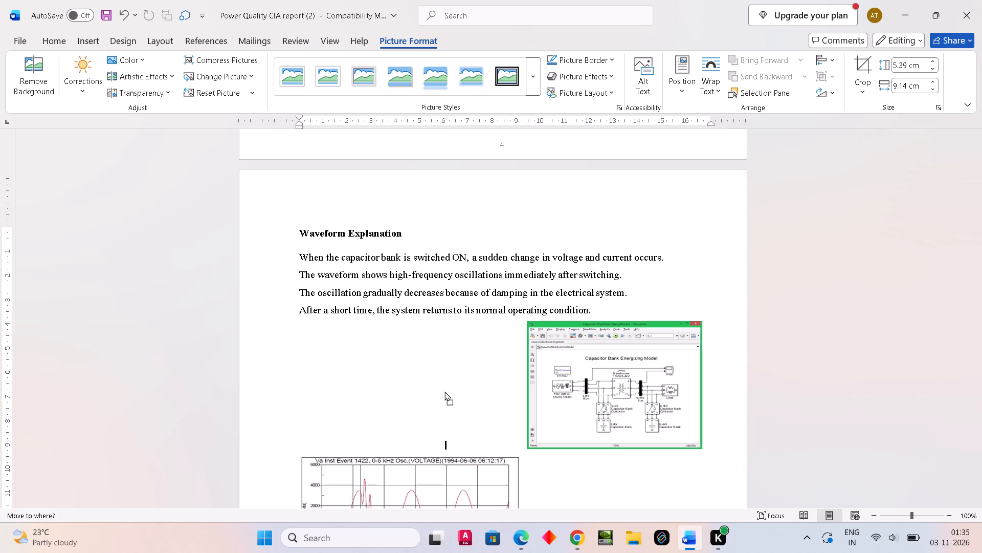
left_click_drag(444, 391, 444, 370)
Insert spaces in front of the waveform picture to shift it along its line close to the page's right margin.
left_click(430, 412)
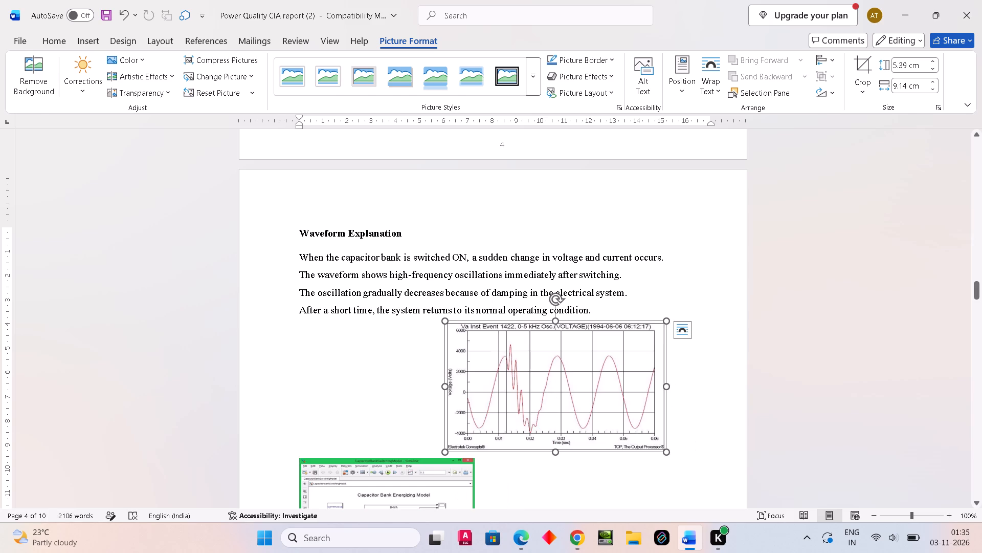
key("space")
key("space")
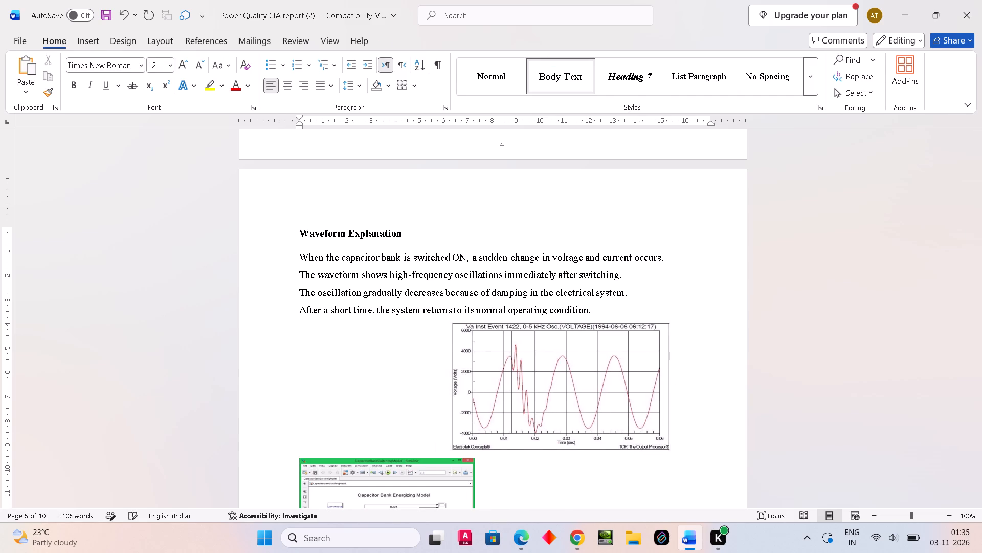
key("space")
key("space")
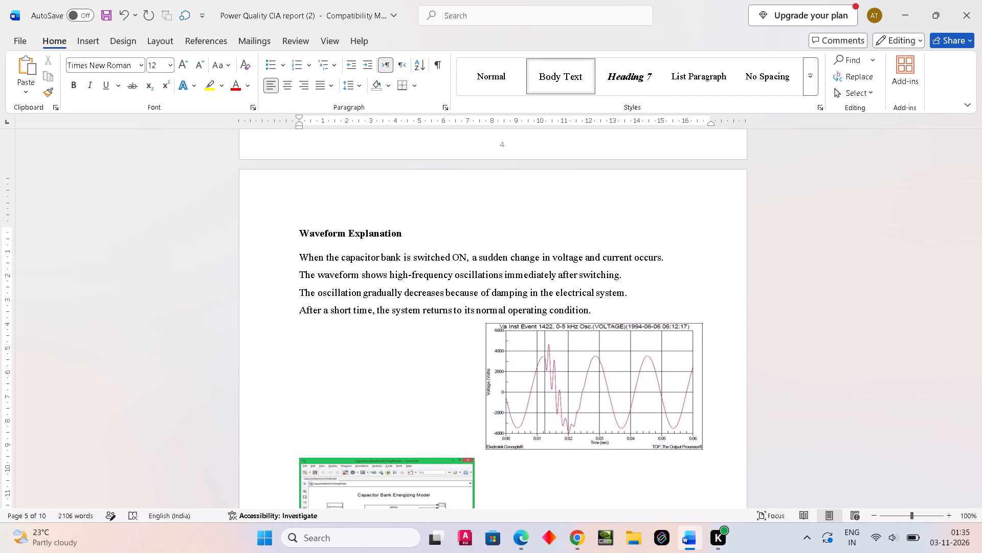
key("BackSpace")
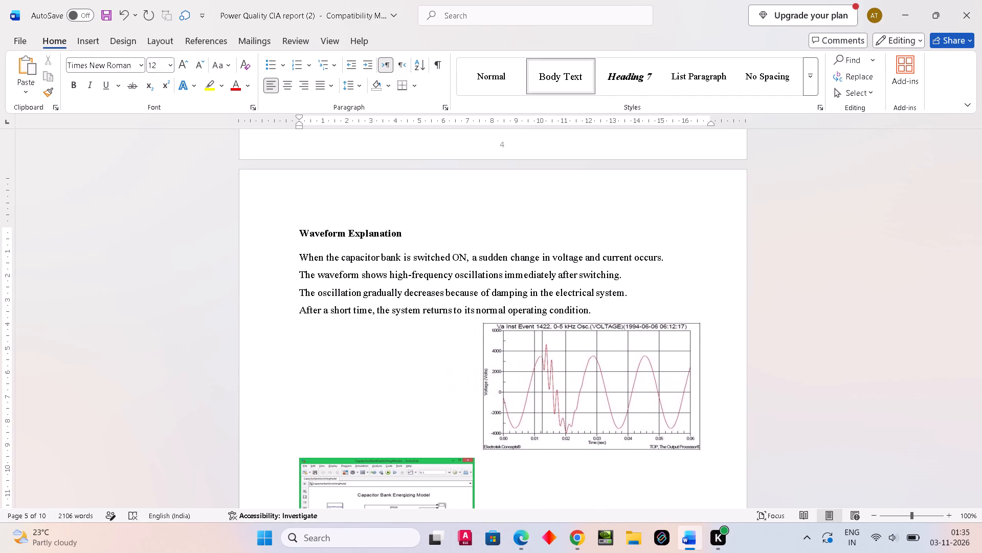
Cut the capacitor bank model picture from the line below the waveform picture.
left_click(297, 461)
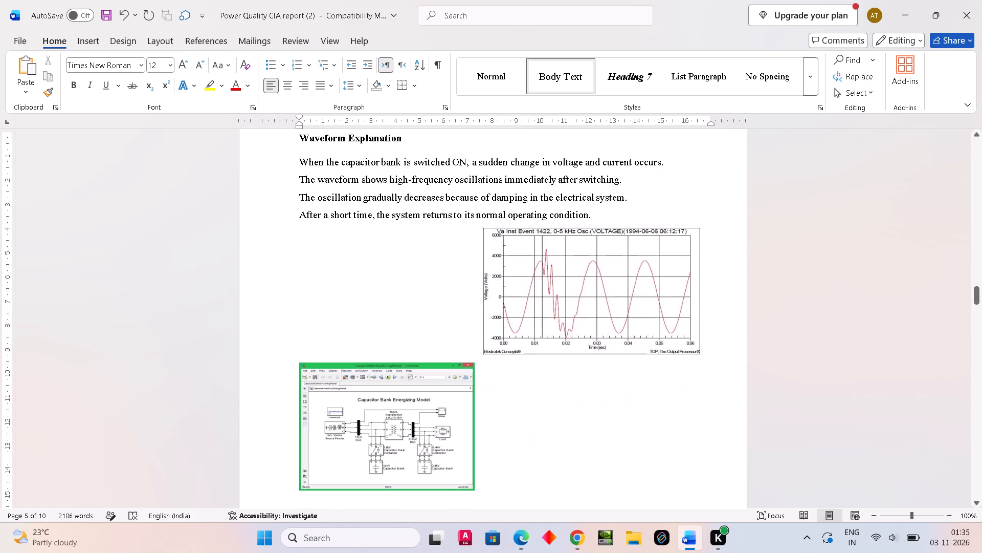
left_click(297, 461)
right_click(391, 405)
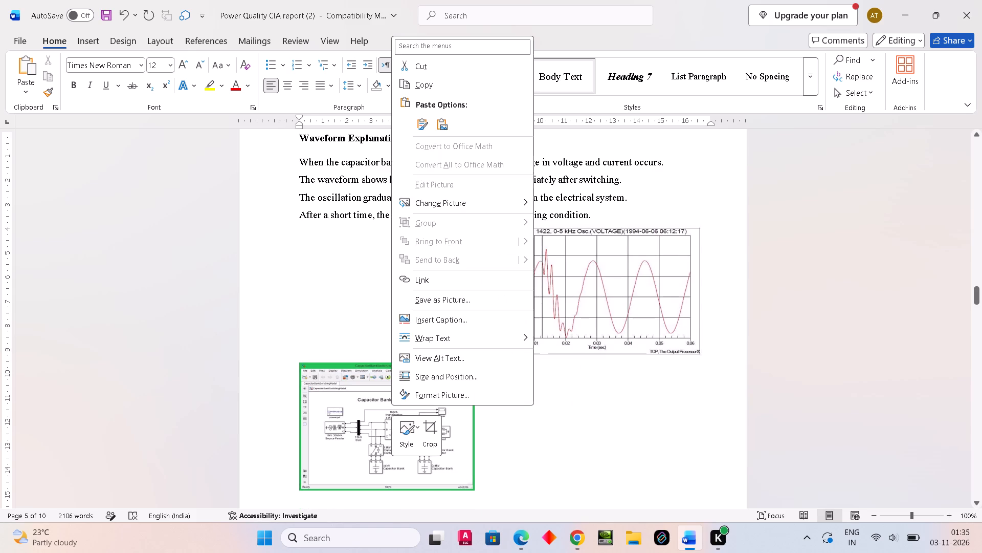
right_click(364, 405)
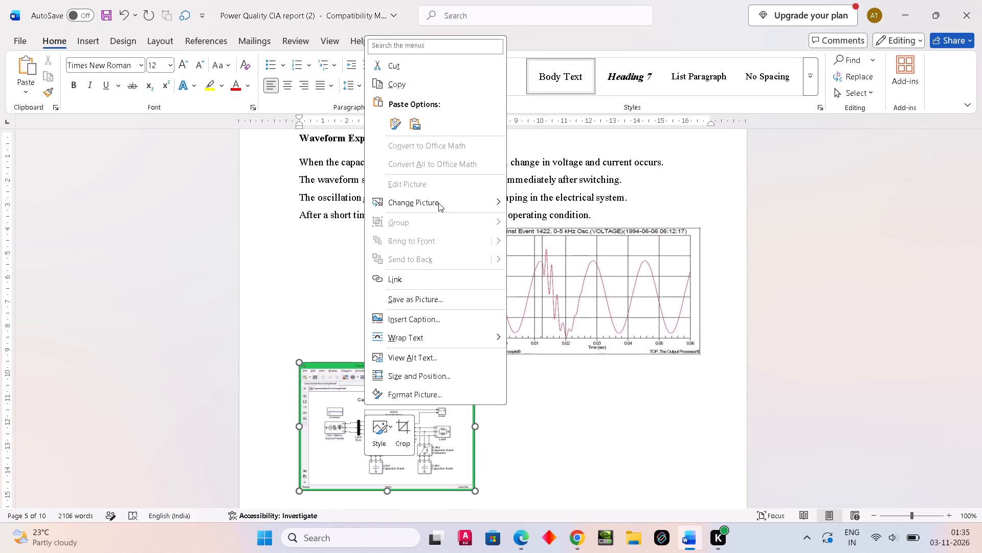
left_click(400, 67)
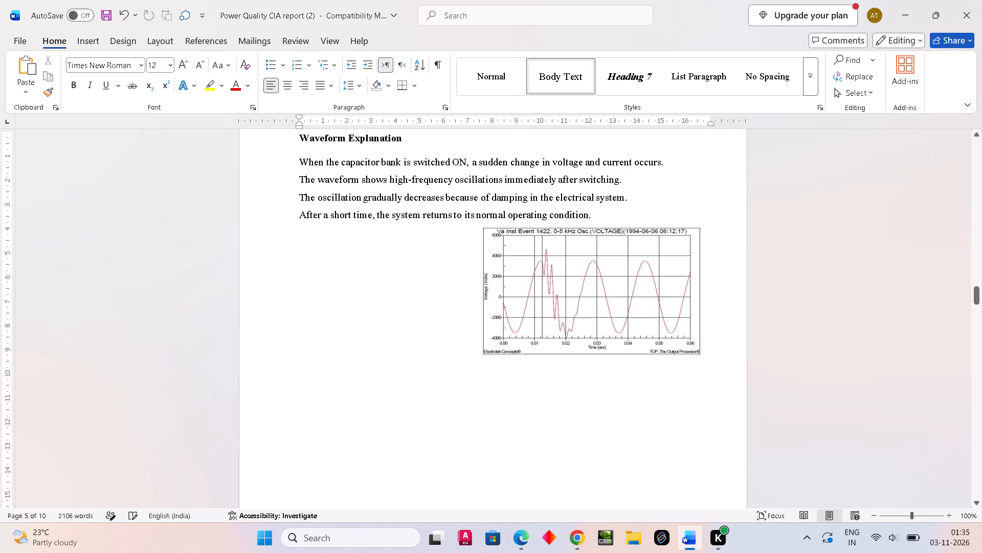
Enlarge the waveform picture to about 11 cm wide and 6 cm high, starting at the left margin below the explanation text.
right_click(512, 274)
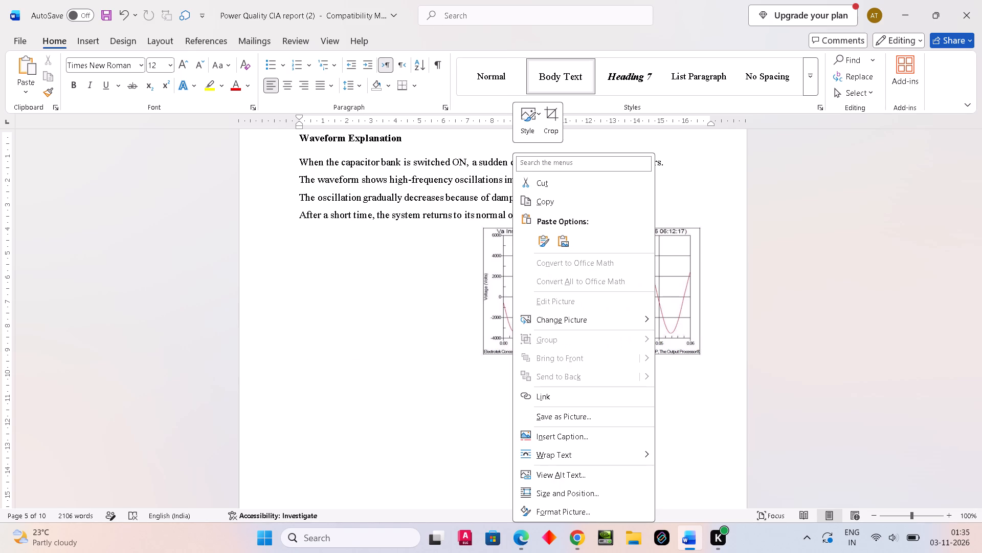
left_click(463, 268)
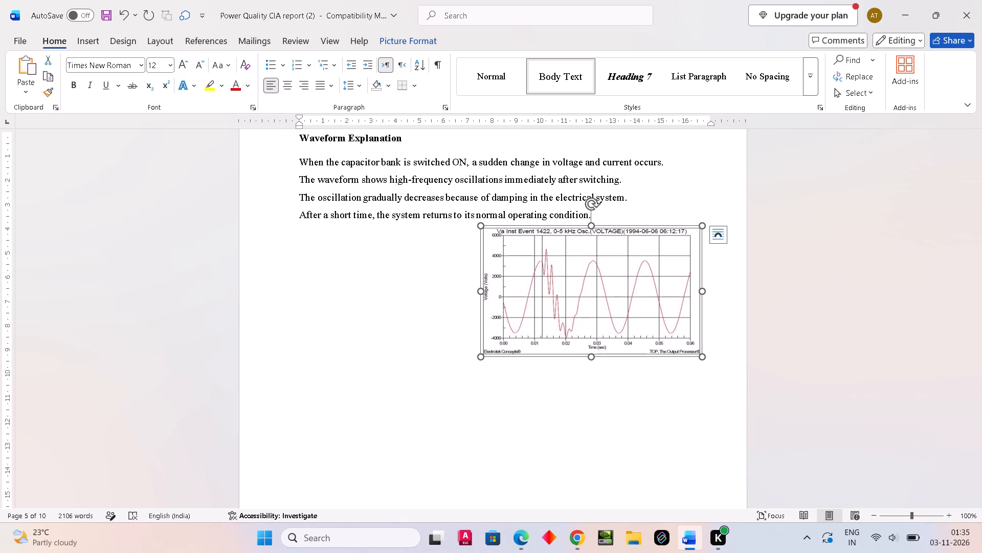
left_click(505, 295)
left_click_drag(481, 290, 470, 265)
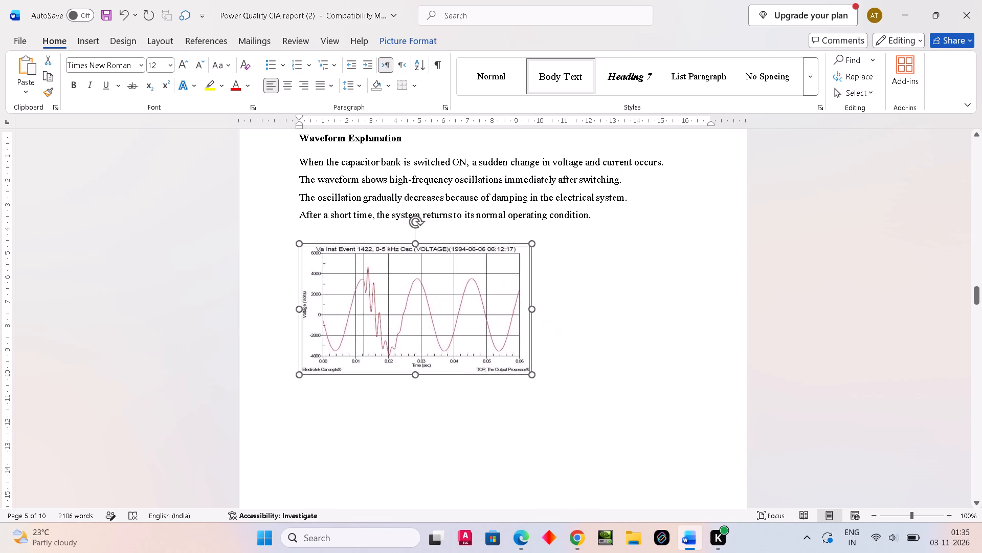
left_click_drag(470, 265, 430, 264)
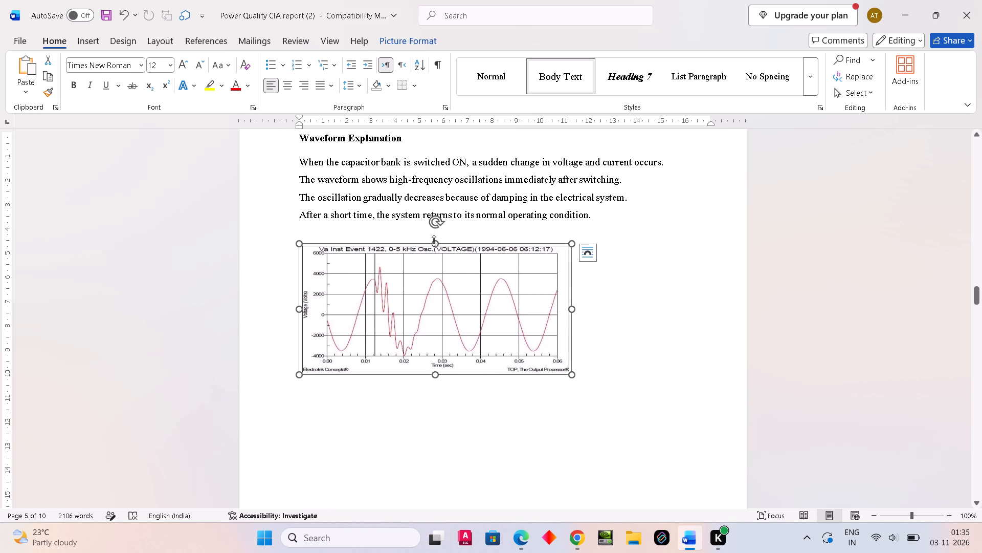
left_click_drag(434, 239, 436, 224)
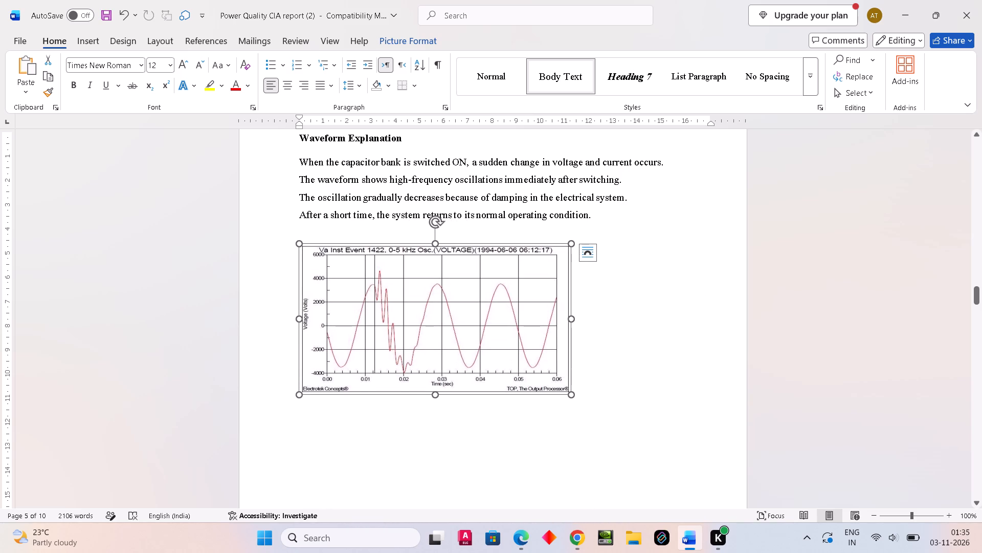
scroll(450, 344, "down", 1)
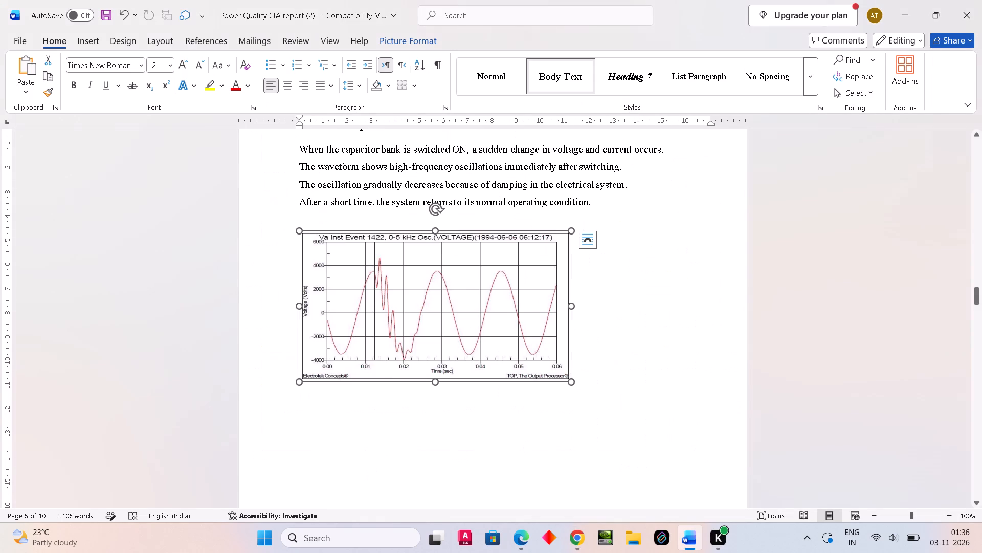
scroll(401, 402, "down", 2)
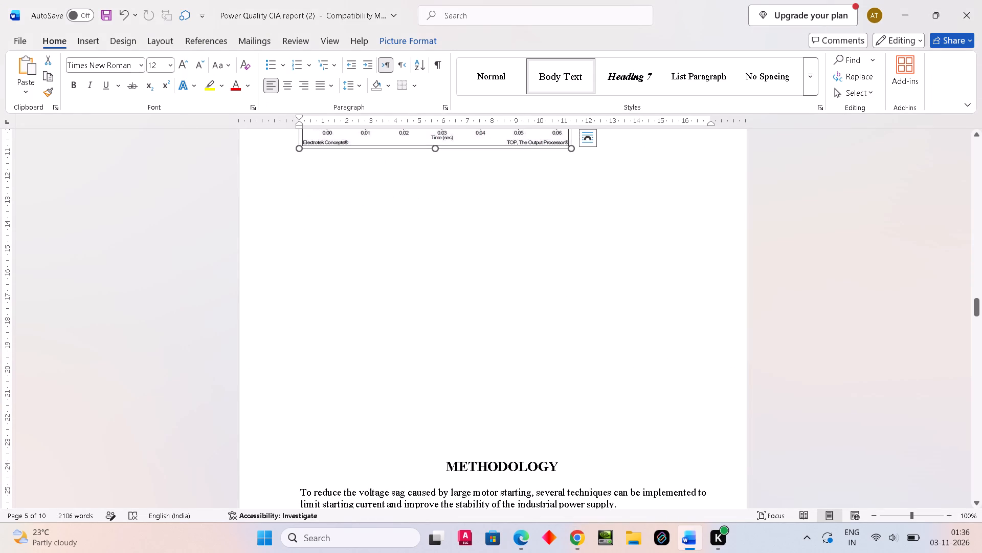
left_click(608, 139)
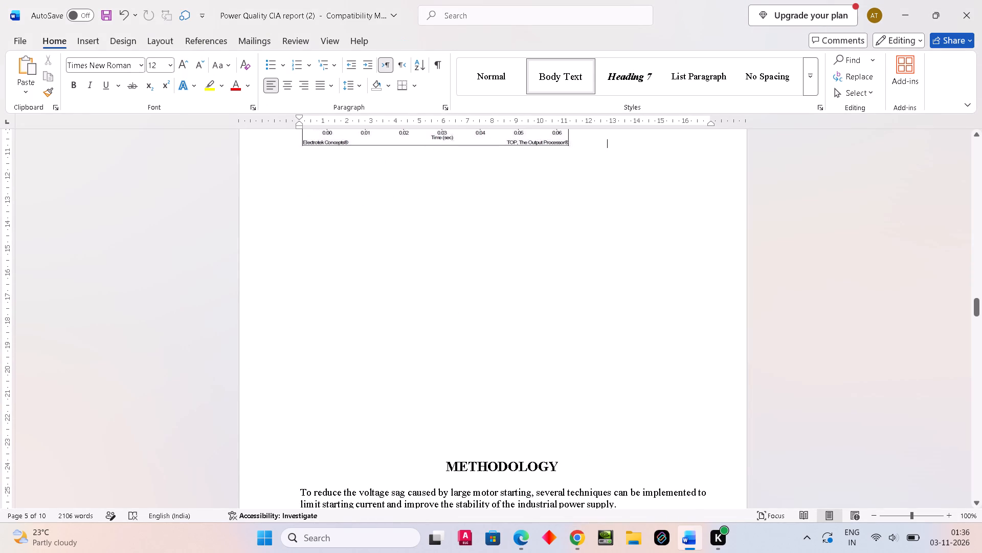
key("Return")
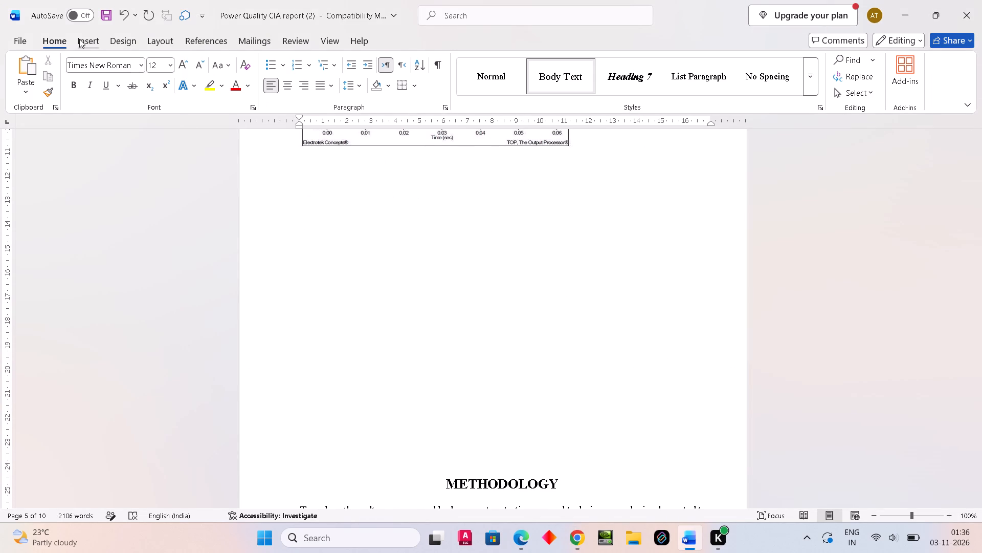
left_click(80, 38)
left_click(137, 78)
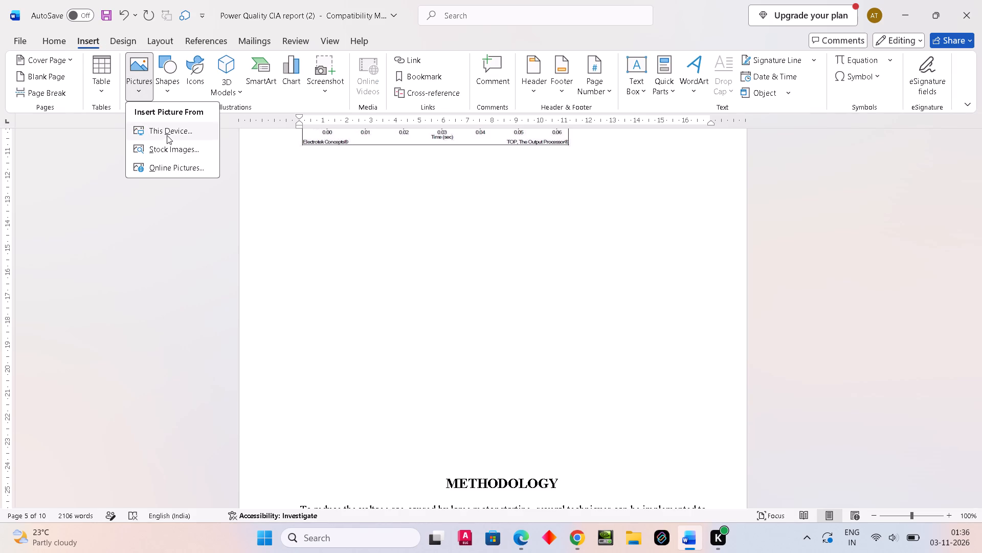
left_click(168, 136)
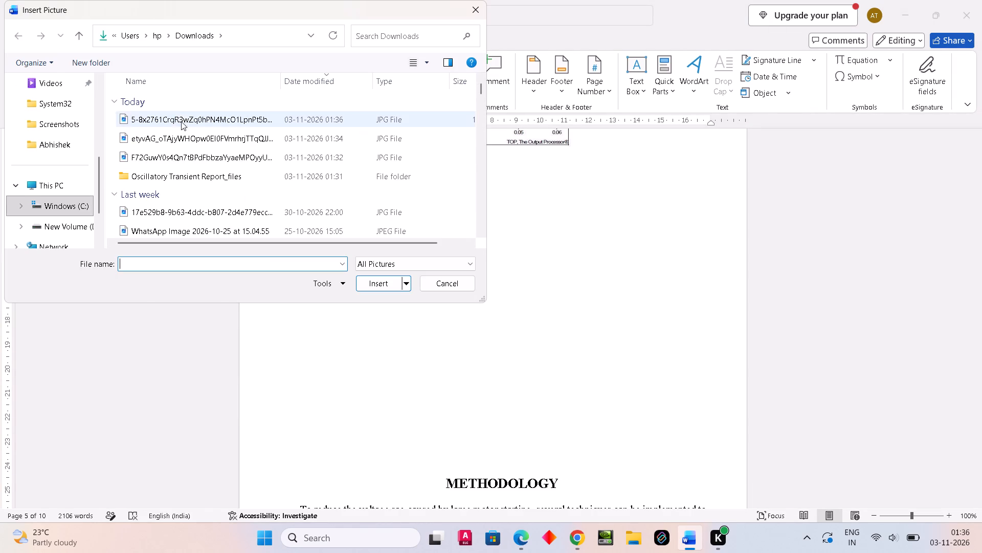
left_click_drag(193, 119, 374, 291)
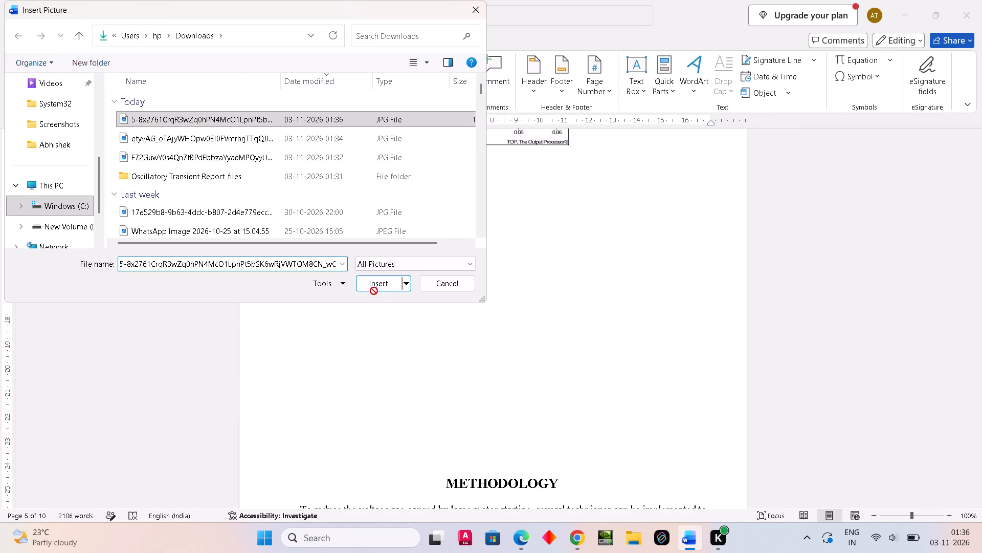
left_click_drag(374, 291, 373, 287)
left_click(373, 287)
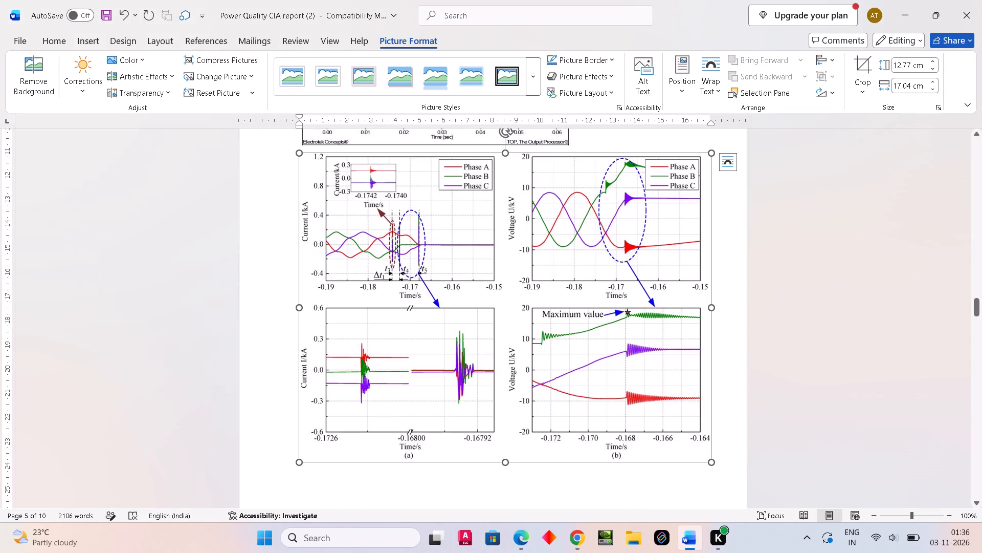
Shrink the three-phase plots picture proportionally to about 11 cm wide, matching the width of the waveform picture above it.
scroll(512, 342, "down", 1)
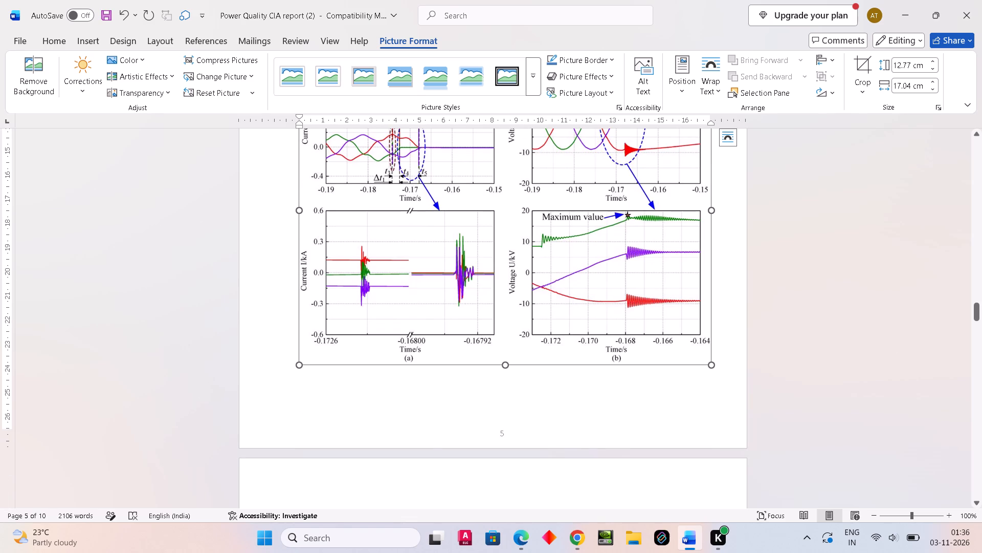
left_click_drag(712, 363, 571, 144)
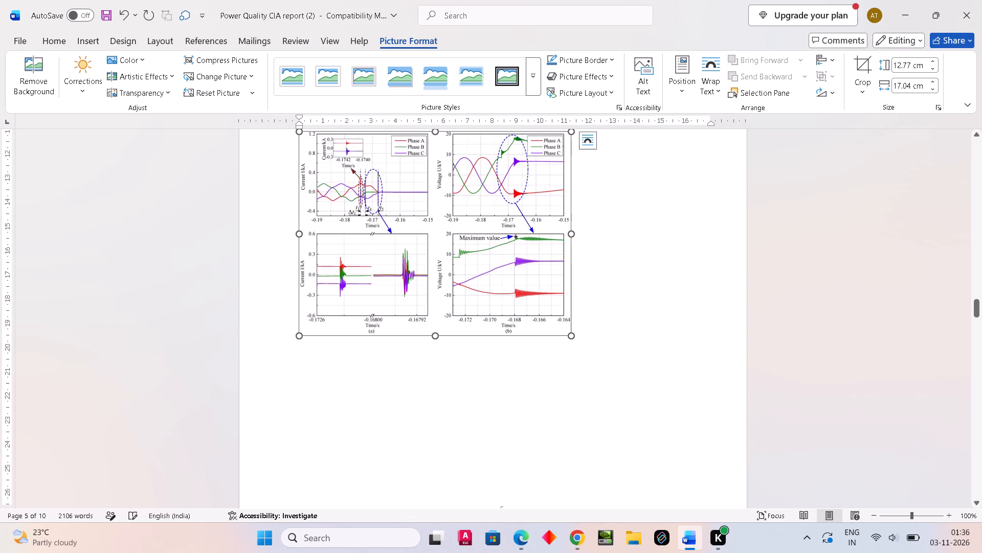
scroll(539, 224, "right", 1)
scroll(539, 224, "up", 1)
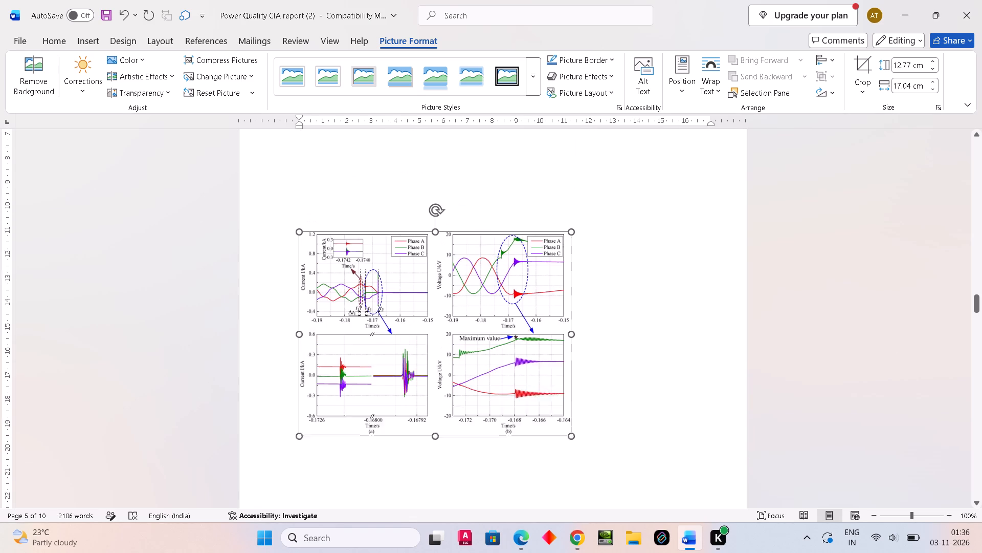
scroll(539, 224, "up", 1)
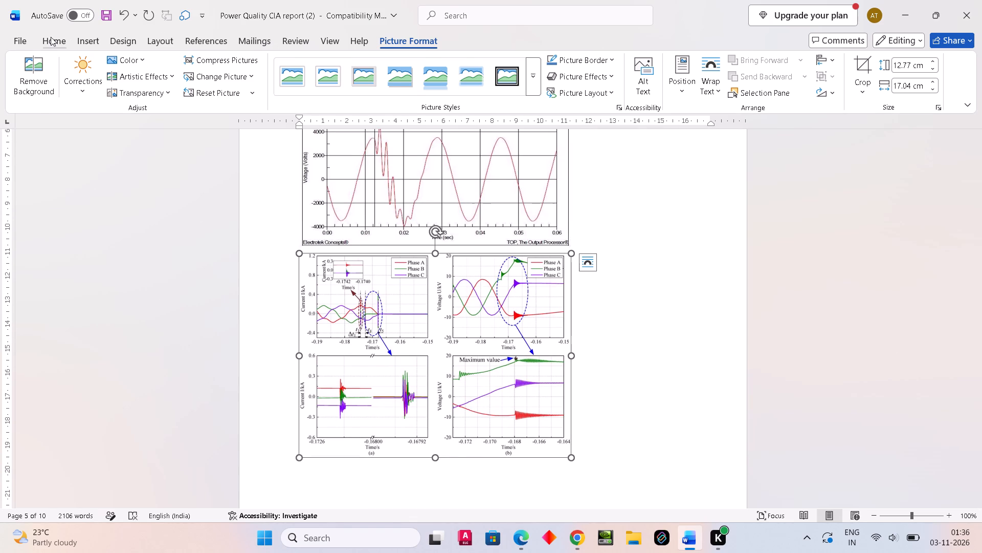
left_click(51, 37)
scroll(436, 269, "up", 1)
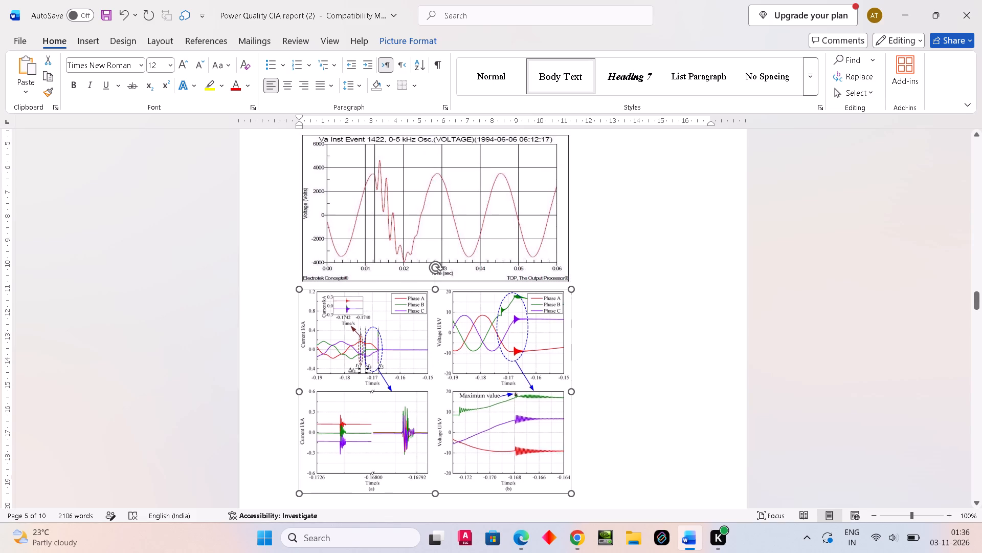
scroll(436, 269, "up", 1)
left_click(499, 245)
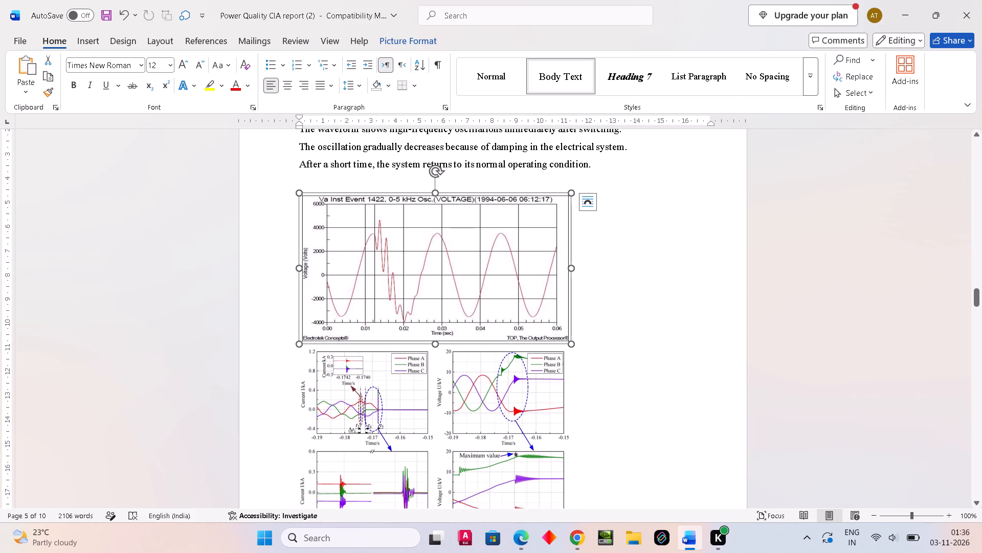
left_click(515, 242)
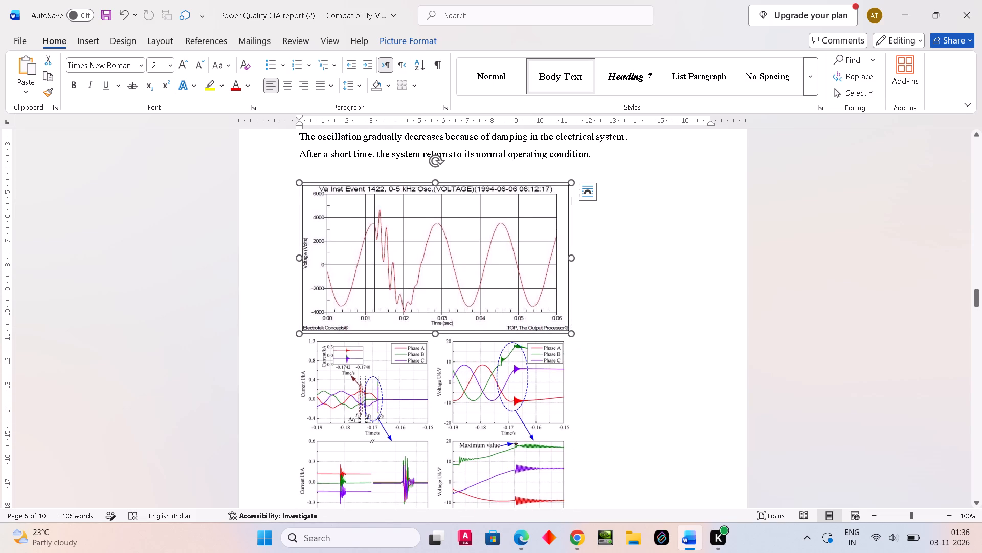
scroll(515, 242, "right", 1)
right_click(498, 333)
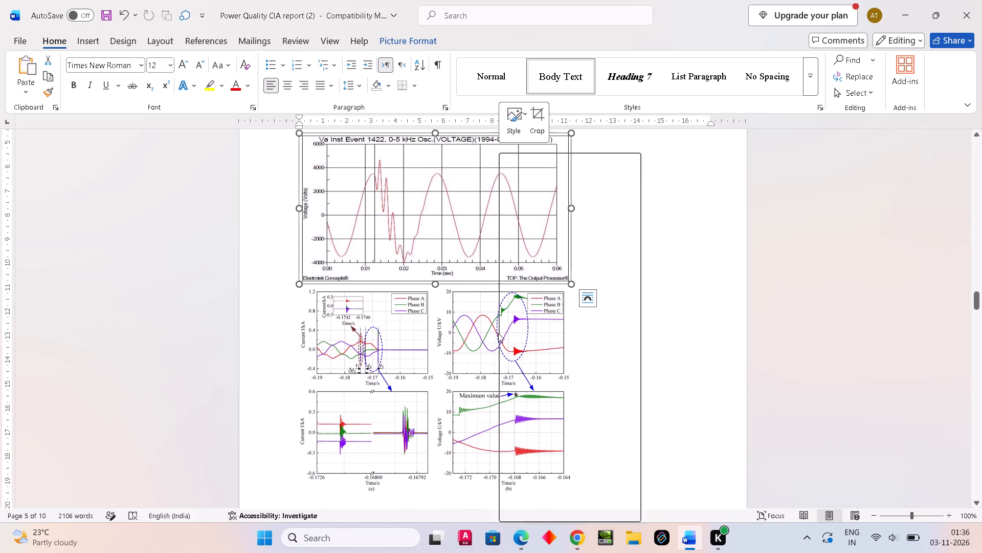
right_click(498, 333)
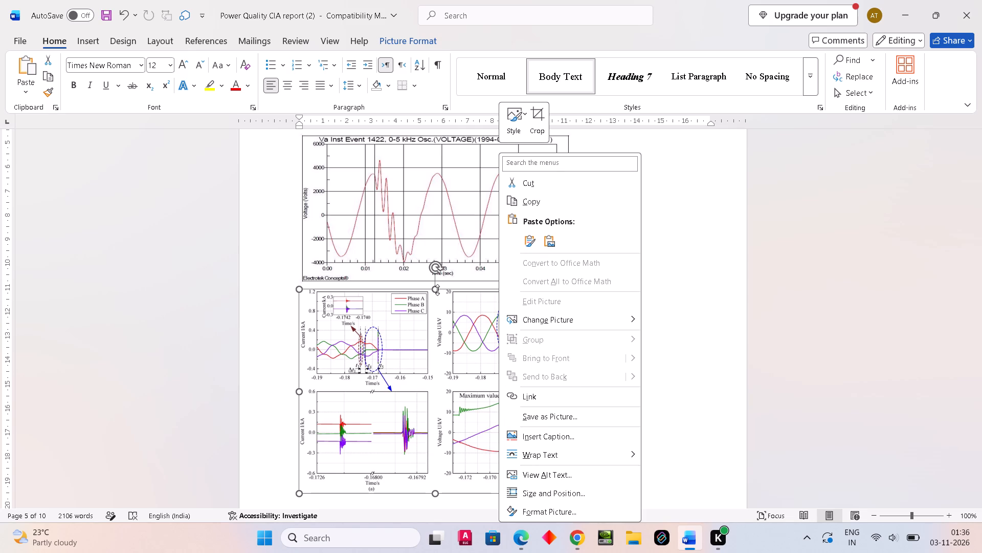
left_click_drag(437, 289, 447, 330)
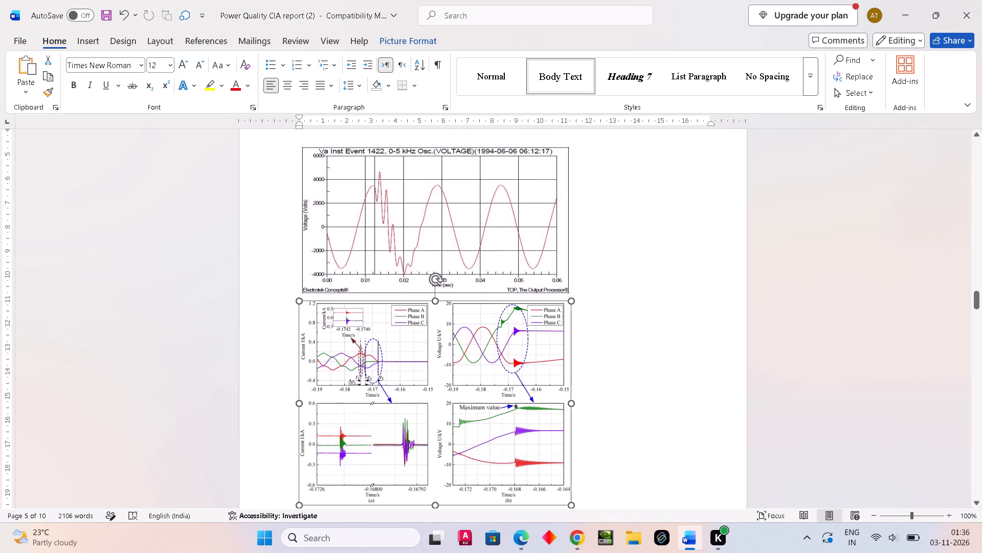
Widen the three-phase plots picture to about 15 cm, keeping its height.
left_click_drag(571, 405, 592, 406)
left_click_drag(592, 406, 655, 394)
Enlarge the waveform picture above the three-phase plots proportionally to about 15 cm wide and 8 cm high.
left_click(519, 262)
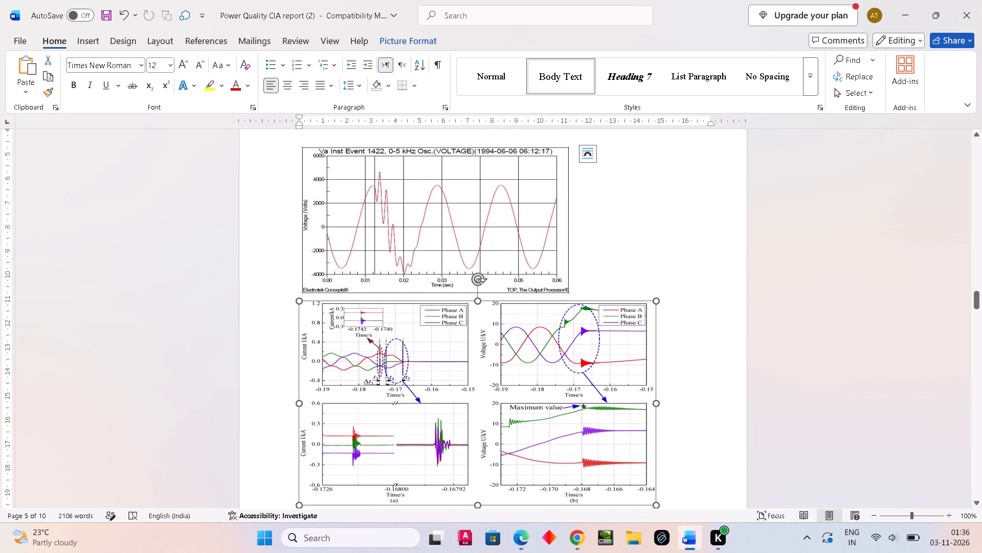
left_click_drag(570, 296, 593, 258)
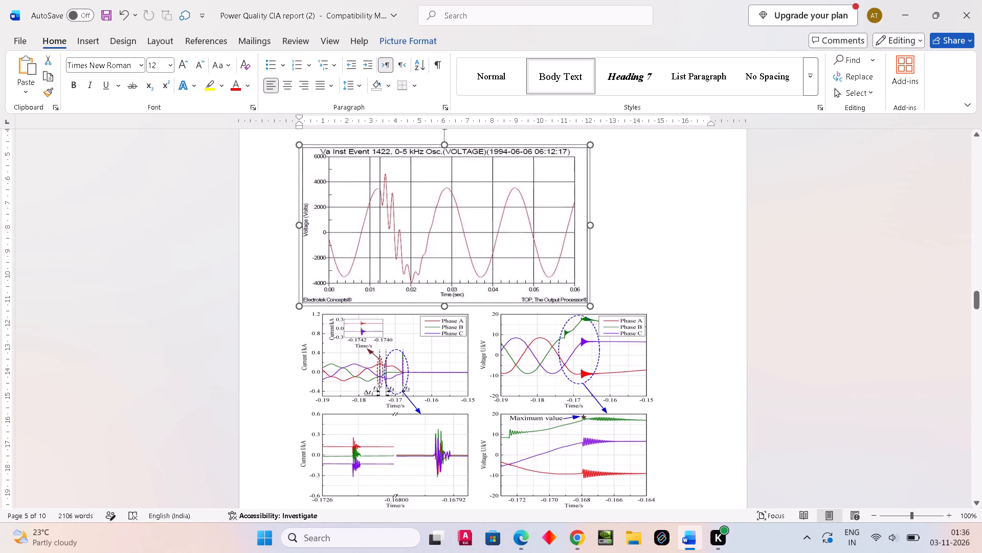
left_click_drag(593, 258, 661, 220)
Resize the three-phase plots picture to about 15.7 cm wide and 7.7 cm high, starting at the left margin.
scroll(495, 378, "down", 1)
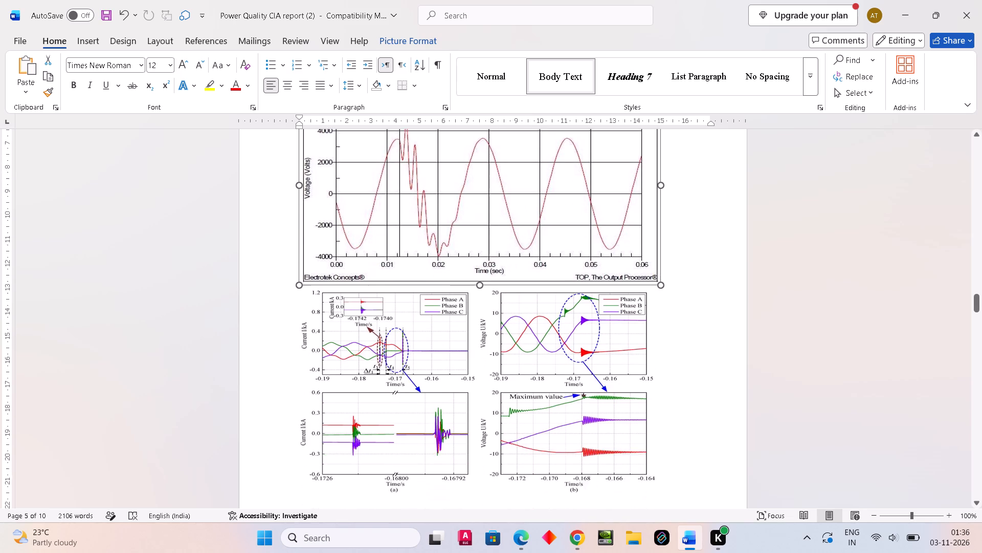
scroll(495, 378, "down", 1)
right_click(495, 378)
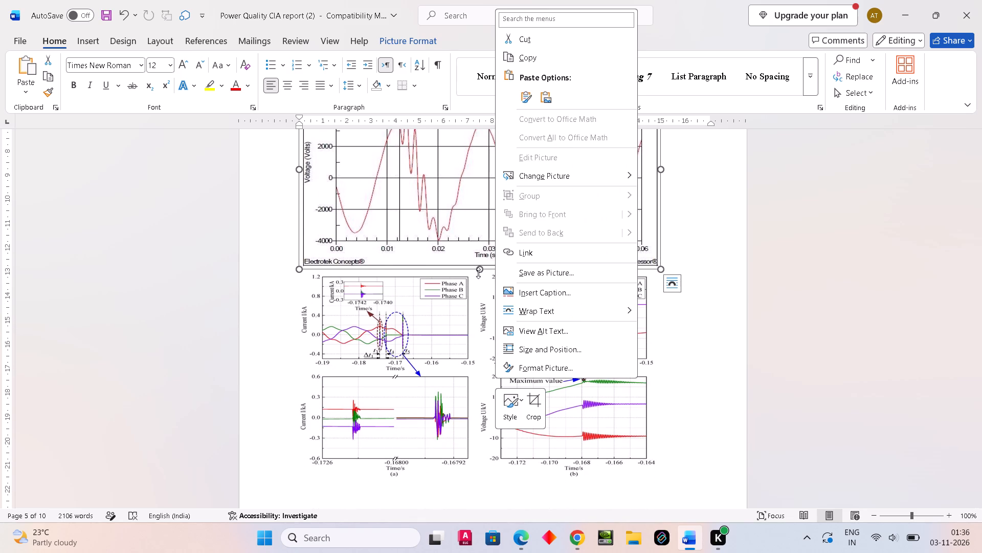
left_click_drag(478, 272, 489, 344)
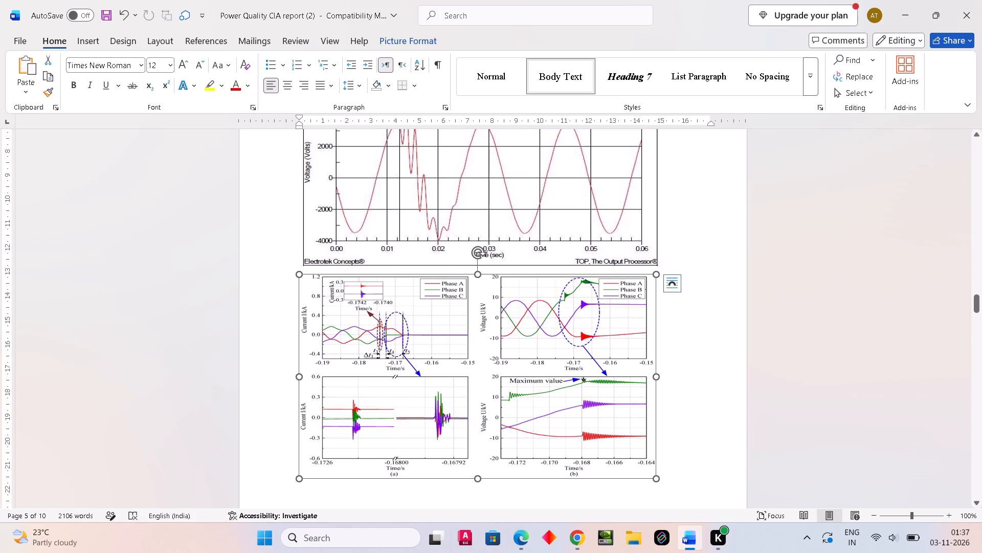
double_click(479, 270)
left_click_drag(297, 274, 316, 282)
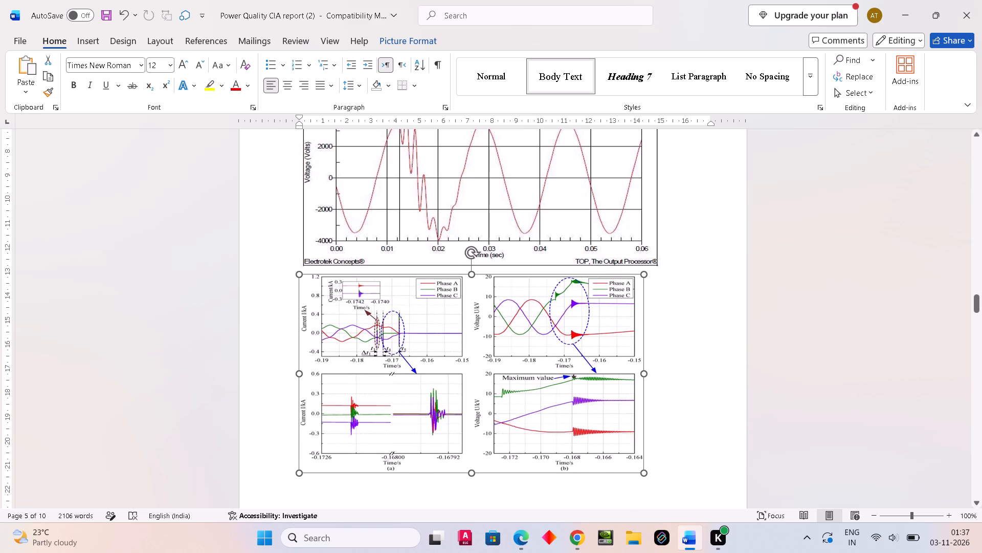
left_click_drag(316, 282, 267, 271)
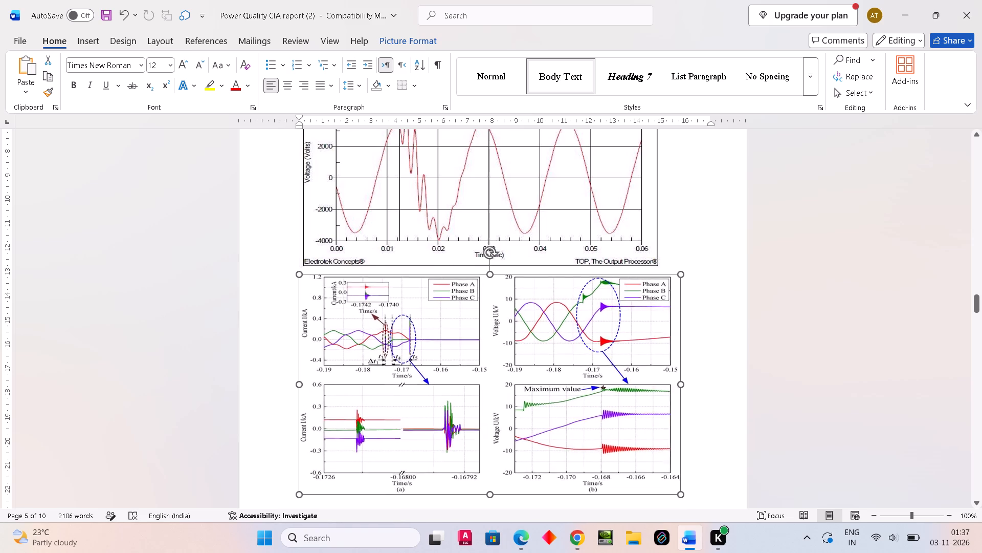
left_click_drag(267, 271, 365, 294)
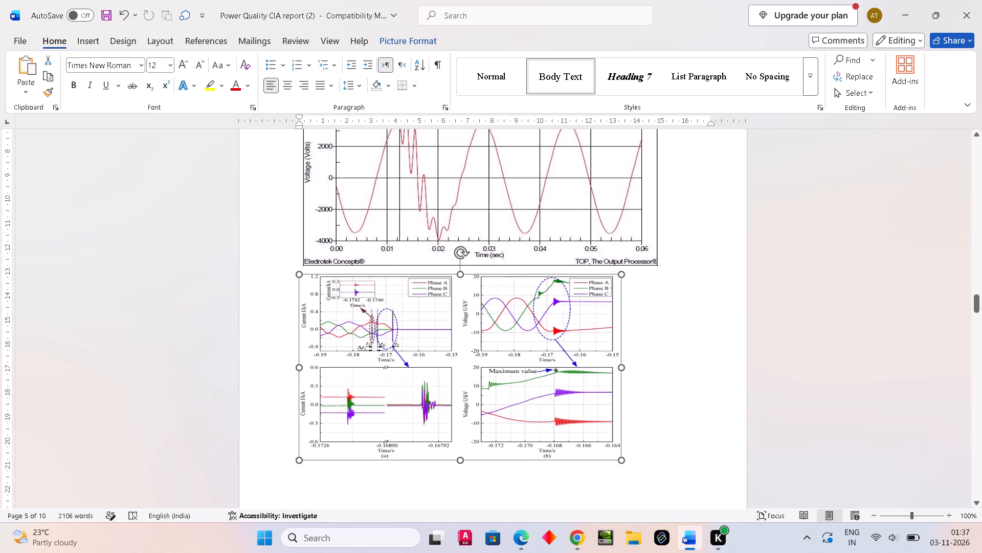
left_click_drag(365, 294, 366, 294)
left_click_drag(626, 367, 680, 368)
left_click(667, 246)
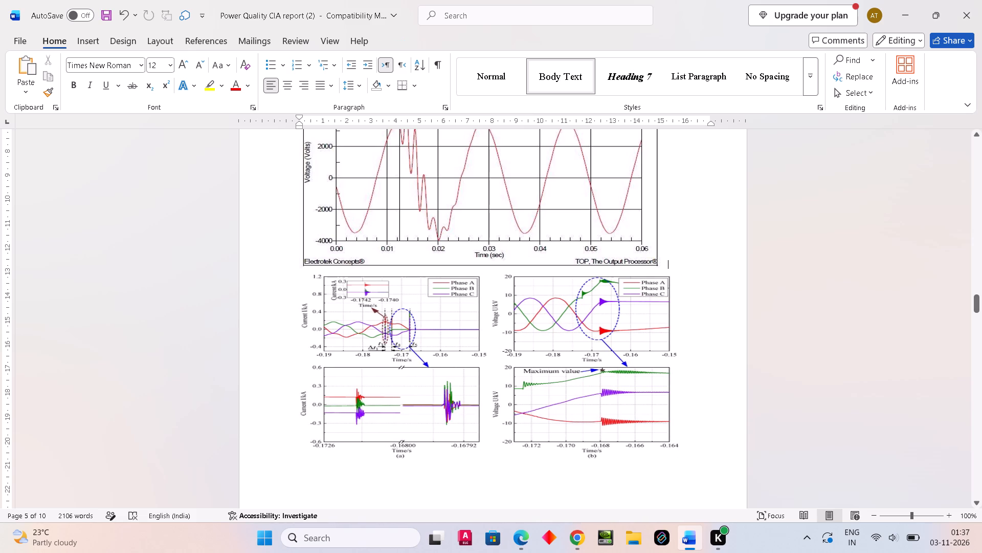
key("Return")
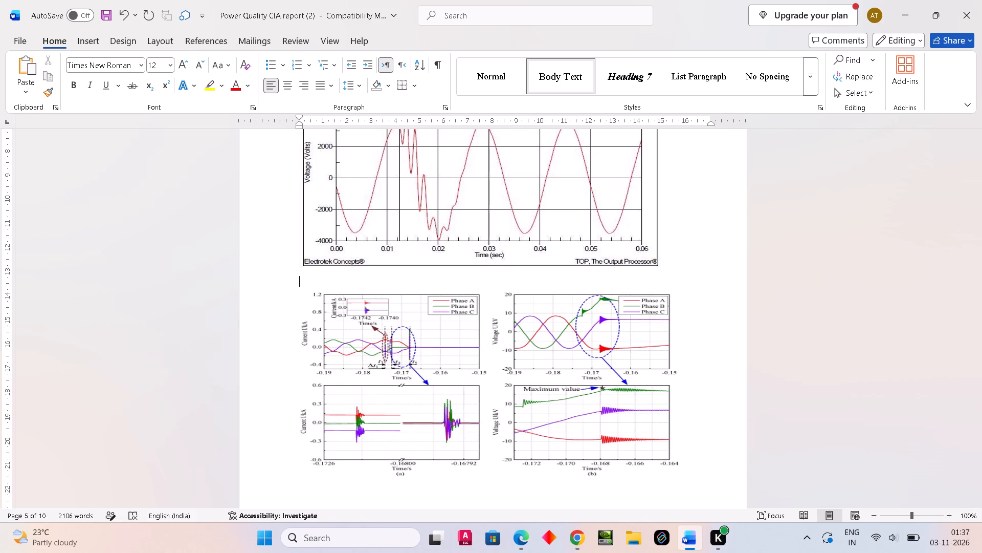
scroll(667, 246, "right", 1)
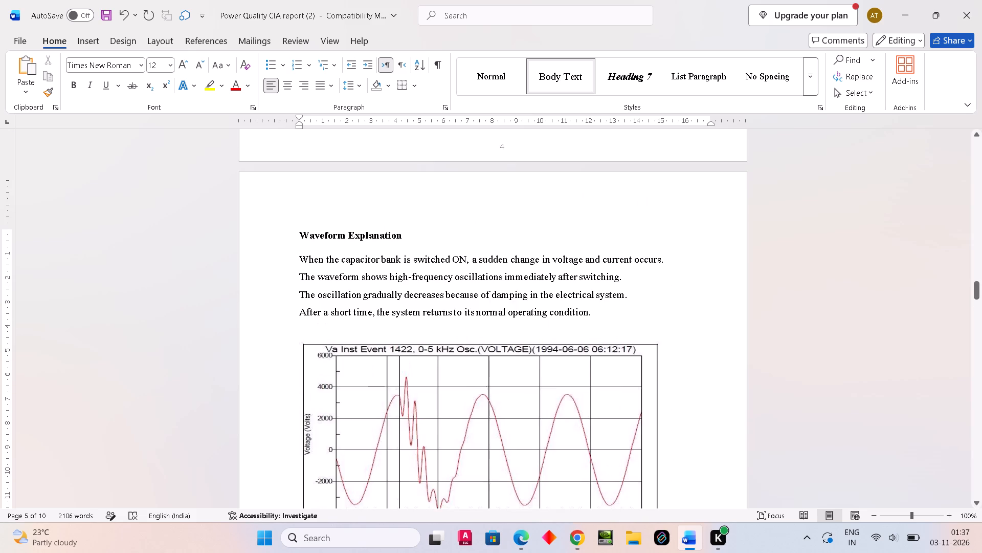
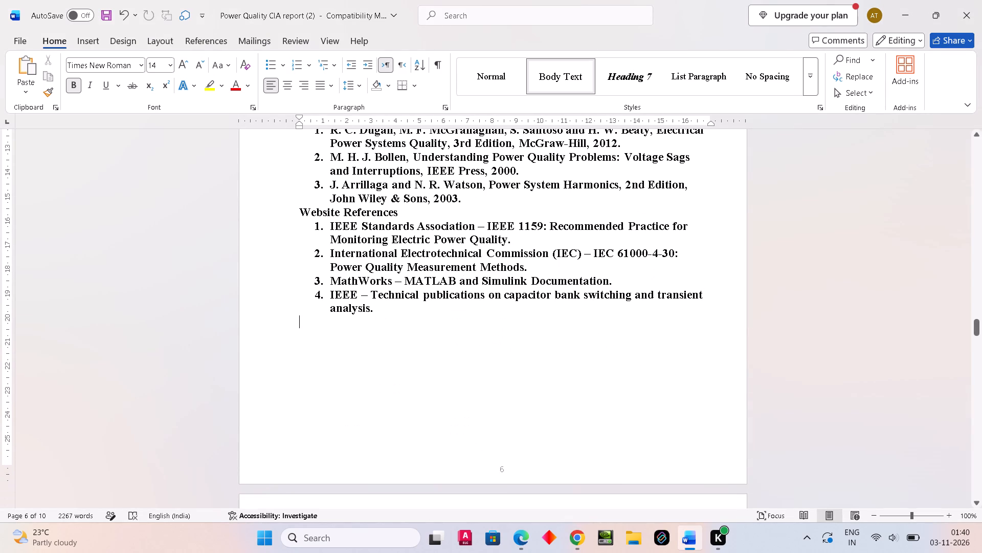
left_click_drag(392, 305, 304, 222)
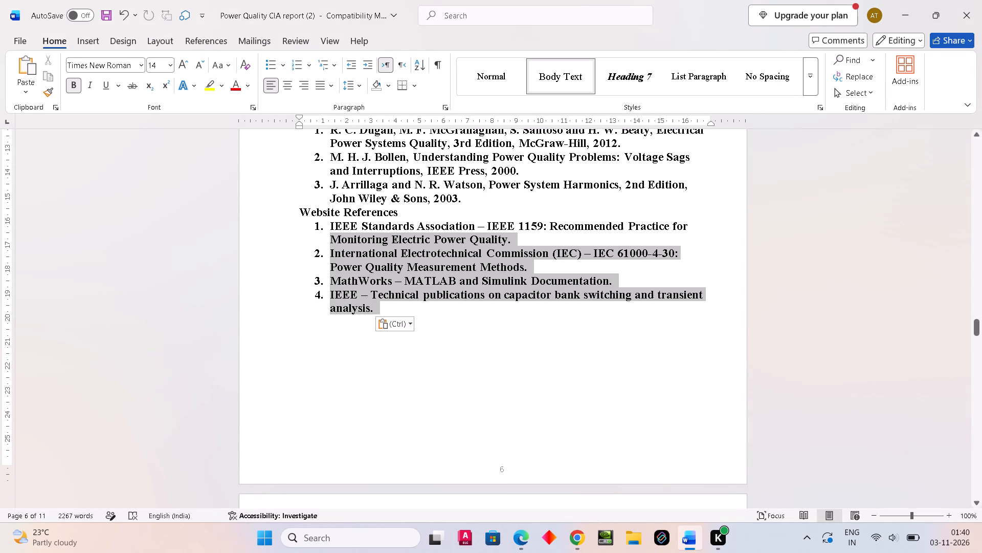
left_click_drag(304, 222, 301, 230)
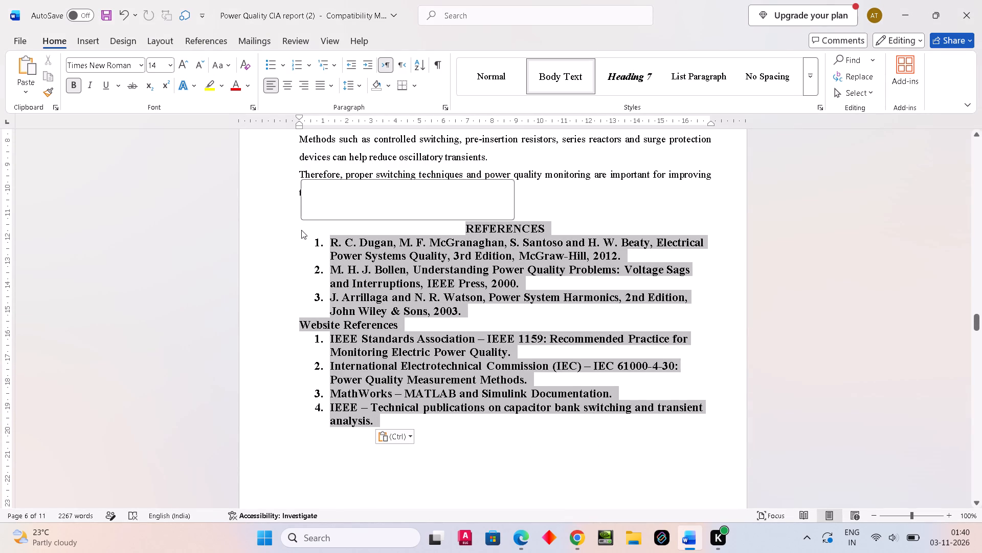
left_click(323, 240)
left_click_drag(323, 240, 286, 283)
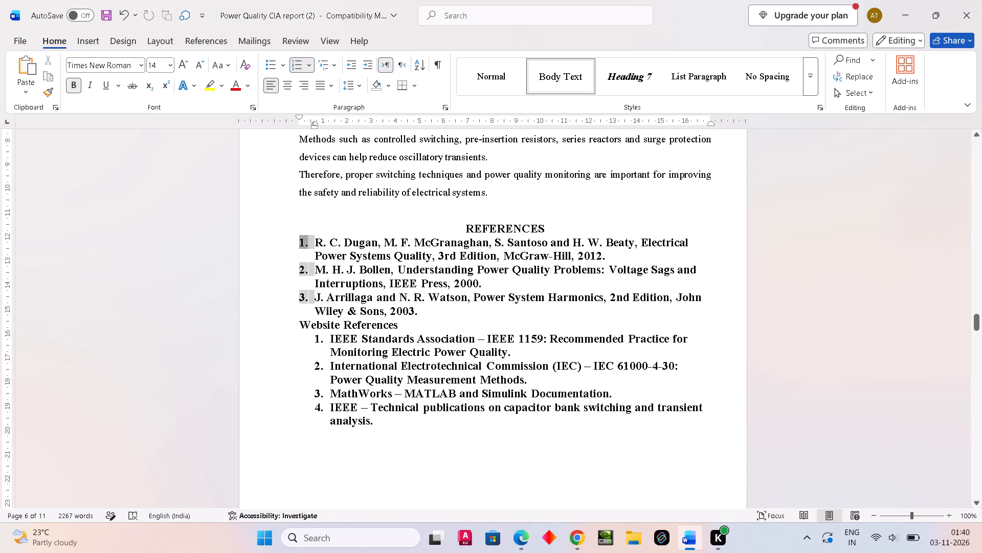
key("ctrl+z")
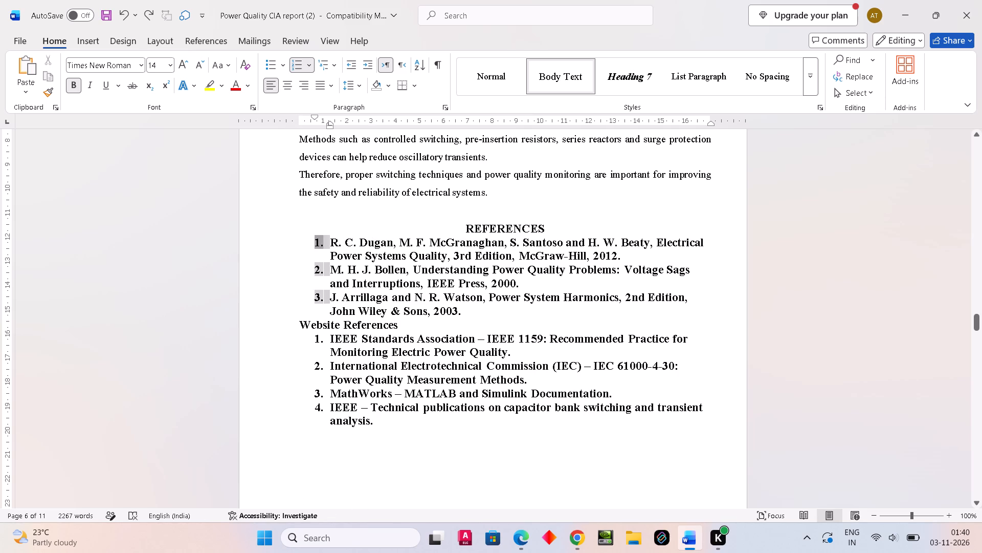
Format the pasted book and website references as 12 pt, non-bold text with 1.5 line spacing.
left_click_drag(375, 415, 300, 245)
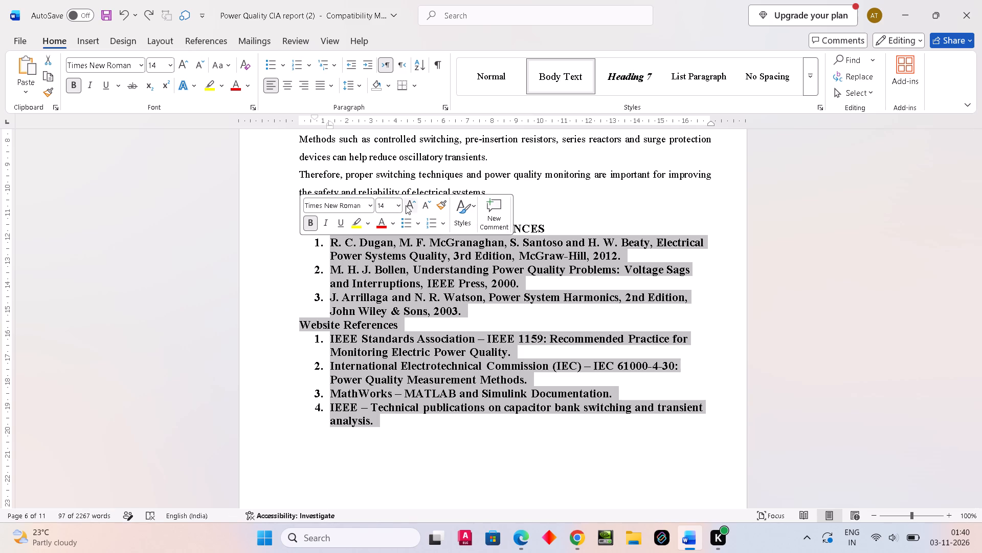
left_click(422, 206)
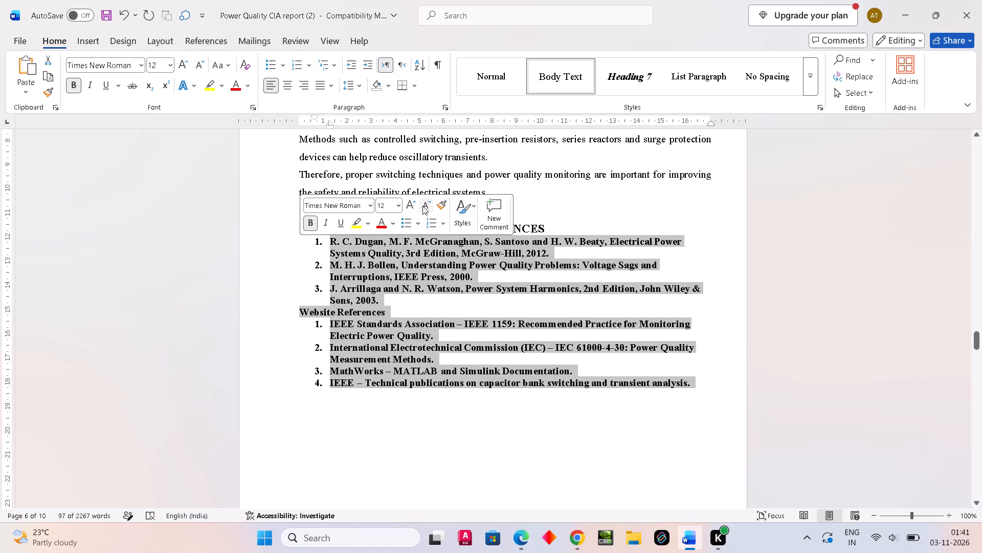
left_click(311, 220)
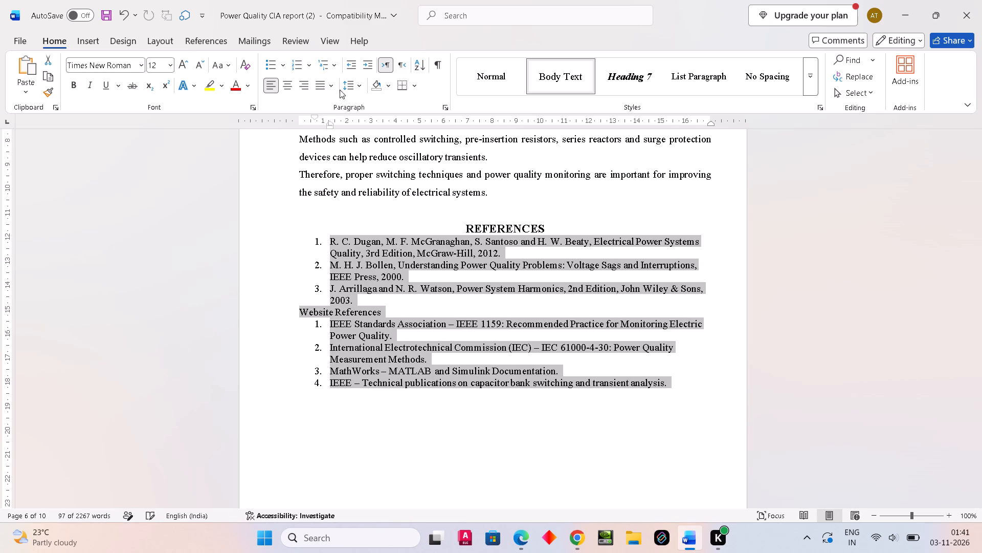
left_click(353, 85)
left_click(371, 133)
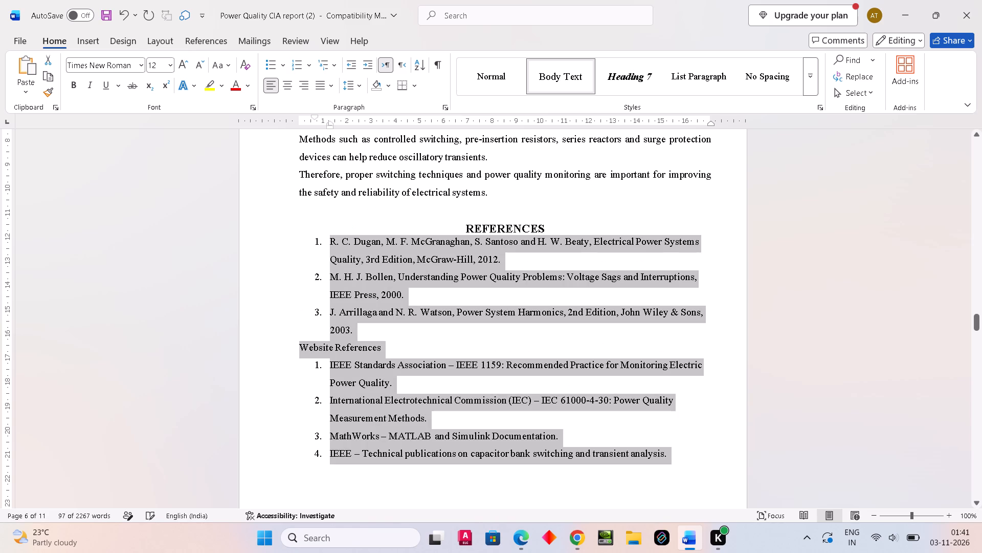
Insert a blank line between the REFERENCES heading and the first book reference.
left_click(555, 233)
key("Return")
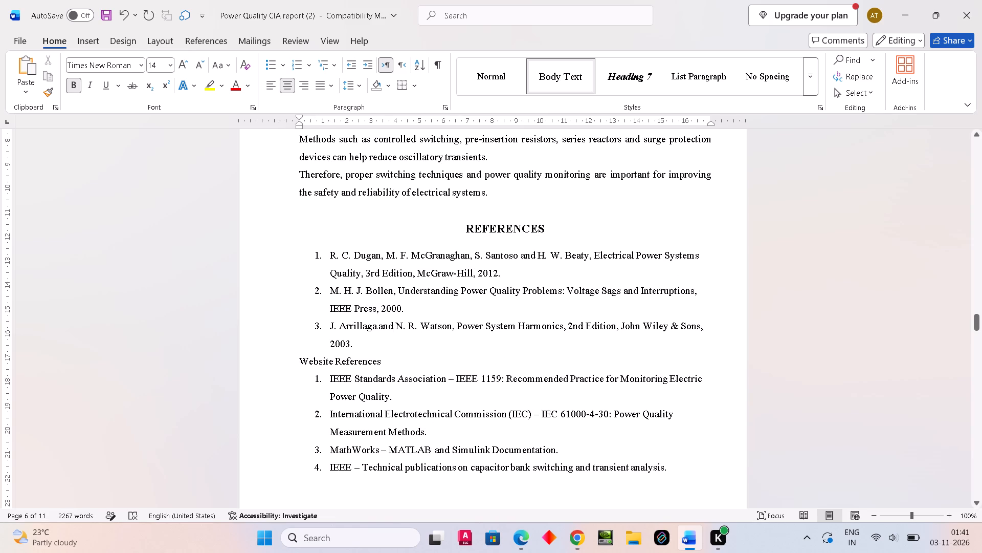
Indent the Website References subheading with six spaces so it lines up with the list numbers.
left_click(296, 363)
key("space")
key("space")
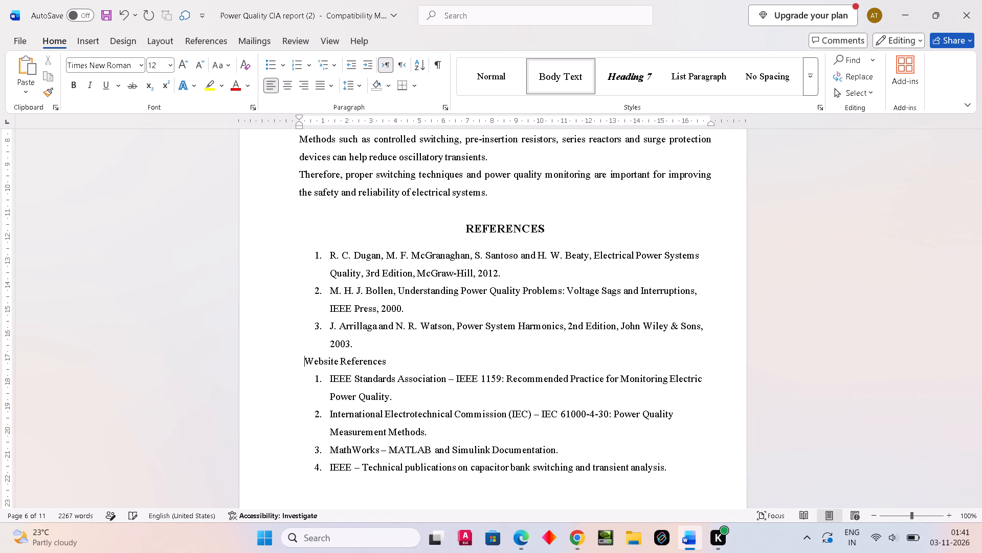
key("space")
key("space")
key("space")
key("space")
Italicise the new references text, from the first book reference through the last website reference.
scroll(440, 289, "down", 2)
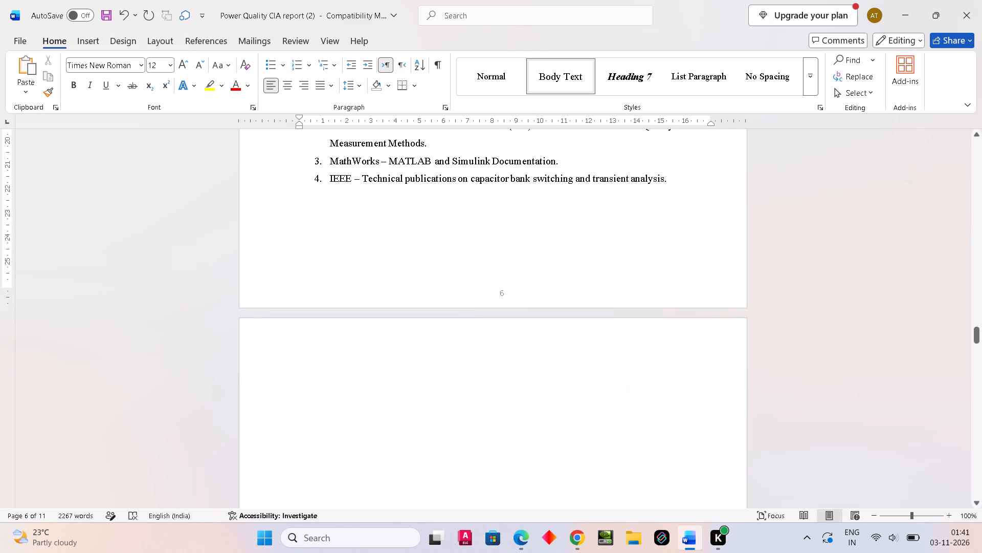
scroll(440, 289, "up", 2)
scroll(440, 289, "down", 1)
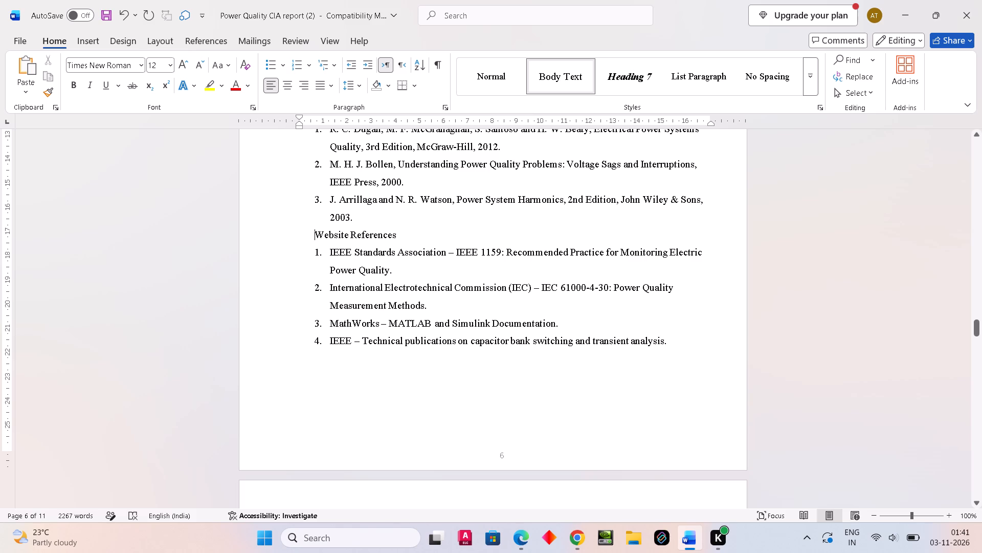
left_click_drag(665, 340, 325, 148)
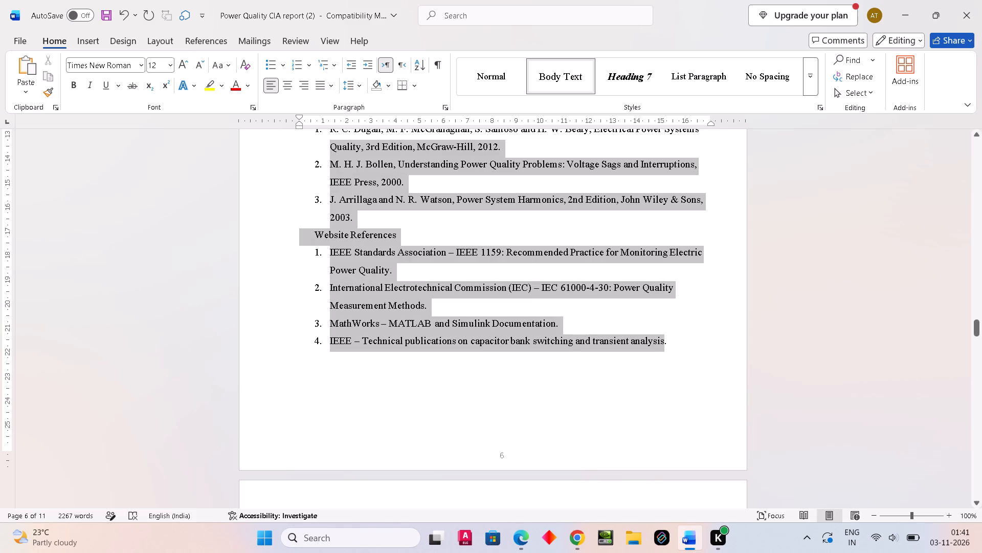
left_click_drag(325, 148, 316, 203)
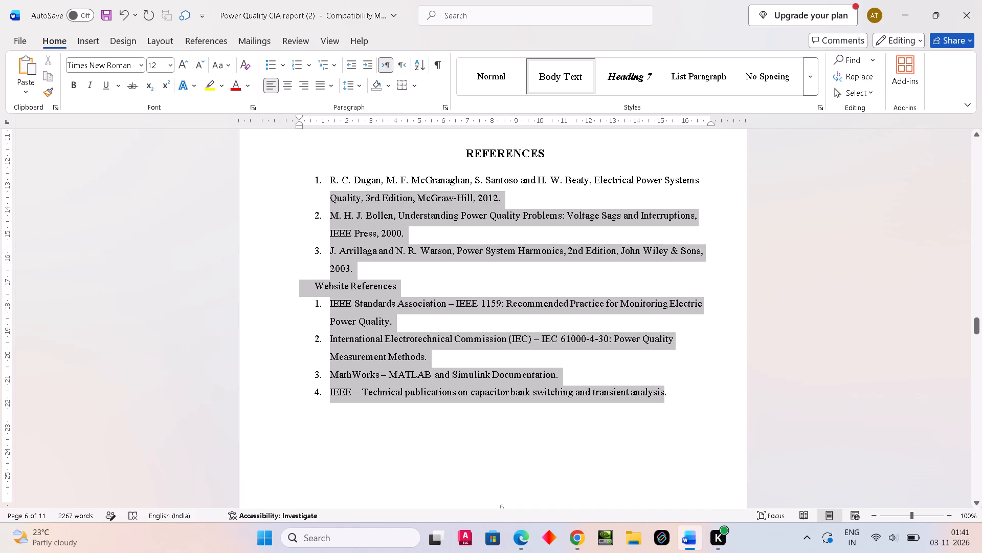
left_click_drag(316, 203, 320, 184)
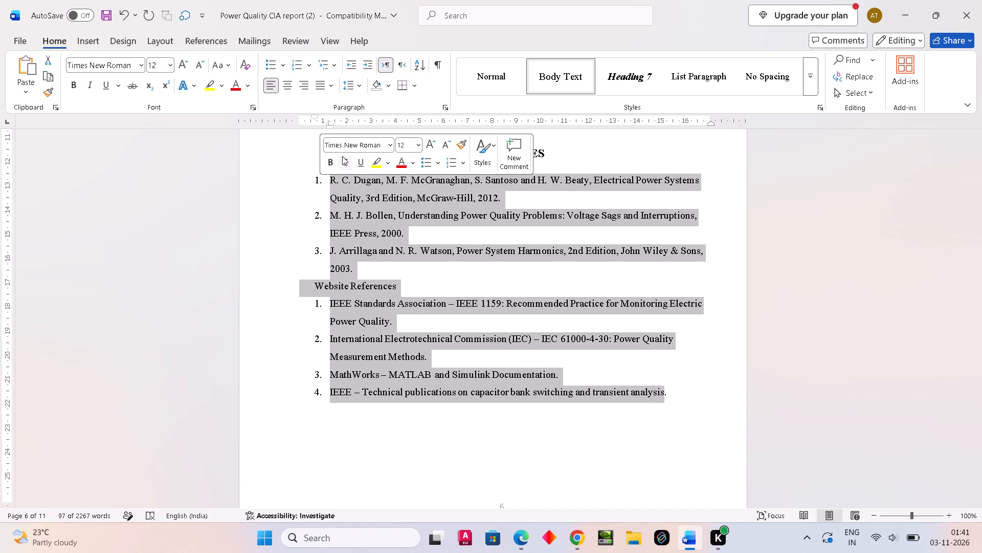
left_click(345, 157)
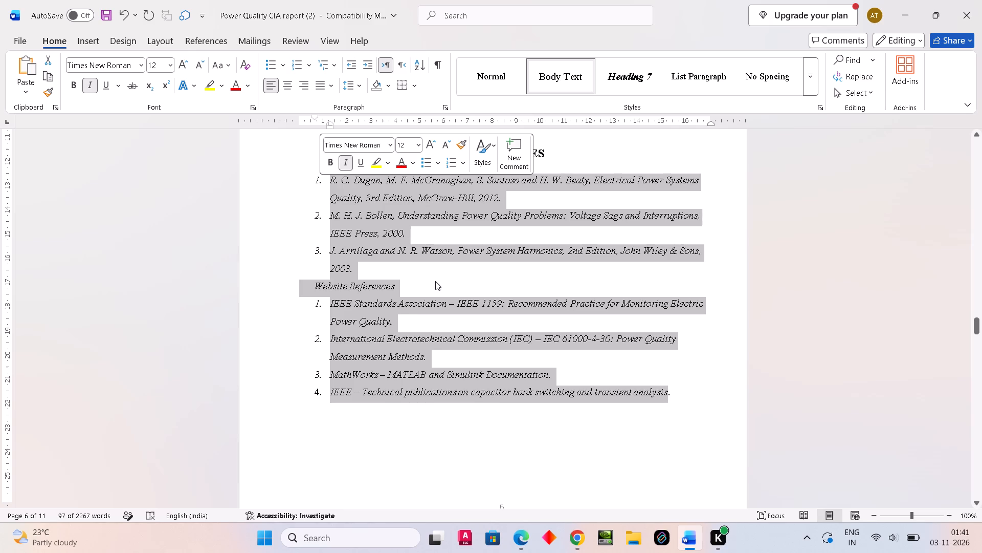
left_click(435, 281)
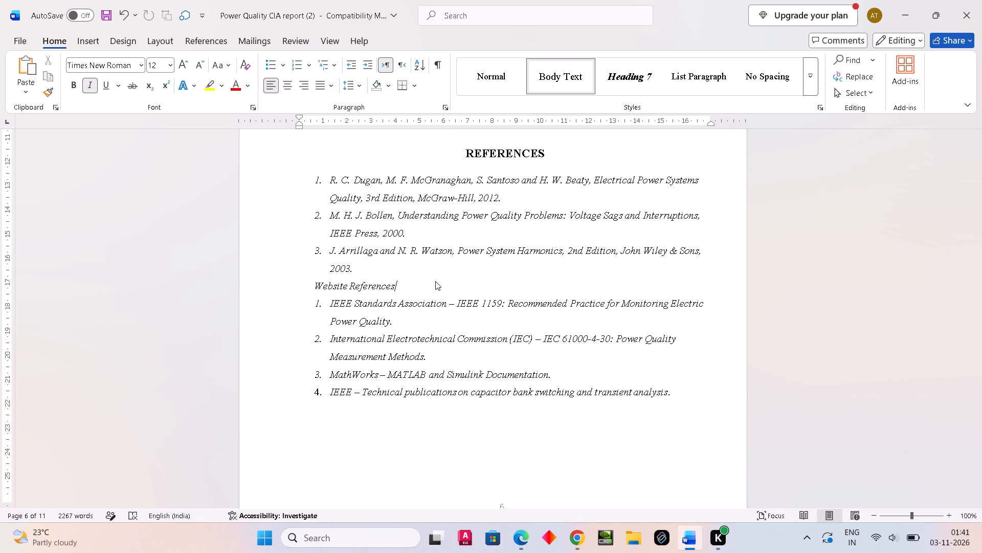
Examine the old sections remaining after the new references, through the old Book References and Website References lists.
scroll(435, 281, "down", 11)
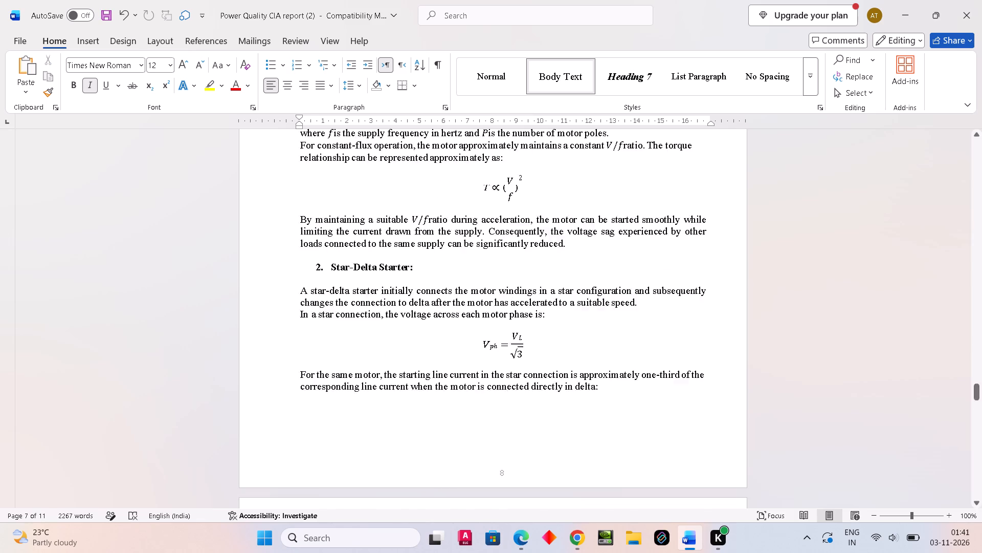
scroll(435, 281, "down", 14)
scroll(435, 281, "up", 1)
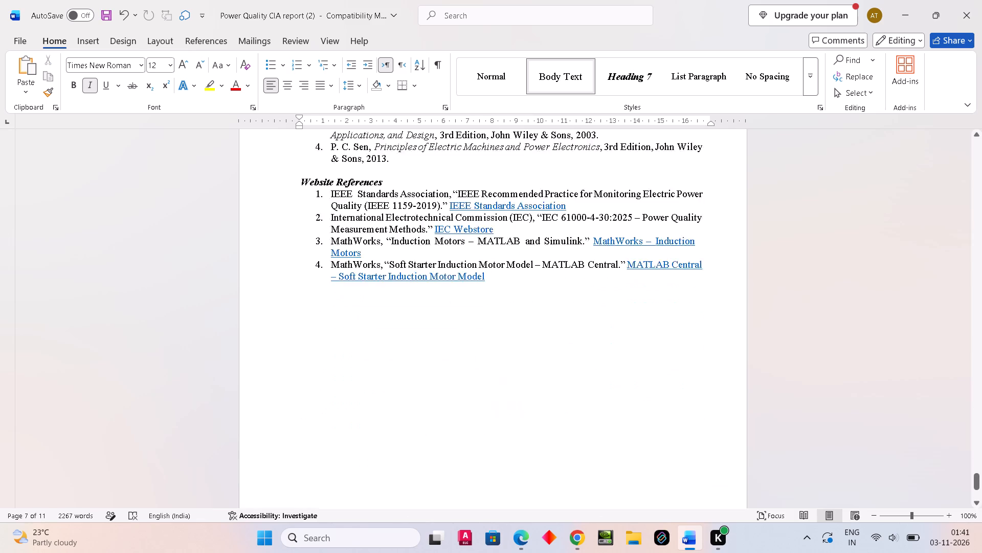
scroll(435, 281, "up", 2)
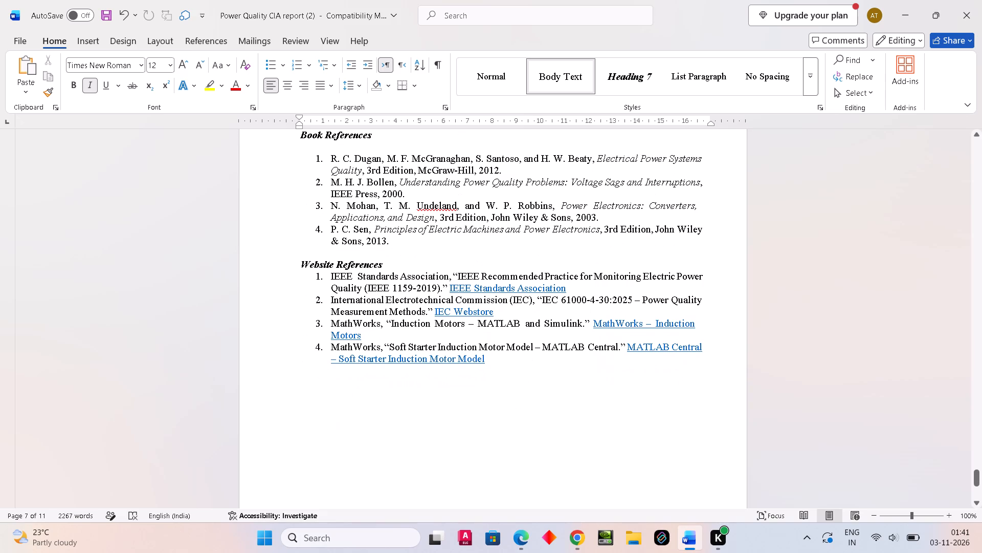
scroll(435, 281, "up", 1)
key("alt+Tab")
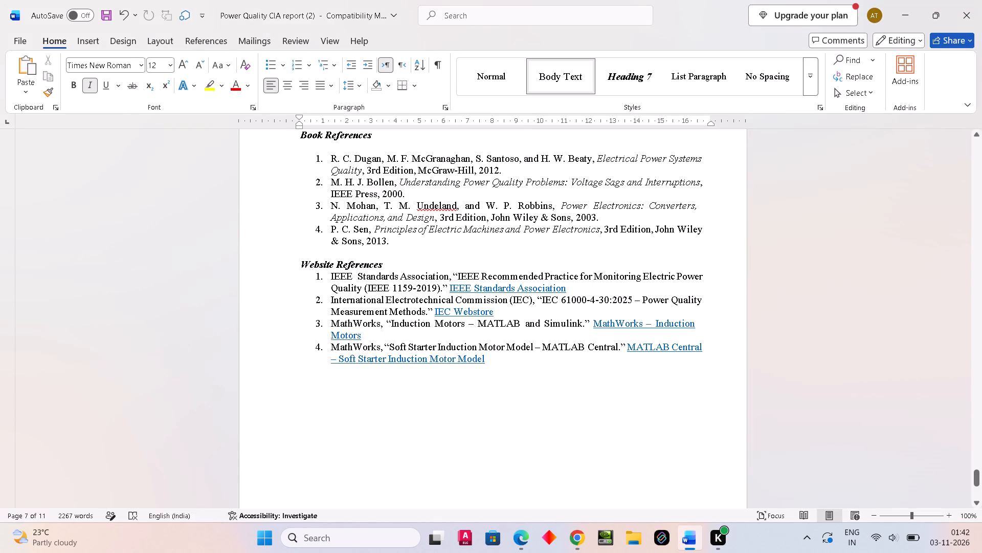
Replace the four italic website references in the new REFERENCES section with a copy of the old linked website reference list.
left_click(329, 278)
left_click_drag(329, 278, 501, 370)
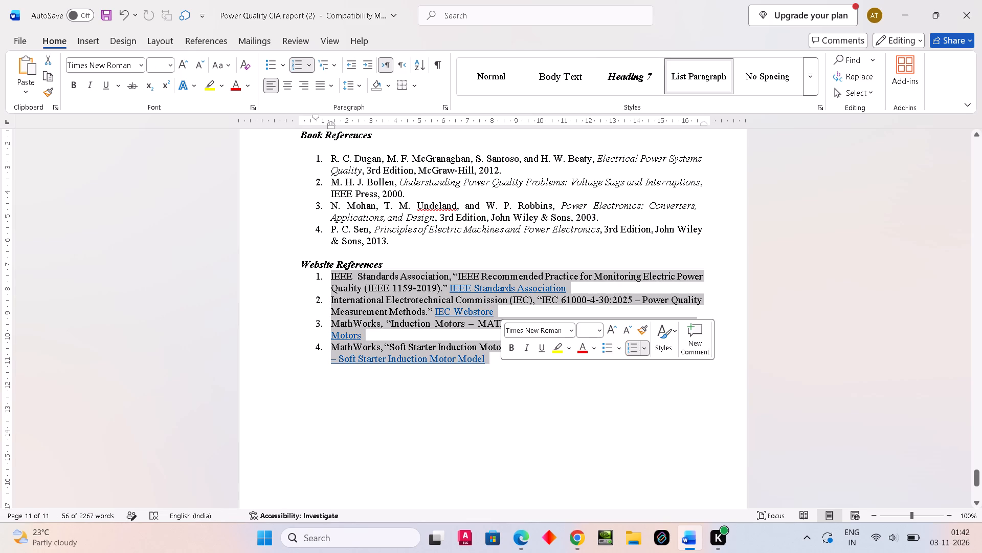
key("ctrl+c")
key("alt+Tab")
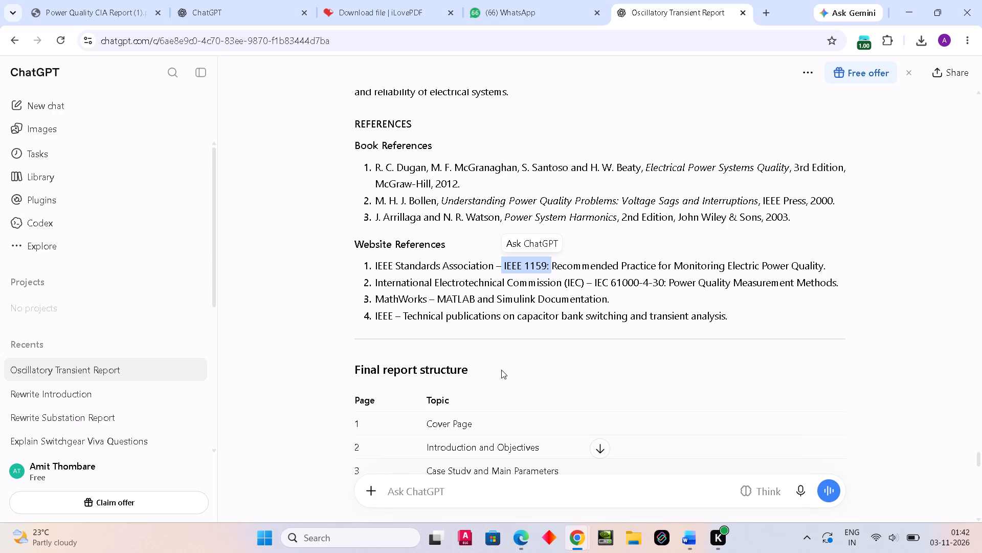
key("alt+Tab")
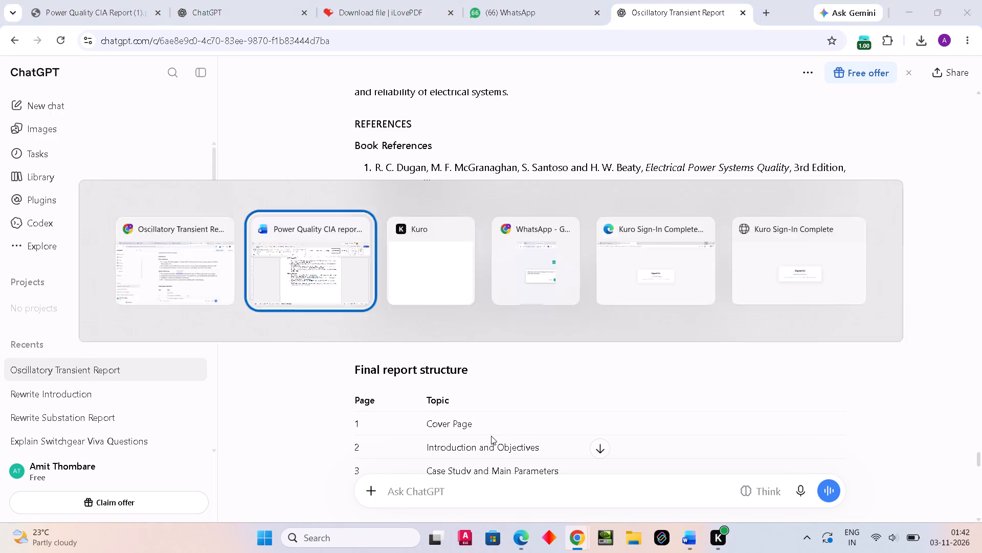
scroll(484, 303, "up", 7)
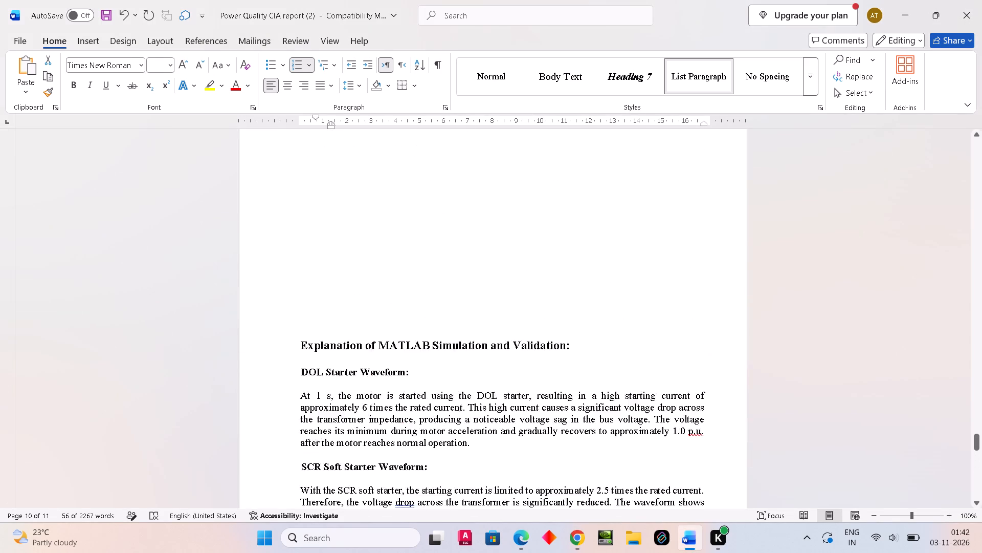
scroll(484, 303, "up", 9)
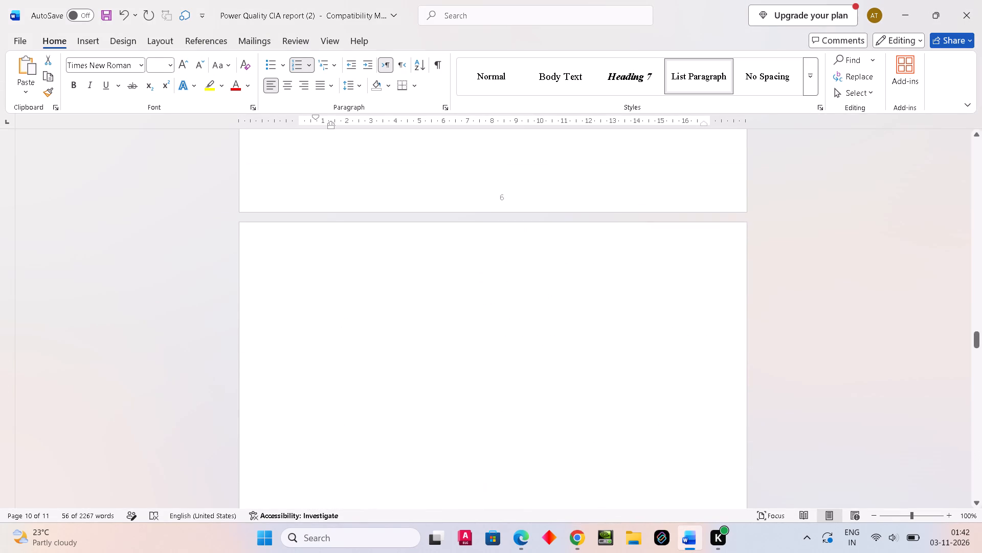
scroll(484, 303, "up", 2)
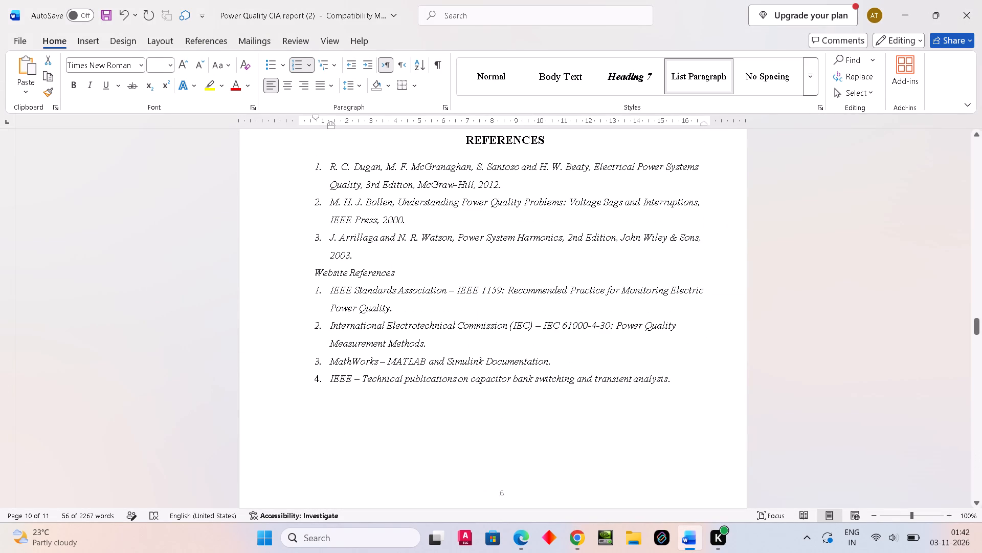
left_click_drag(669, 382, 337, 291)
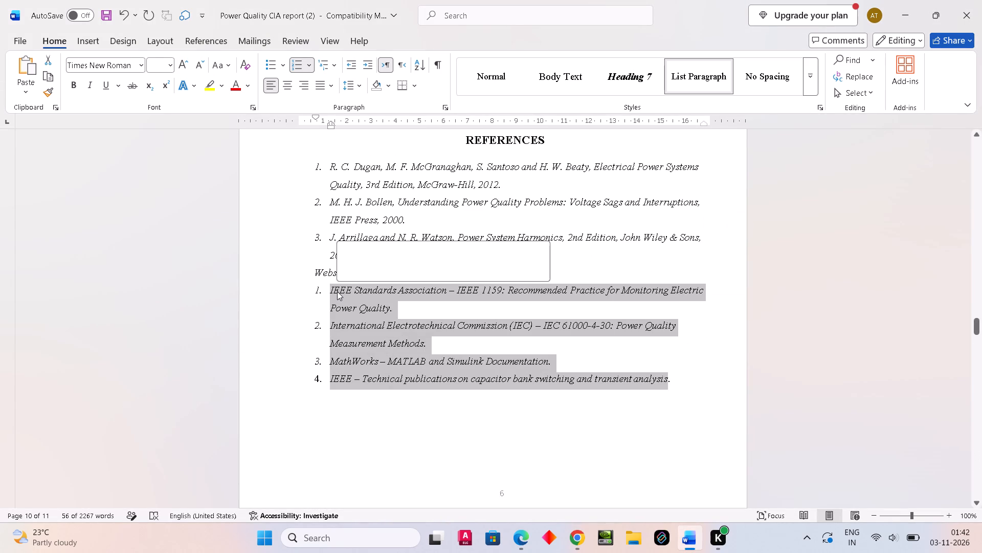
key("ctrl+v")
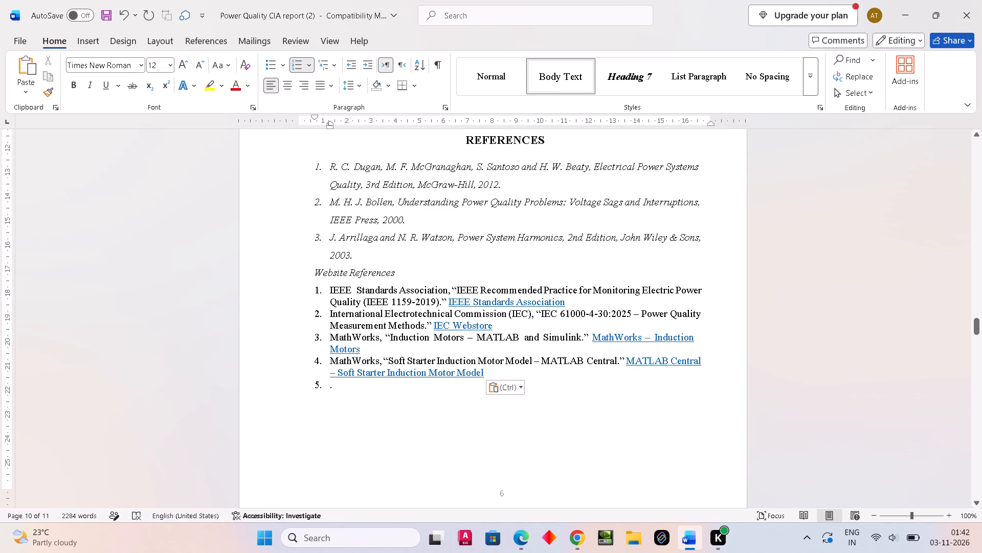
Remove the leftover fifth list item, containing only a full stop, below the pasted website references.
left_click(347, 398)
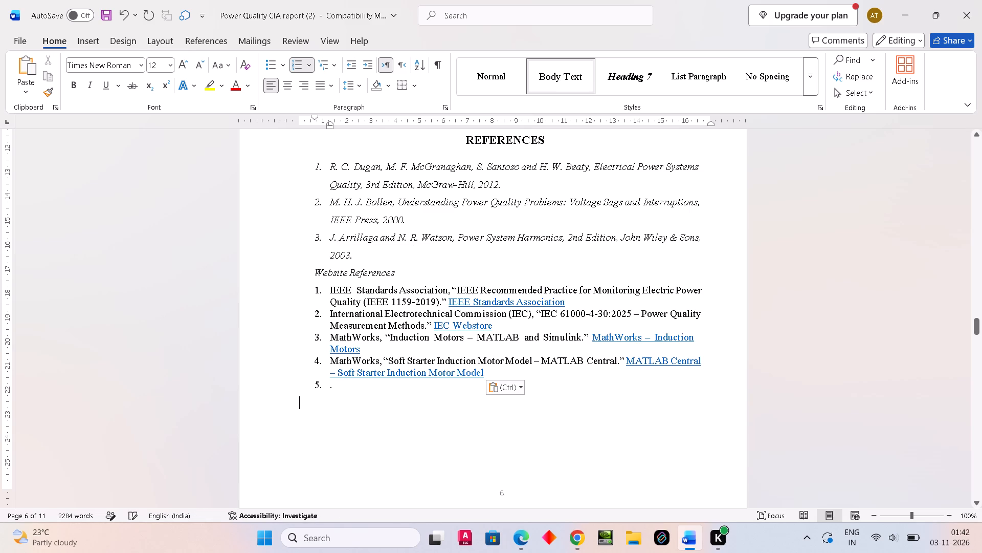
left_click(330, 381)
key("Right")
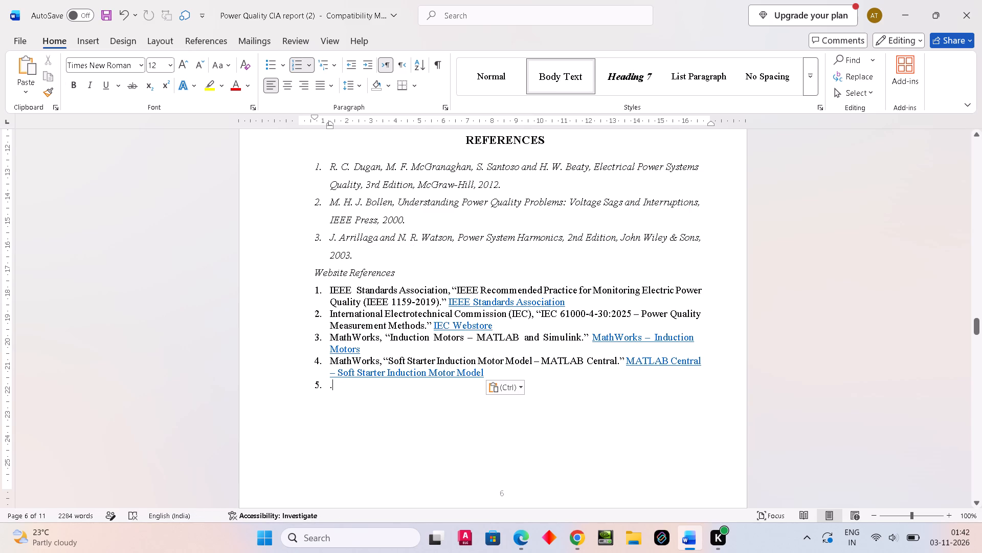
key("BackSpace")
key("BackSpace")
key("BackSpace")
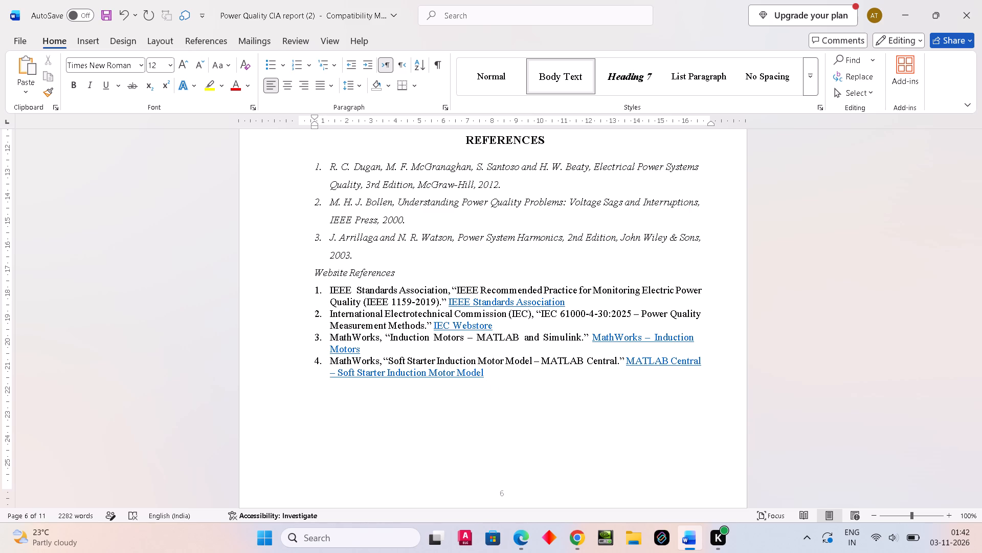
Insert two blank lines above the Waveform Explanation heading to move it onto the page with its text.
scroll(330, 381, "up", 1)
scroll(330, 381, "down", 2)
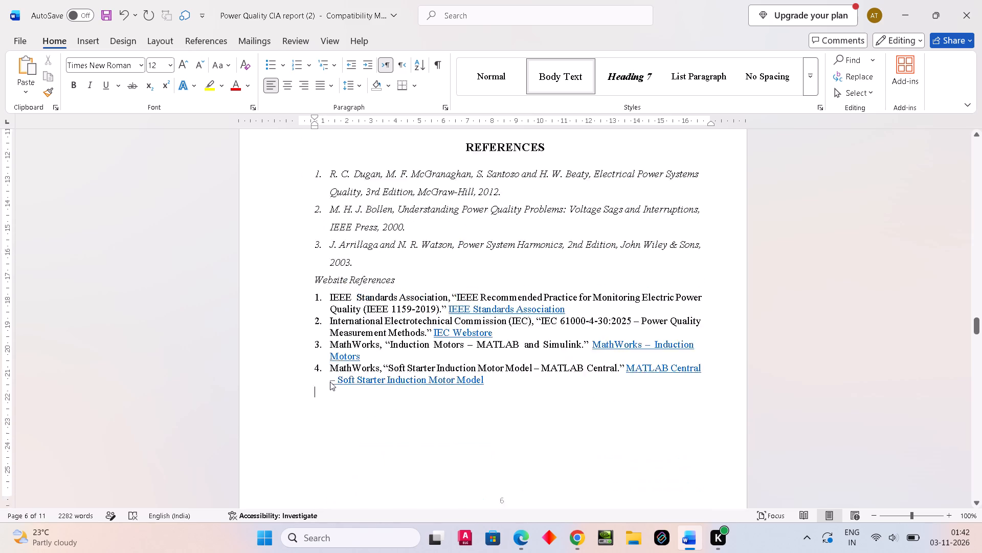
scroll(330, 381, "down", 5)
scroll(330, 381, "up", 1)
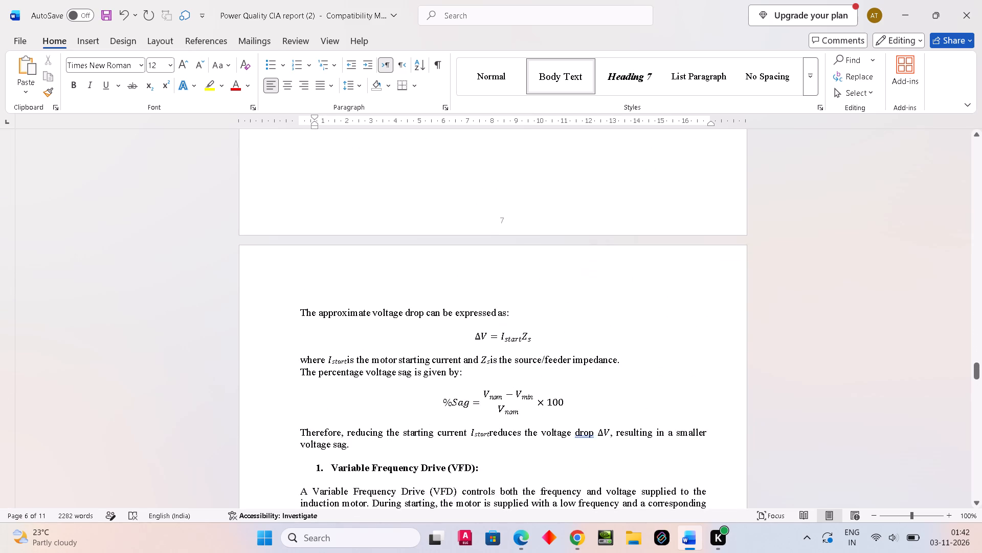
scroll(330, 381, "up", 3)
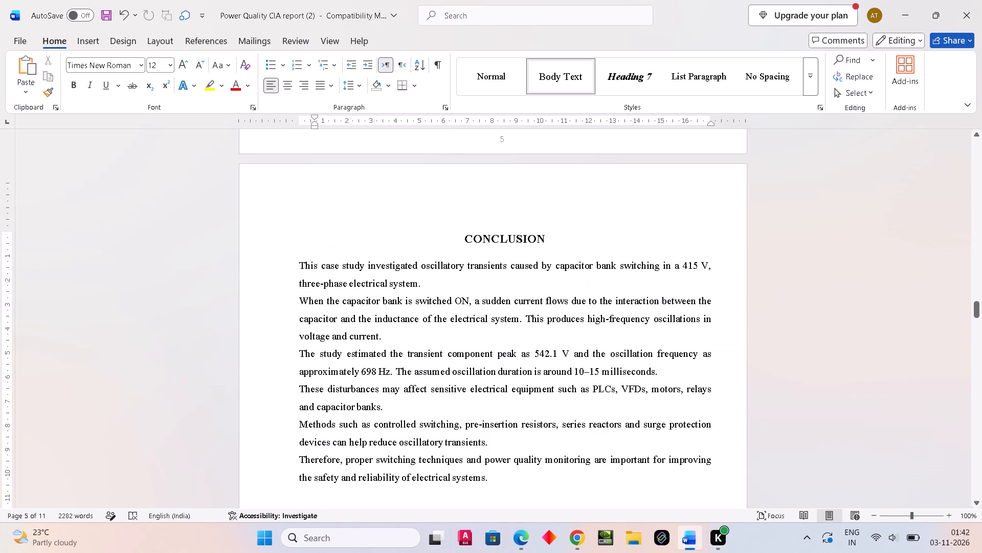
scroll(330, 381, "up", 6)
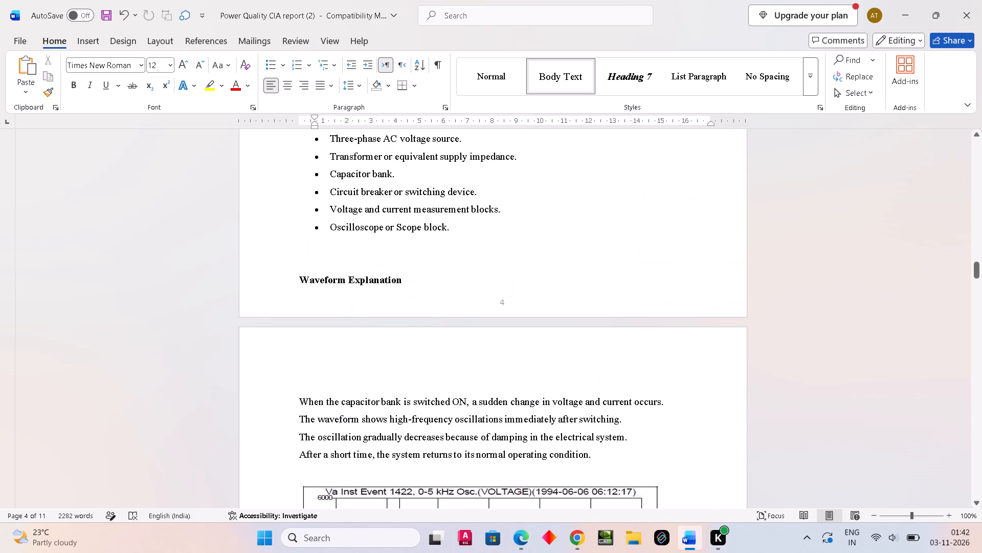
left_click(415, 252)
key("Return")
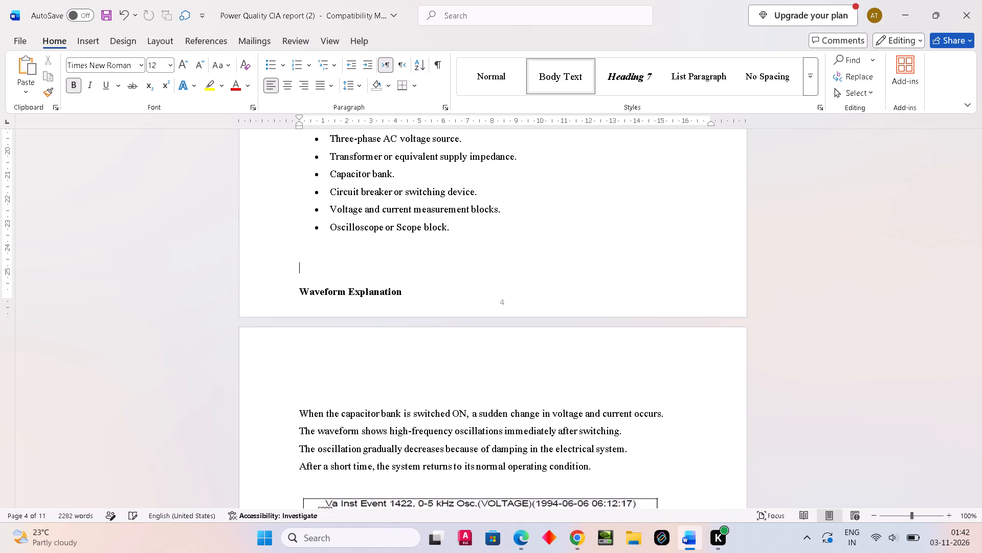
key("Return")
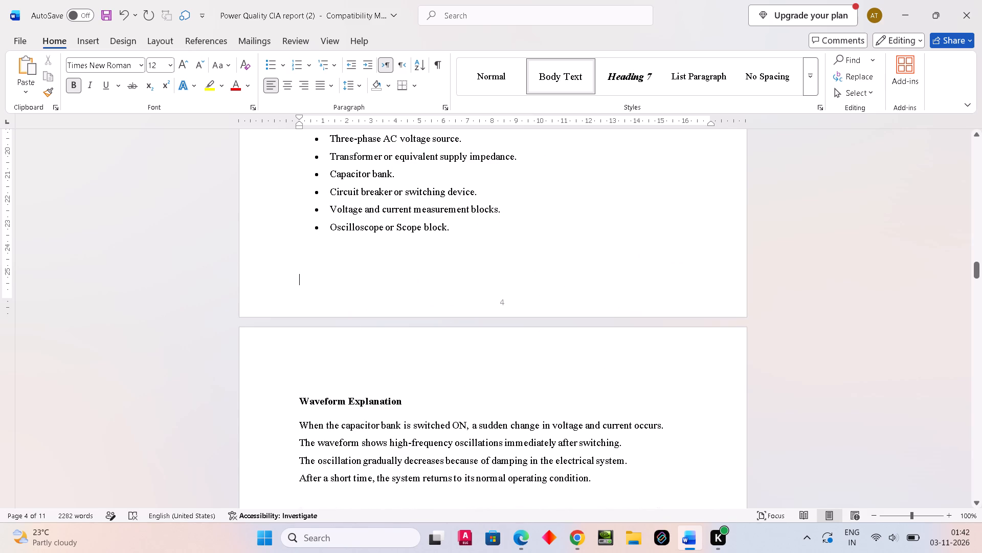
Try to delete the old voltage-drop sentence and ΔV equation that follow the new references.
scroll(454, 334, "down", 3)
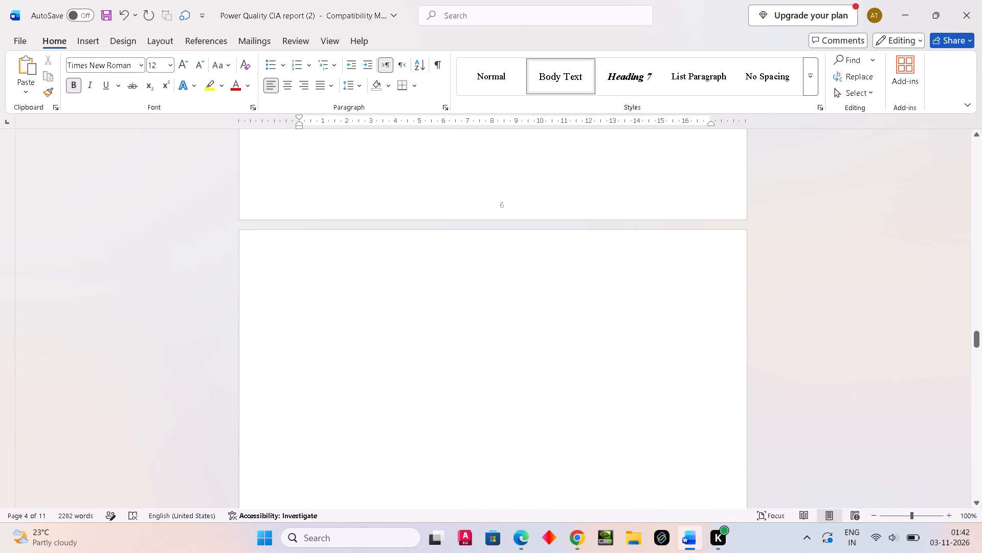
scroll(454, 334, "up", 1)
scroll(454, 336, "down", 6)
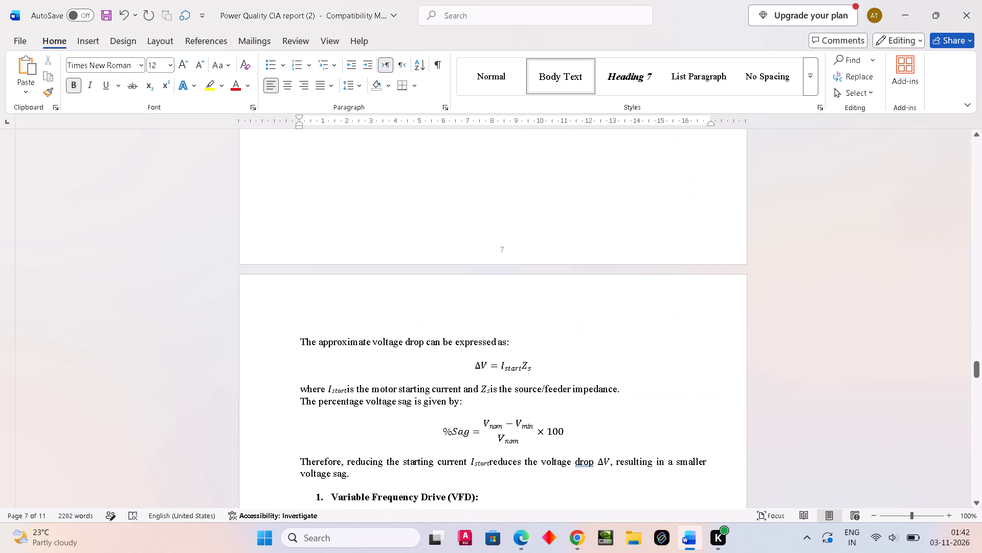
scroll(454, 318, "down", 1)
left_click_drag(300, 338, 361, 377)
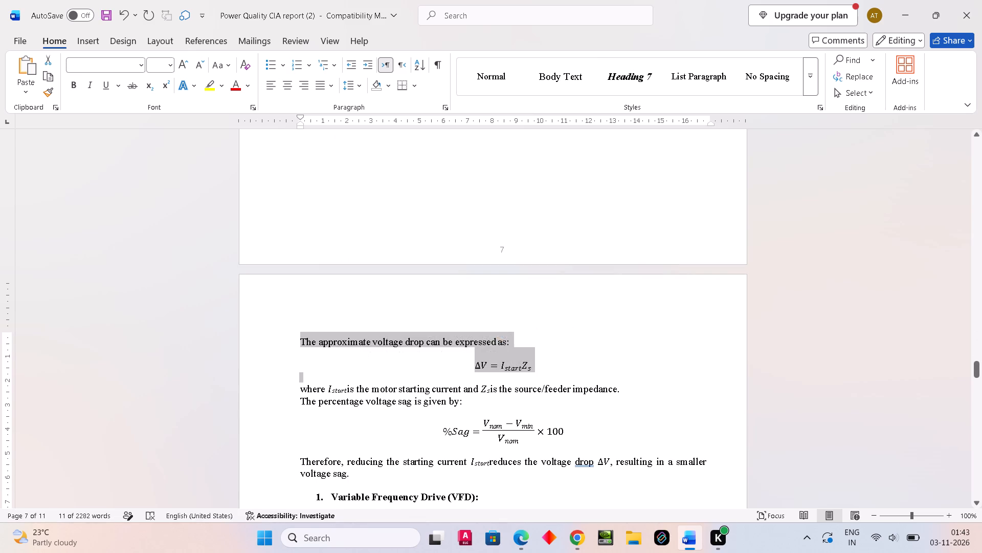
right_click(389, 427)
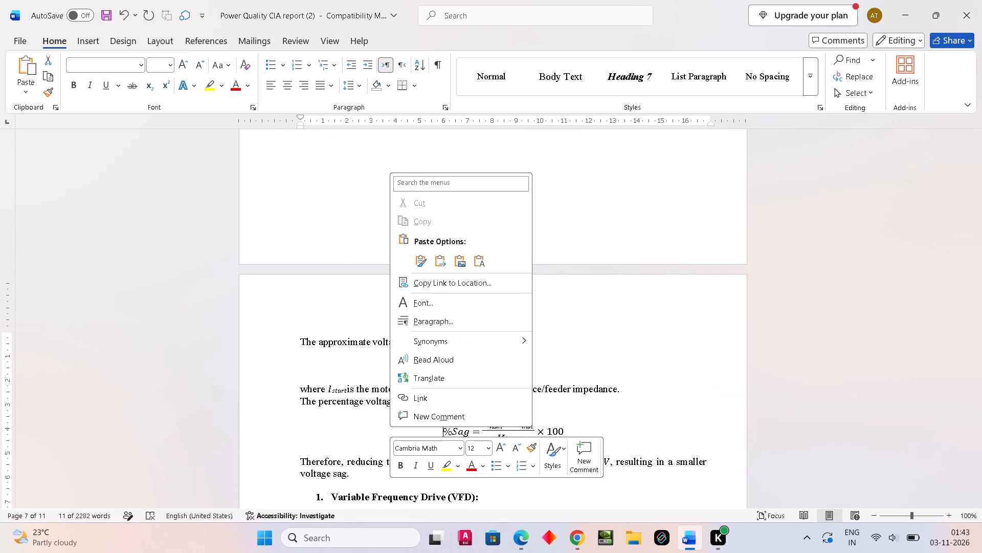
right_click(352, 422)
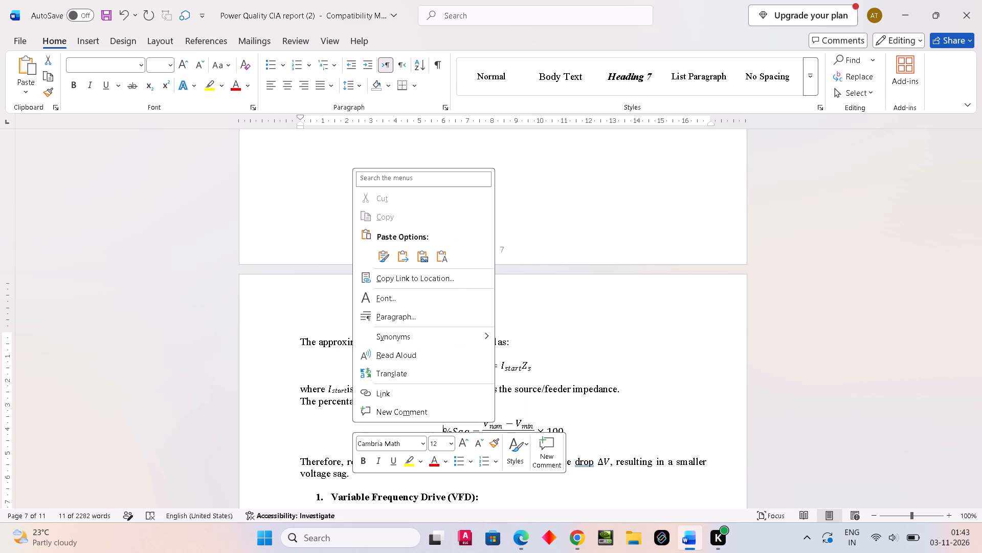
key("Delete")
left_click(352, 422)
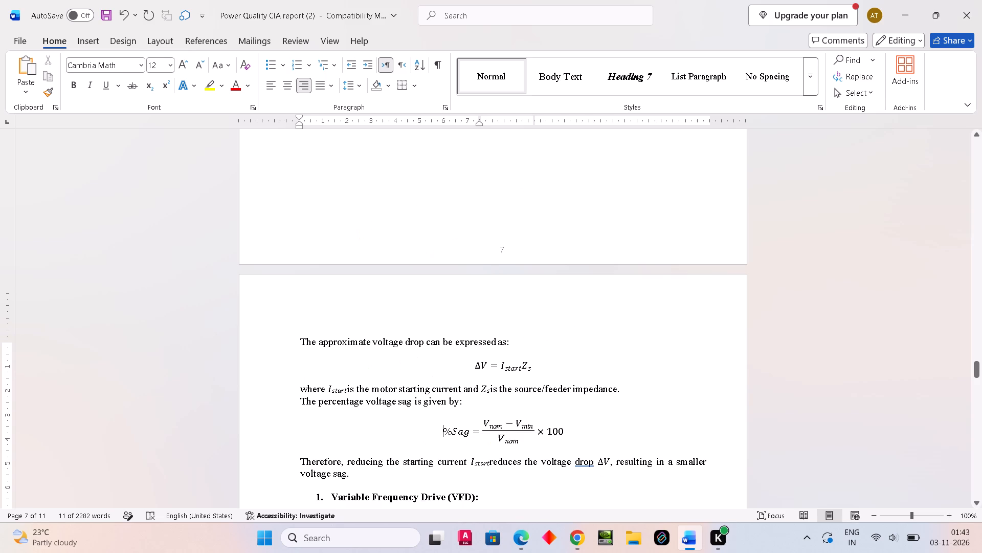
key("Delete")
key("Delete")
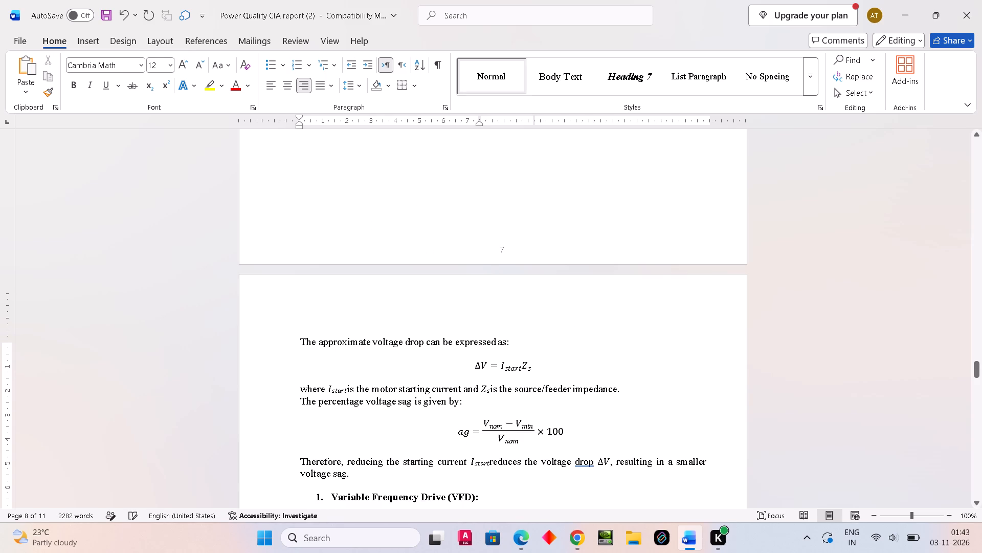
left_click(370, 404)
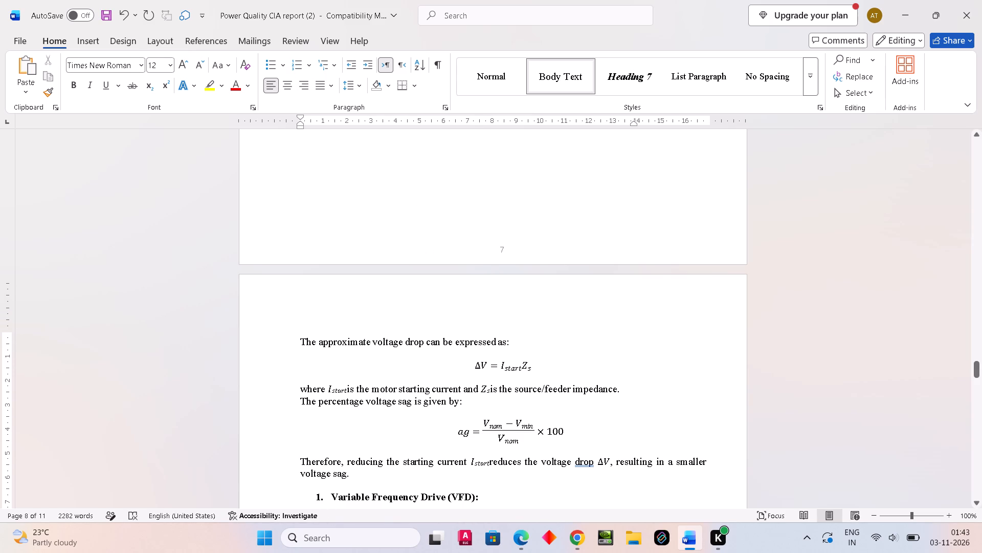
Delete all old content from "The approximate voltage drop can be expressed as:" through the last old website reference.
left_click_drag(300, 339, 552, 542)
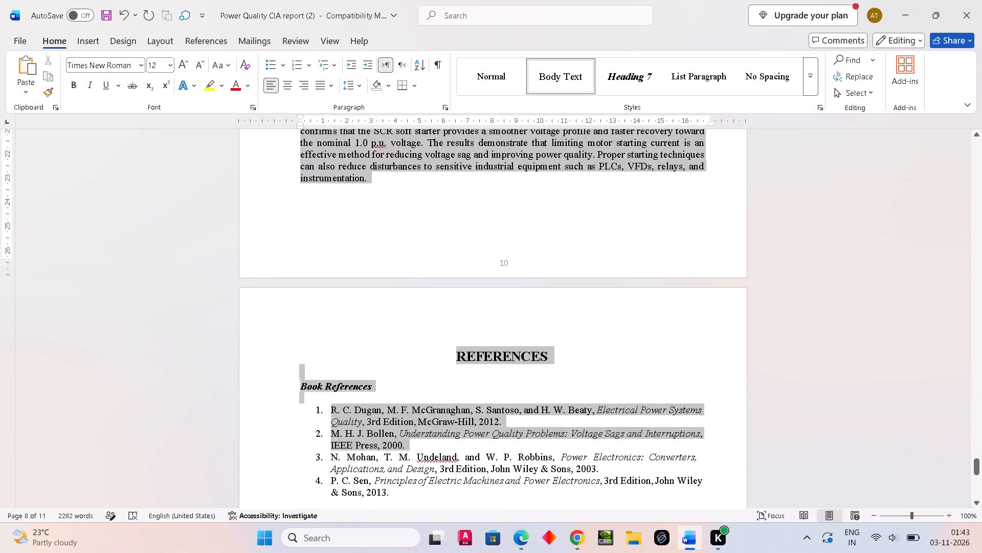
left_click_drag(552, 542, 567, 390)
scroll(567, 390, "up", 2)
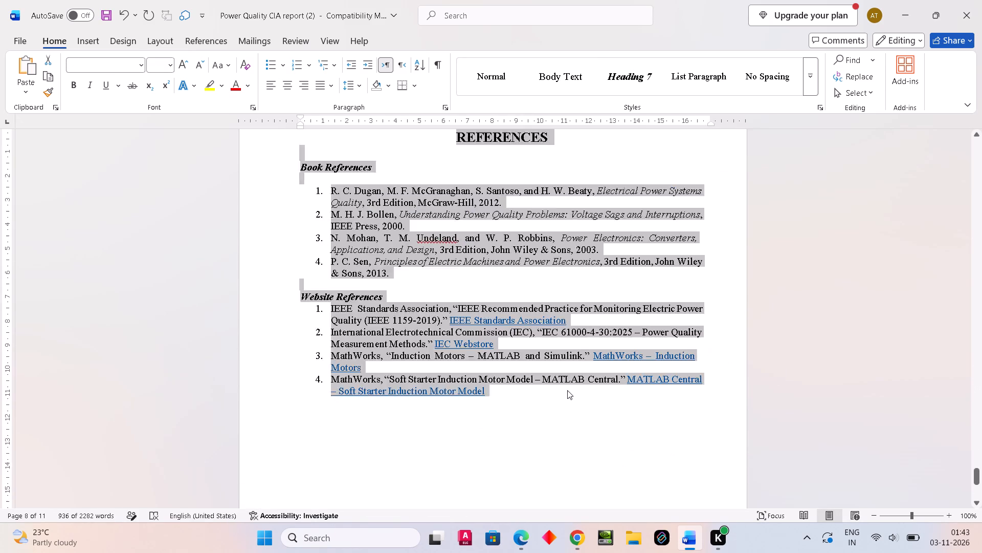
scroll(567, 390, "up", 1)
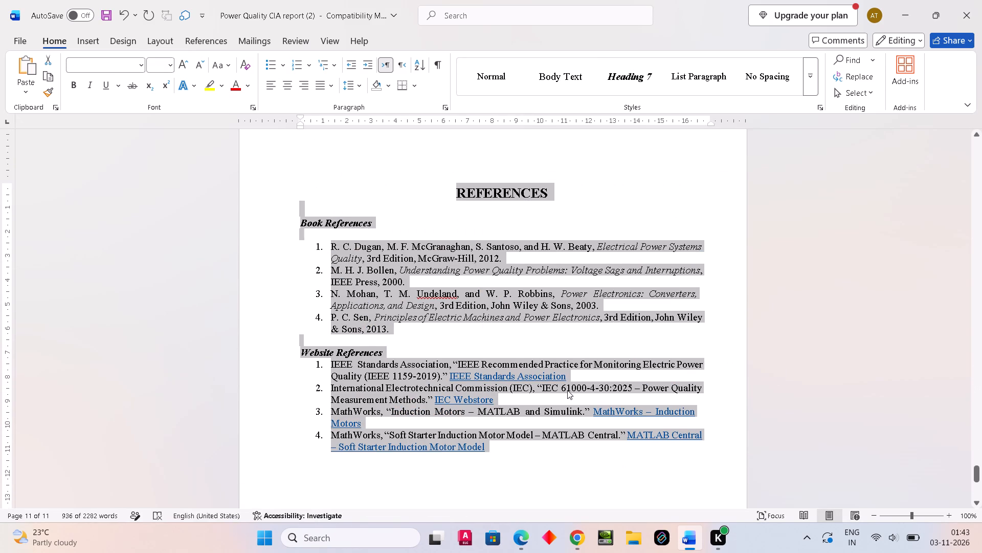
key("Delete")
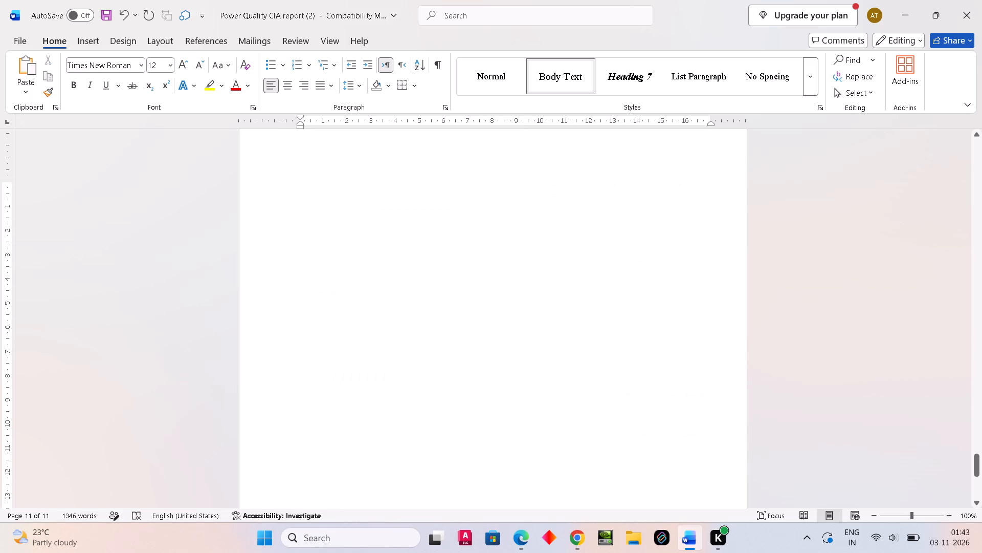
Delete the empty lines left on the final blank page at the end of the report.
right_click(567, 390)
key("Delete")
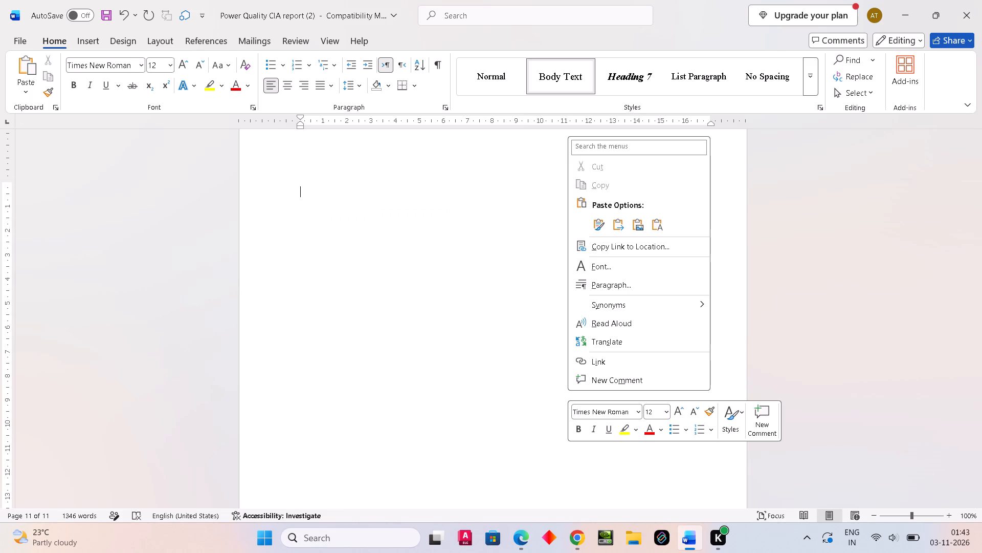
right_click(454, 318)
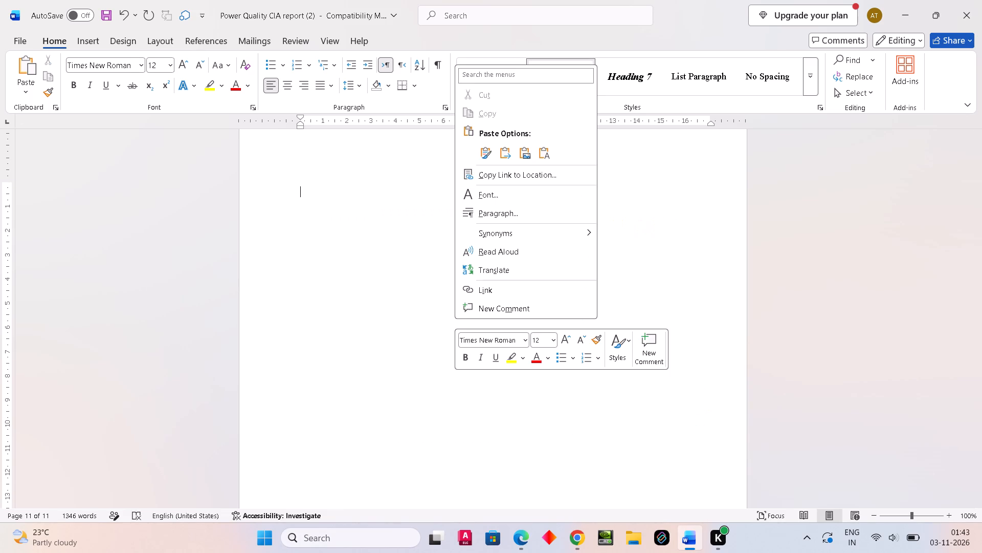
left_click(420, 322)
key("Delete")
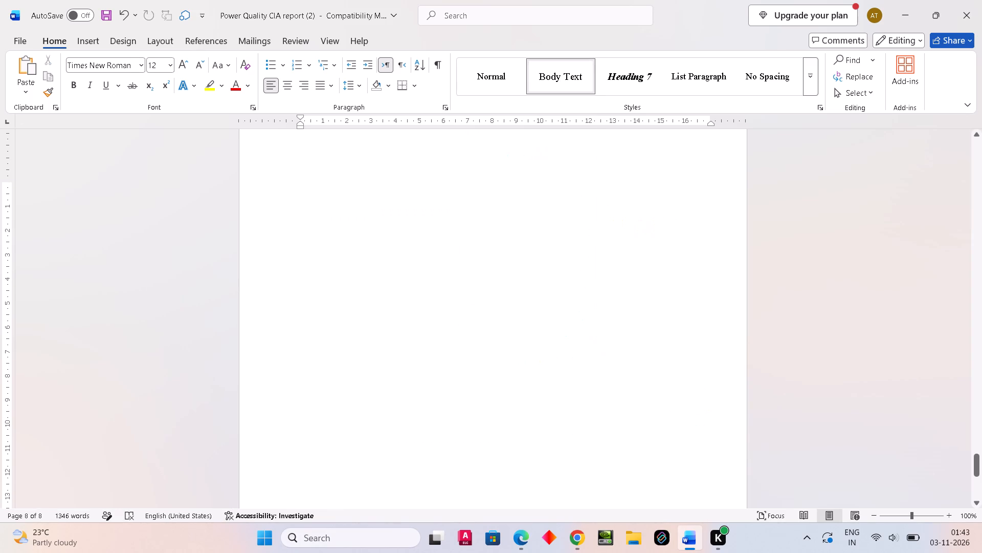
key("Delete")
key("Delete")
Delete the leftover empty lines on blank page 7, after the References page, to remove the blank page following it.
scroll(420, 322, "up", 2)
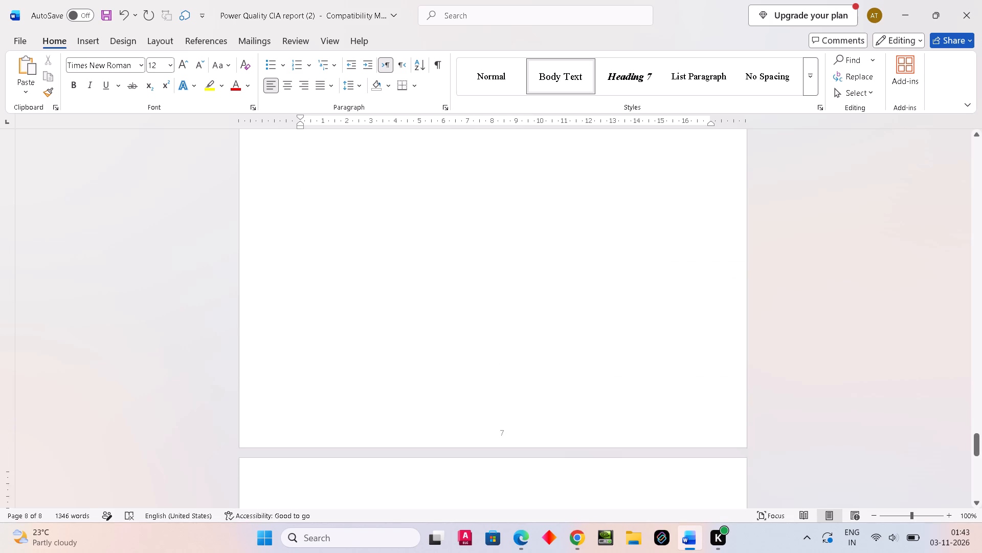
scroll(420, 322, "up", 8)
scroll(420, 322, "down", 2)
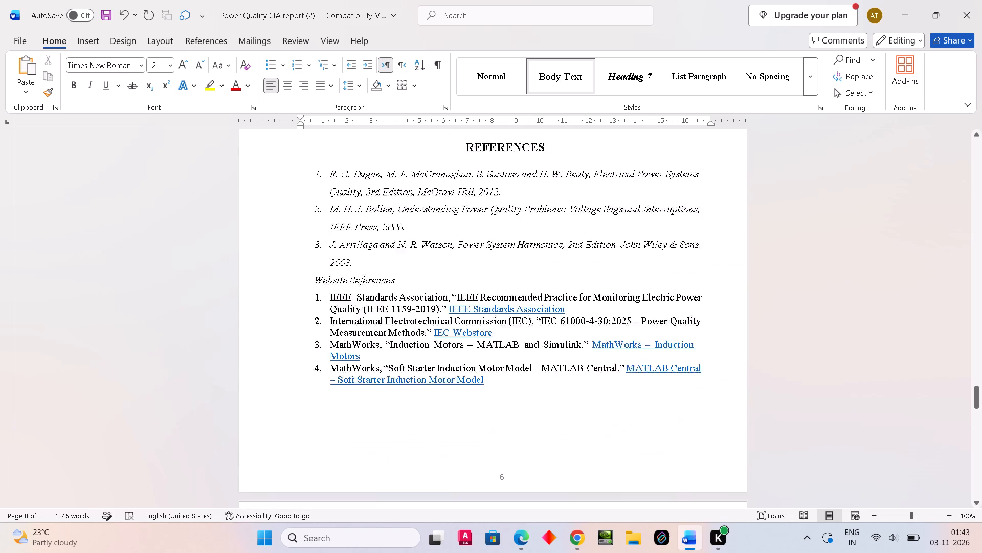
scroll(420, 322, "down", 3)
right_click(420, 322)
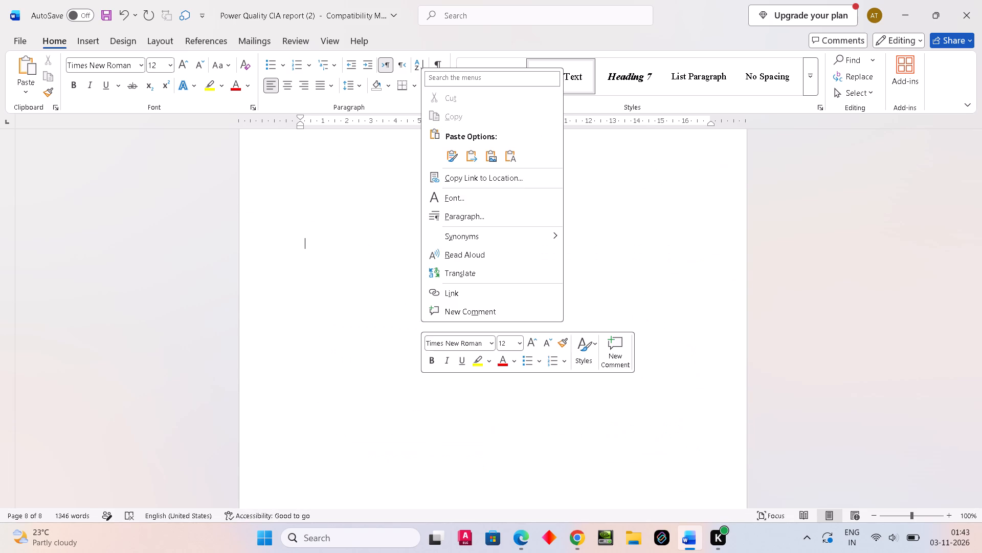
left_click(384, 331)
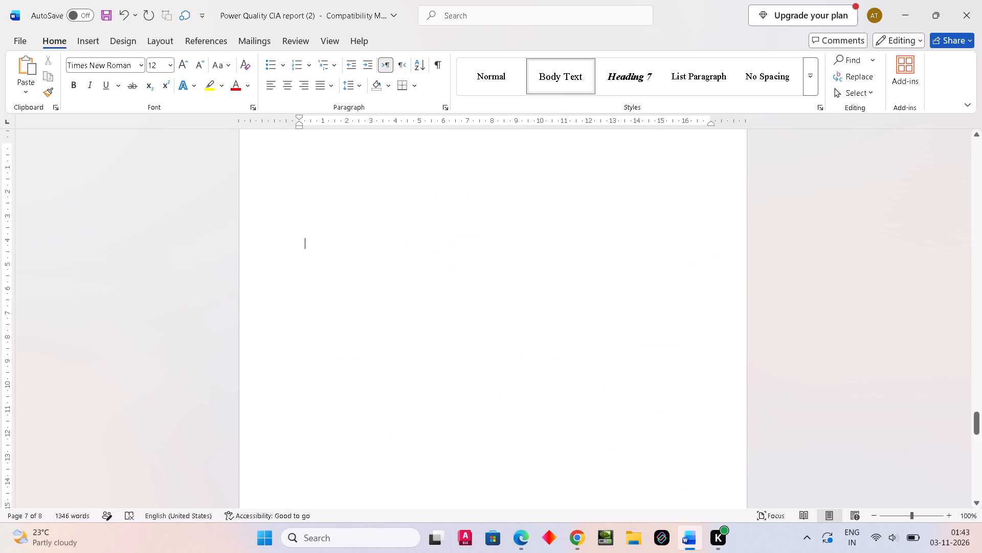
key("BackSpace")
key("Delete")
key("Delete")
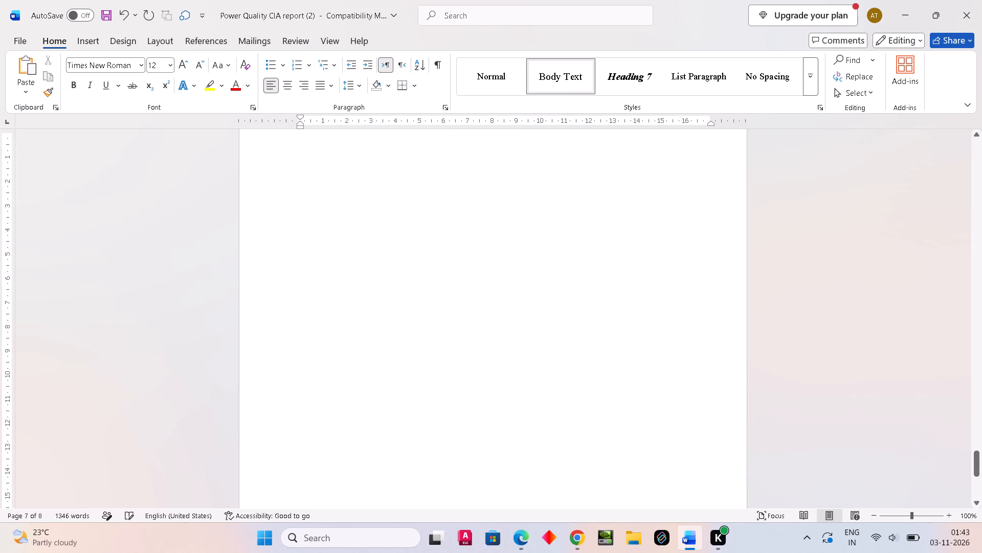
key("Delete")
key("Delete")
key("Delete")
key("Delete")
Review the whole report at a reduced zoom, from the cover page through to the last page.
left_click(902, 517)
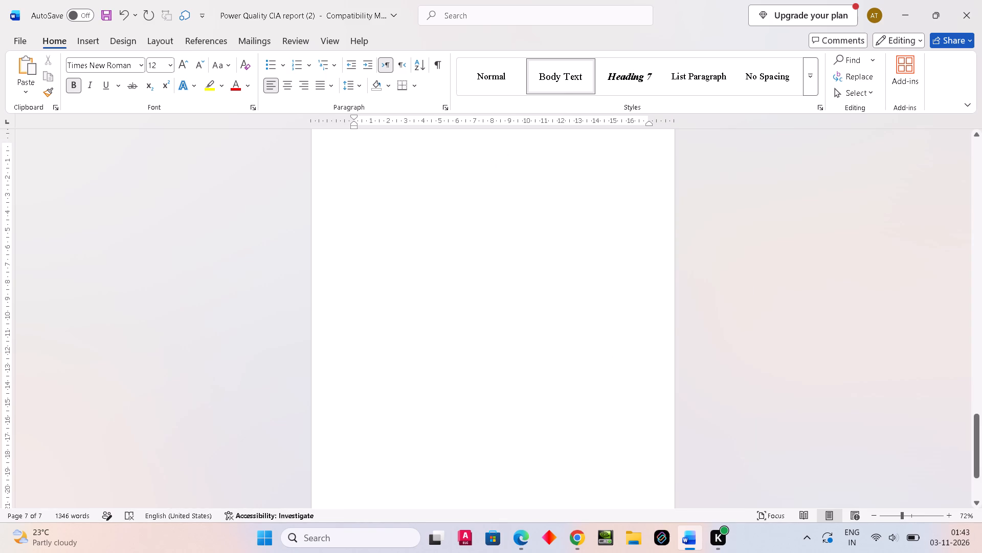
scroll(575, 390, "up", 17)
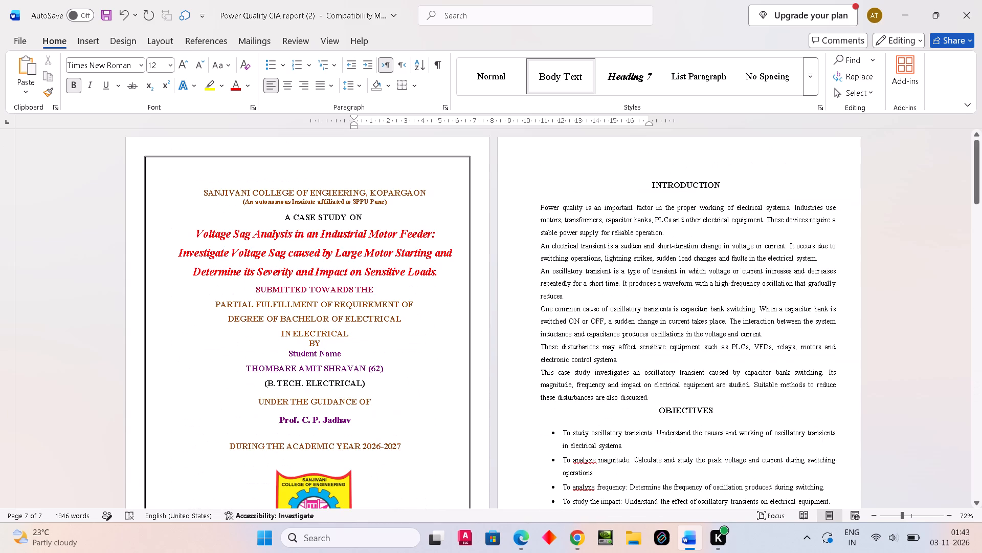
scroll(575, 390, "down", 4)
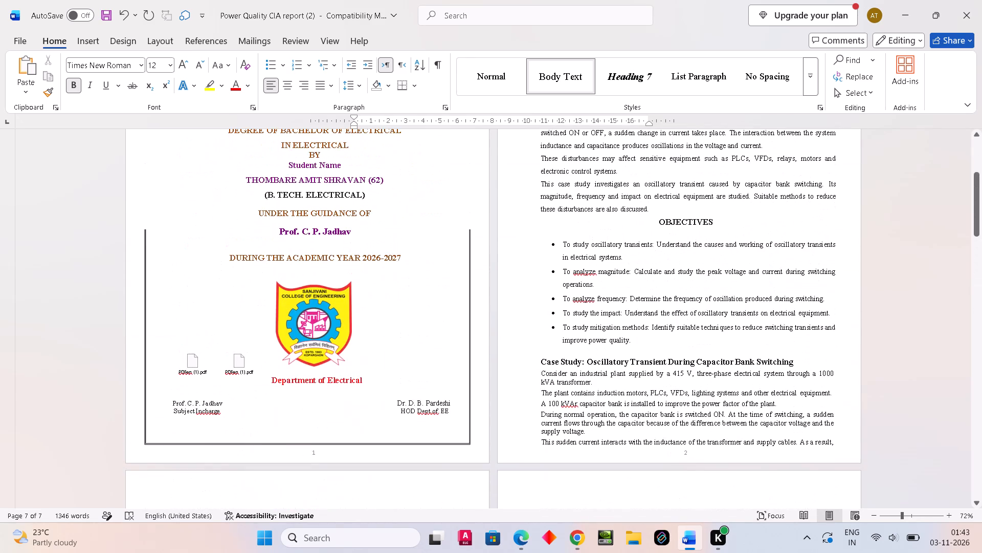
scroll(575, 390, "down", 5)
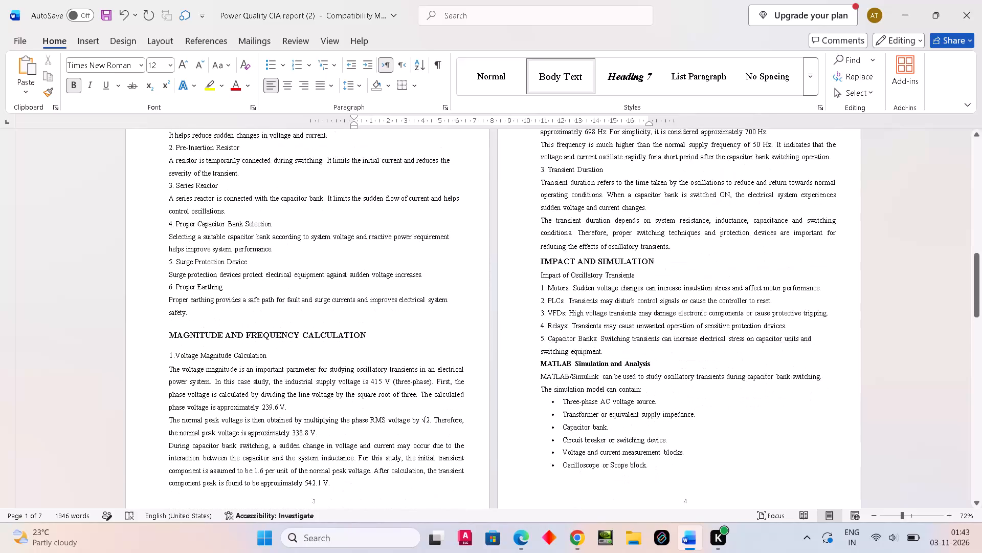
scroll(575, 390, "down", 6)
Remove the remaining blank page 7 so that the report ends on the References page.
scroll(575, 390, "up", 1)
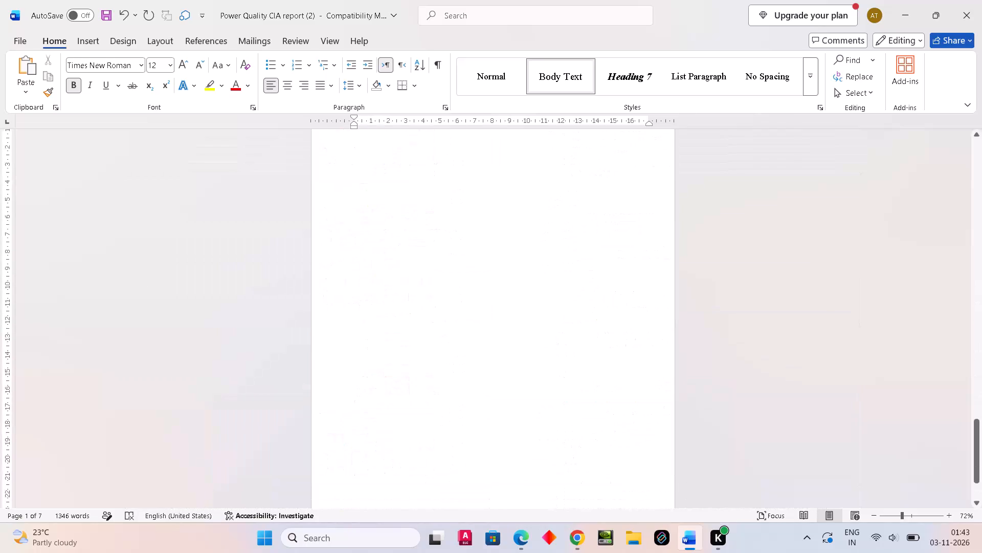
scroll(575, 390, "up", 1)
key("BackSpace")
key("Delete")
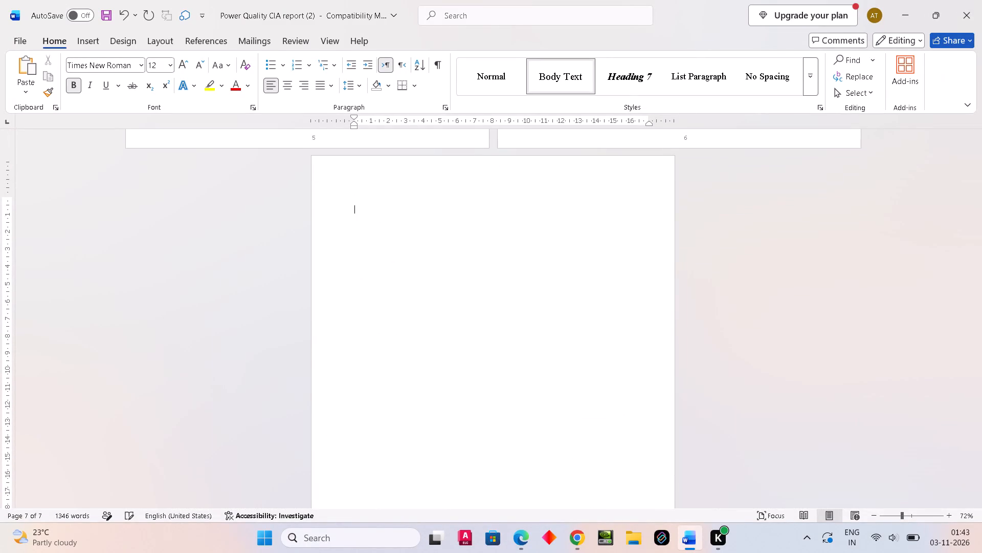
key("Delete")
key("Delete")
scroll(575, 390, "up", 3)
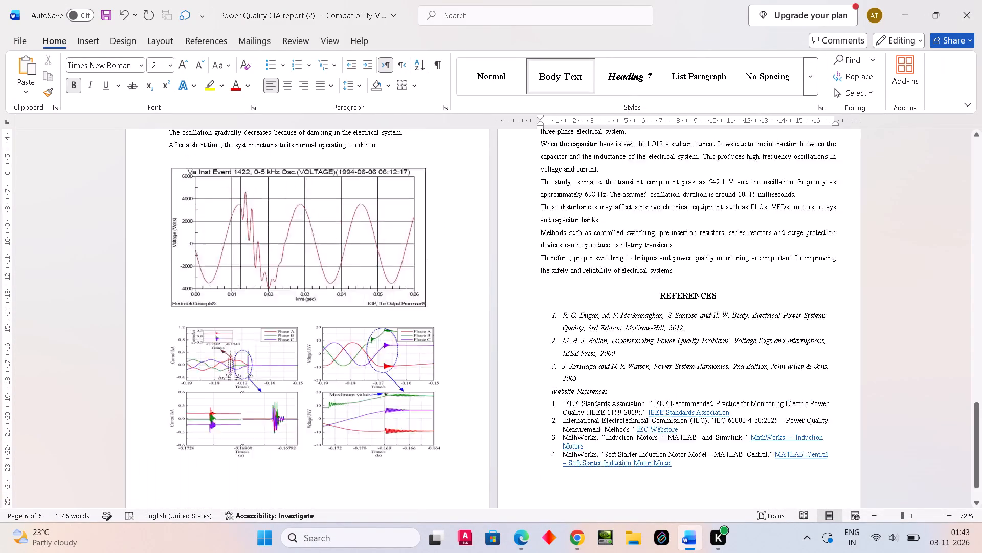
scroll(575, 390, "up", 9)
scroll(575, 390, "down", 13)
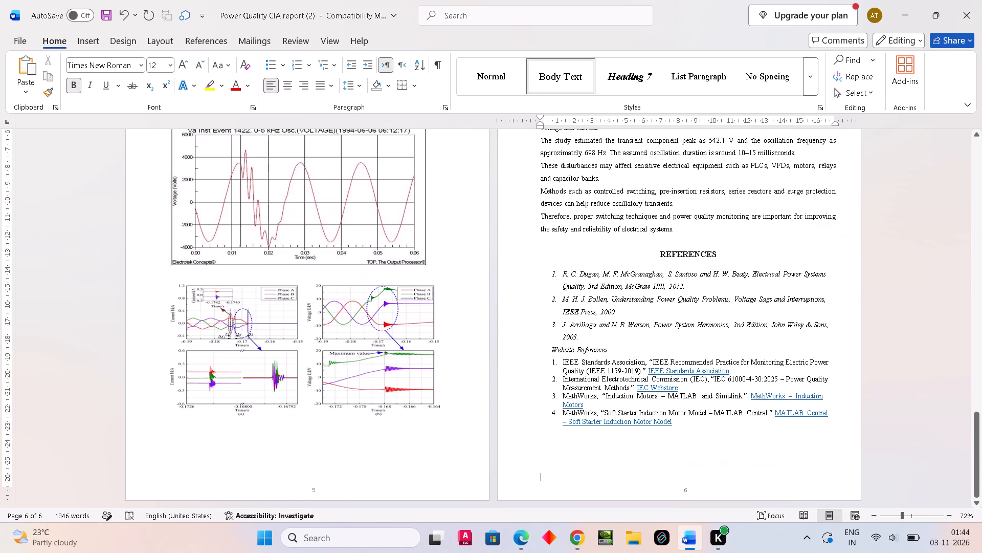
scroll(575, 390, "down", 6)
Return to the top of the cover page at about 99% zoom and check the case study title.
left_click(909, 517)
left_click(911, 517)
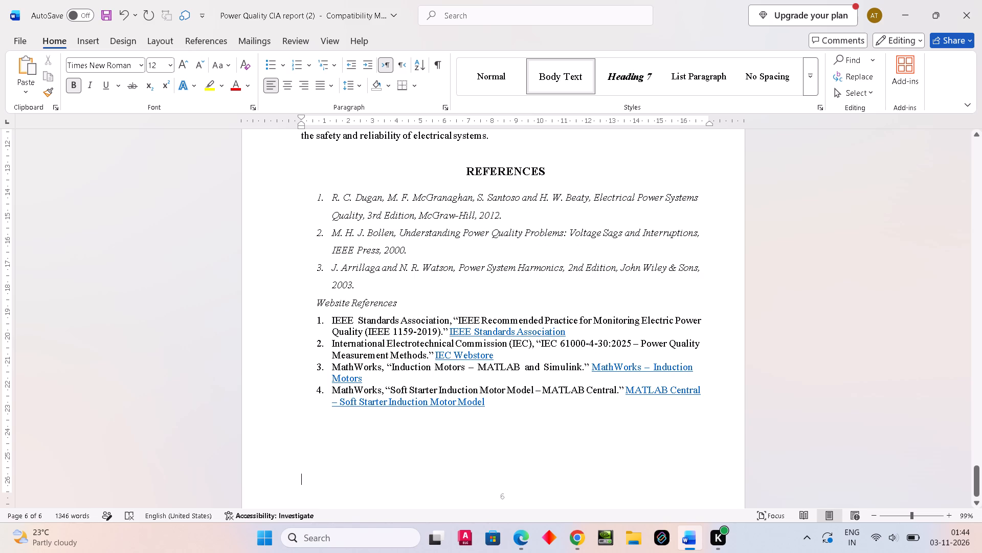
key("Up")
key("Up")
key("Up")
key("Up")
key("Up")
key("Up")
key("Up")
key("Up")
key("Up")
key("Up")
key("Up")
key("Up")
key("Up")
key("Up")
key("Up")
key("Up")
key("Up")
key("Up")
key("Up")
key("Up")
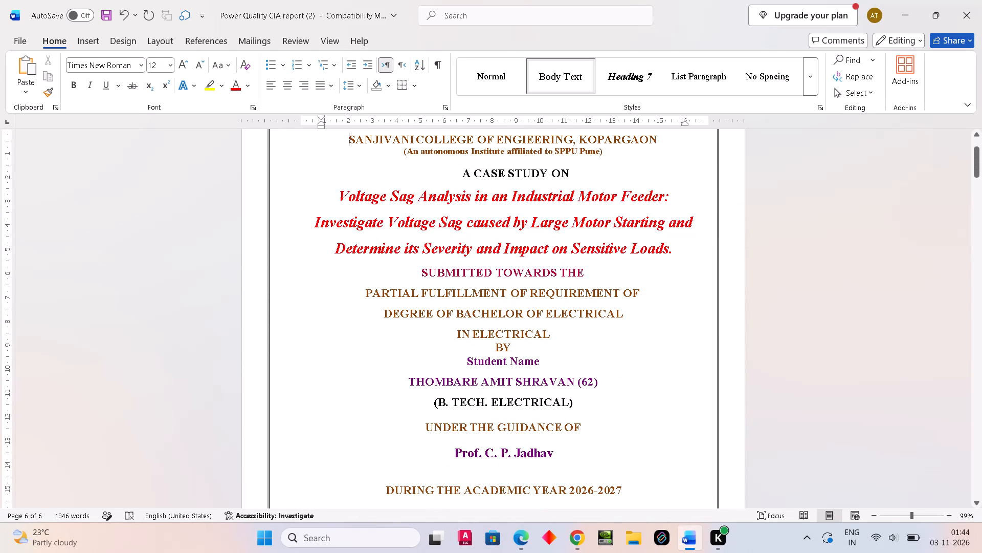
key("Up")
key("Up")
key("Up")
key("Up")
key("Up")
key("Up")
key("Up")
key("Up")
key("Up")
key("Up")
key("Up")
key("Up")
key("Up")
key("Up")
key("Up")
key("Up")
key("Up")
key("Up")
key("Up")
key("Up")
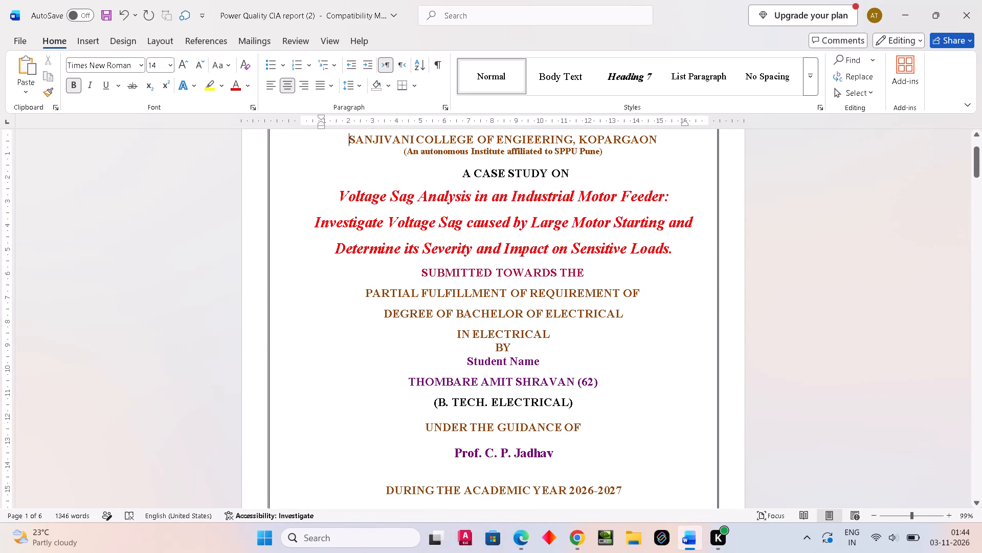
scroll(740, 416, "up", 4)
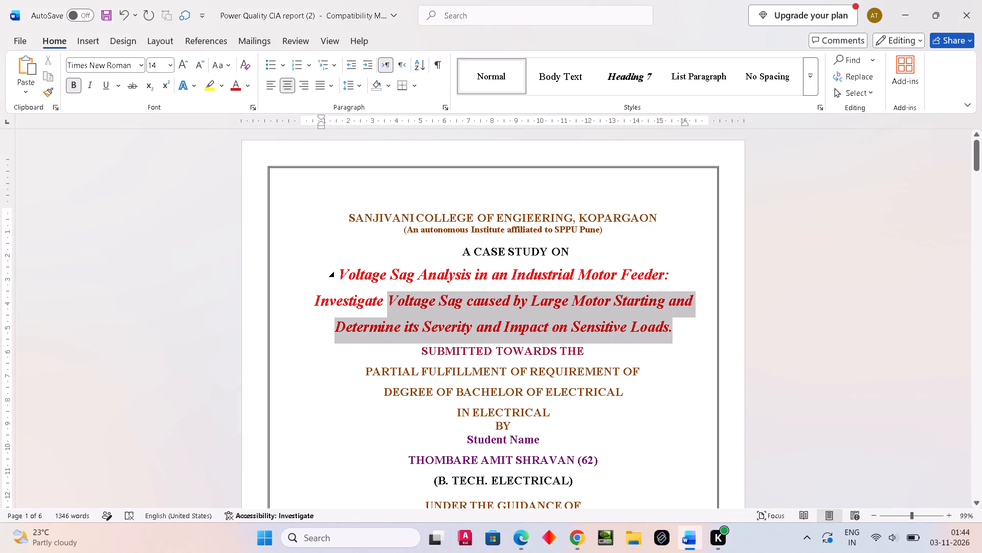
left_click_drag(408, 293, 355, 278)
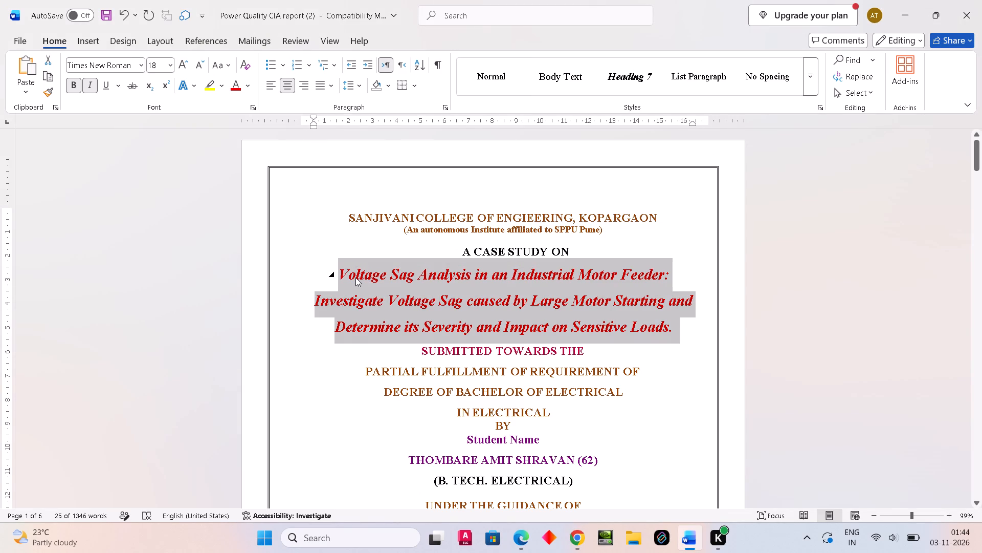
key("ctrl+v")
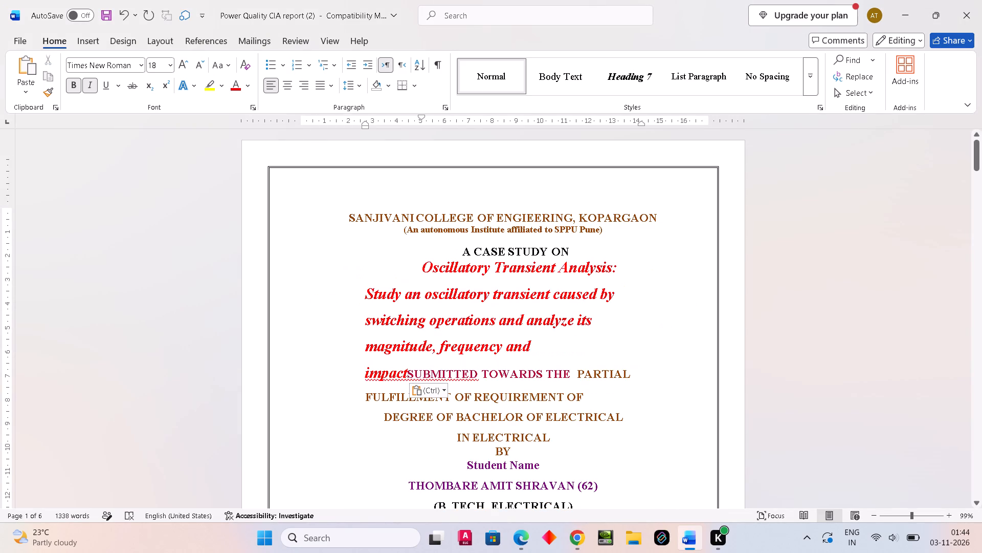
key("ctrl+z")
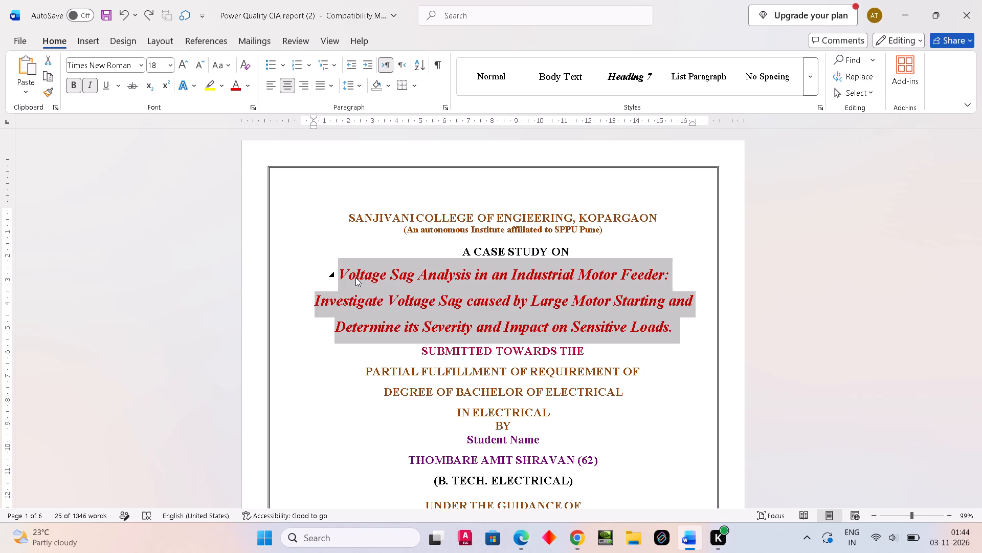
Remove the italic and bold formatting from the three-line voltage sag title on the cover page.
left_click(96, 81)
left_click(73, 84)
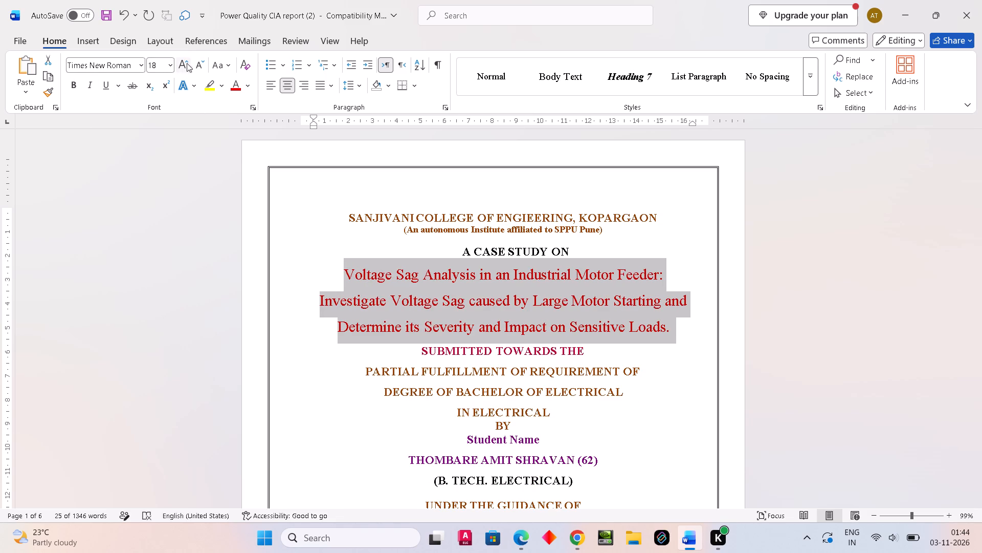
Reduce the voltage sag title to 12 pt, paste the copied topic over it, and start "SUBMITTED TOWARDS THE" on a new line.
double_click(200, 62)
left_click(200, 62)
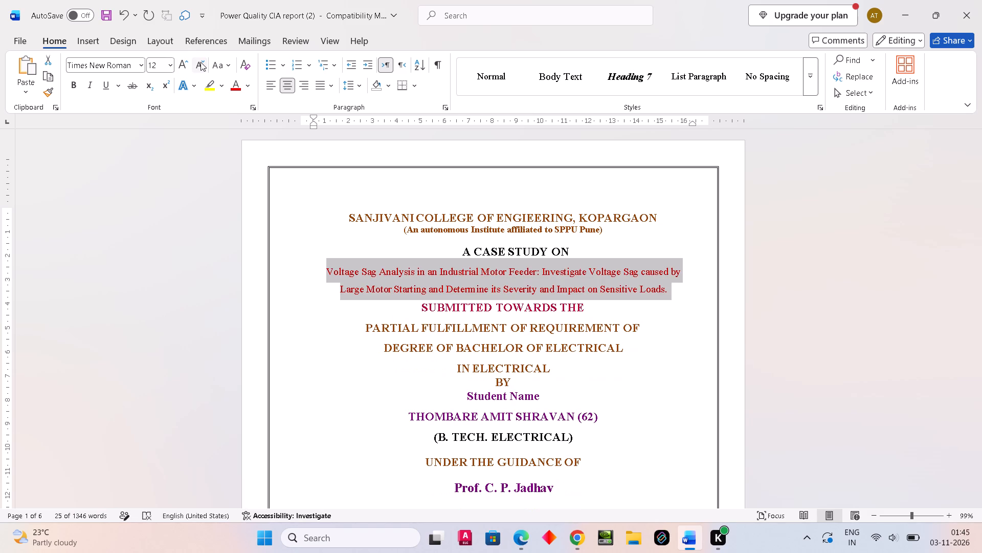
key("ctrl+v")
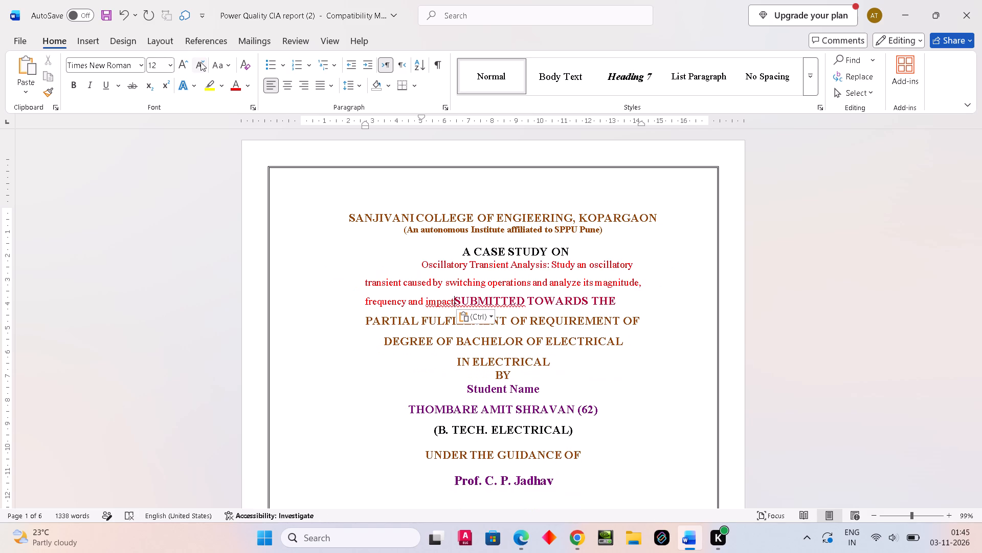
key("Return")
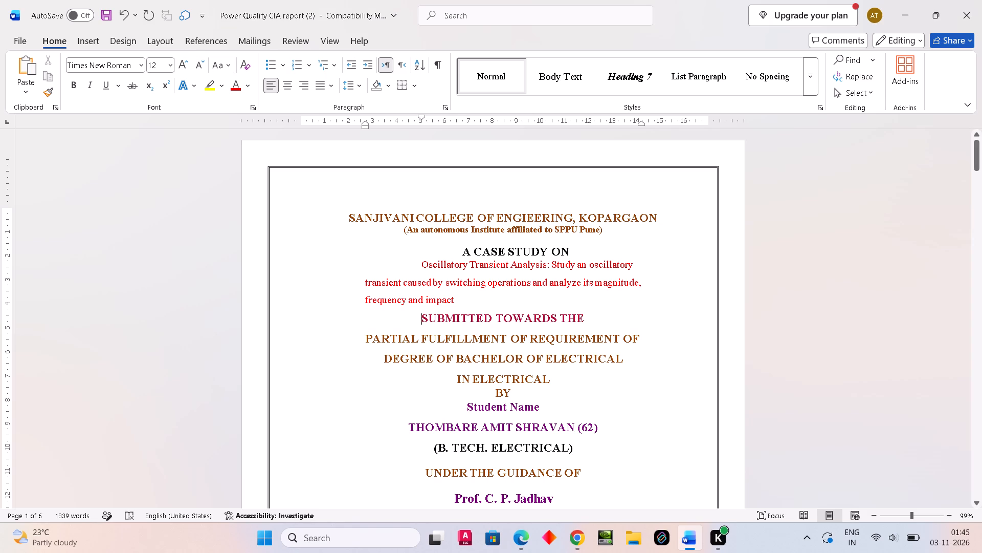
Enlarge the pasted oscillatory transient title to 16 pt and remove its first-line indent.
left_click_drag(420, 265, 470, 309)
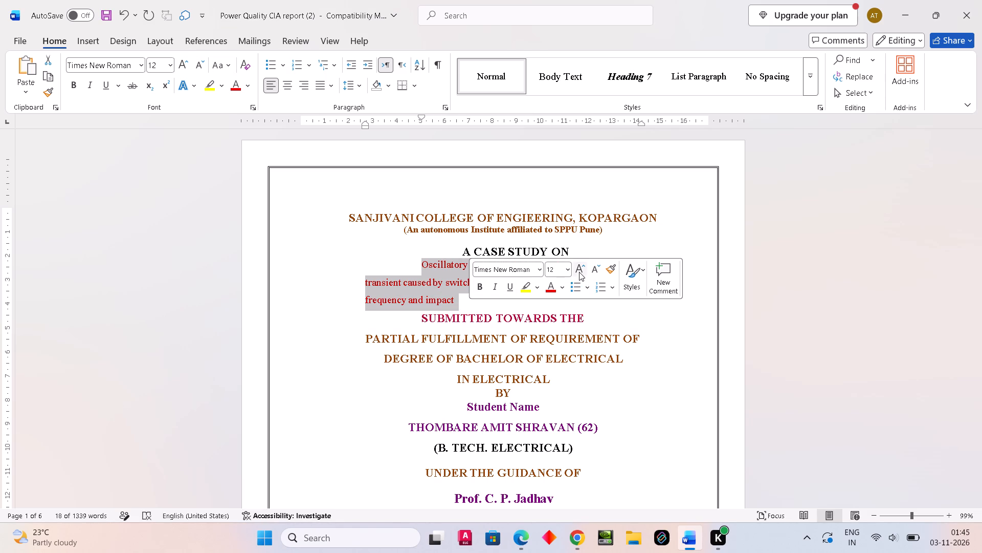
left_click(576, 269)
left_click(576, 269)
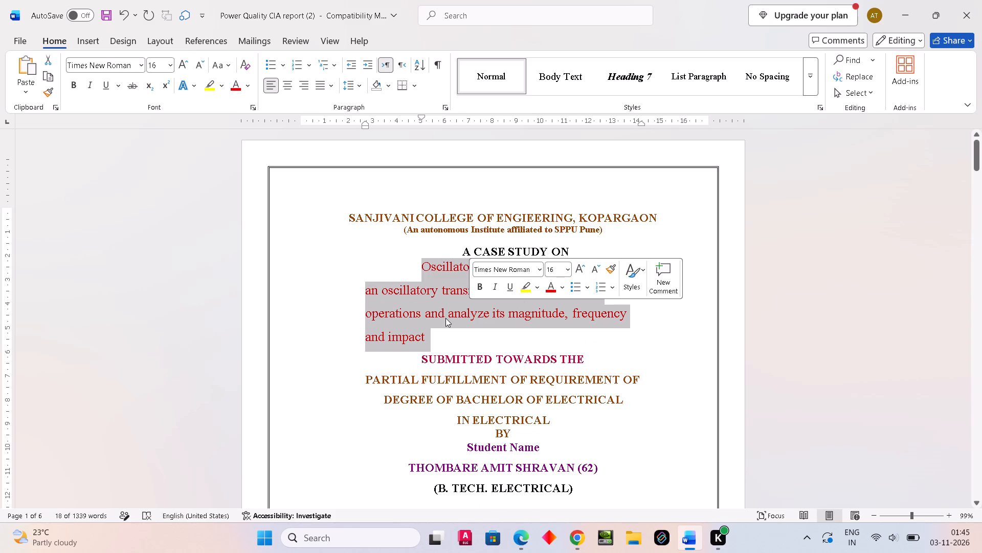
left_click(417, 265)
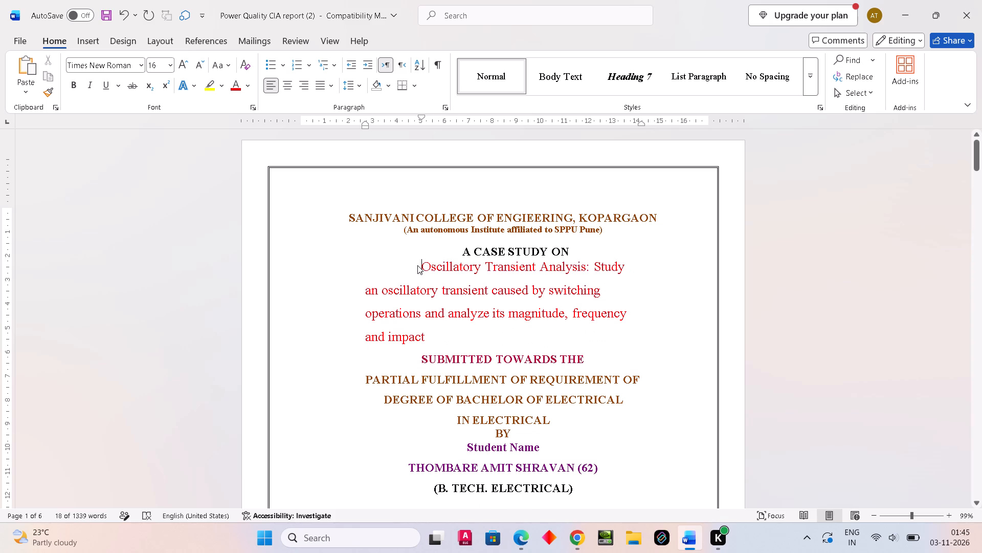
key("BackSpace")
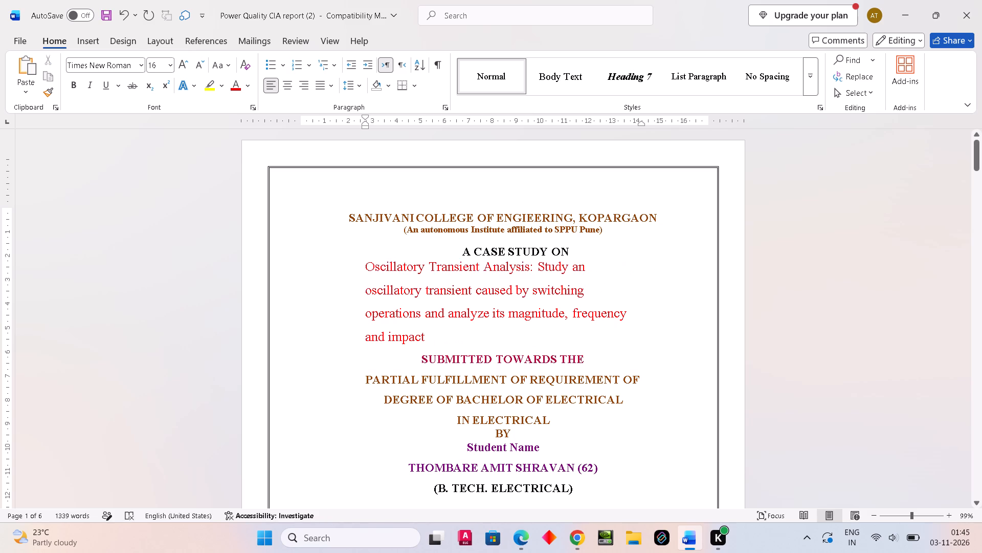
Break the cover title after "Oscillatory Transient Analysis:" and shift the "Study an oscillatory transient" line inward with spaces.
left_click(539, 271)
key("Return")
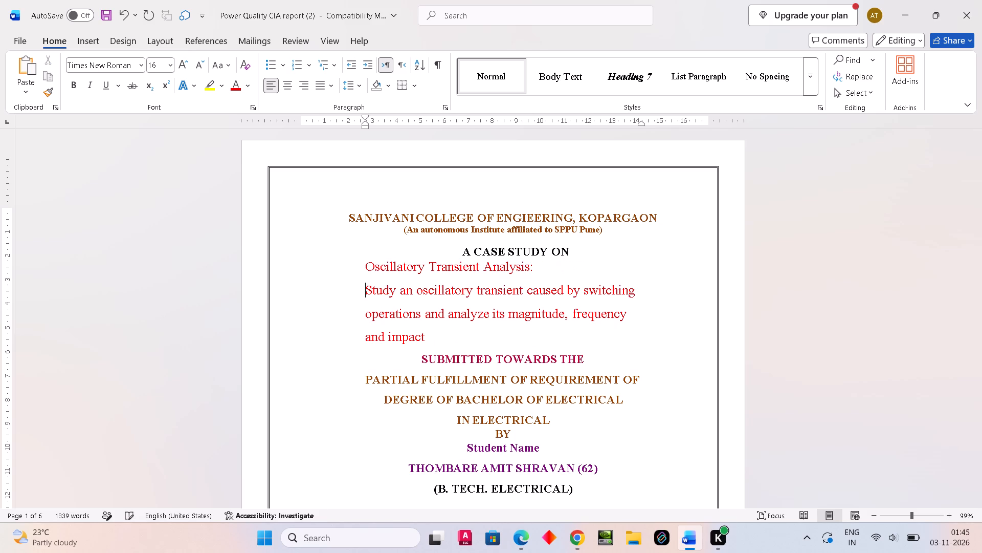
key("space")
key("space")
key("space")
key("space")
key("space")
key("space")
key("space")
key("space")
key("space")
key("space")
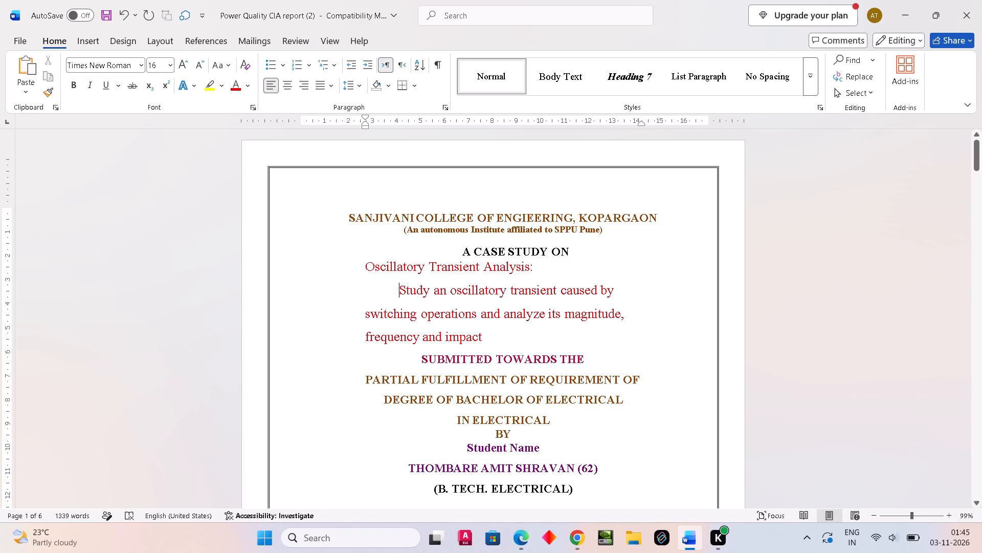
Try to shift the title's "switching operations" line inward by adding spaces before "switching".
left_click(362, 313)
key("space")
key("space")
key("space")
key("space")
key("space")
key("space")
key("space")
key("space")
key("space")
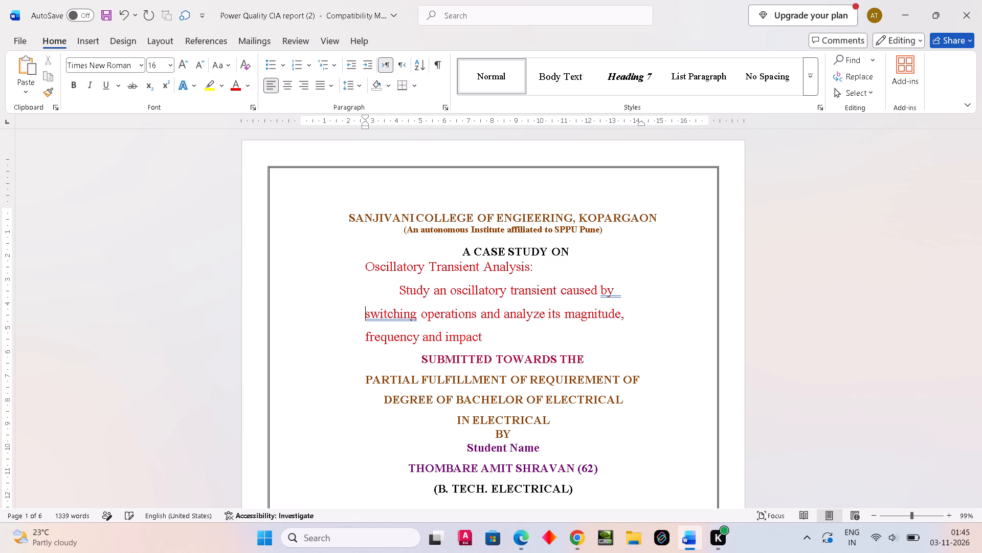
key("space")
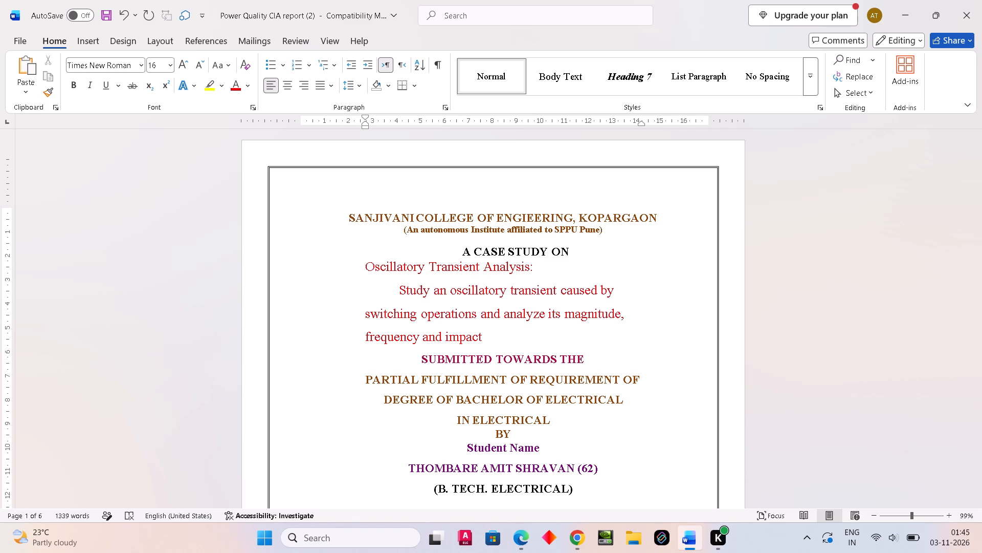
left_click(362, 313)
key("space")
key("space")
Add a few spaces before "frequency and impact" in the cover title.
left_click(360, 338)
key("space")
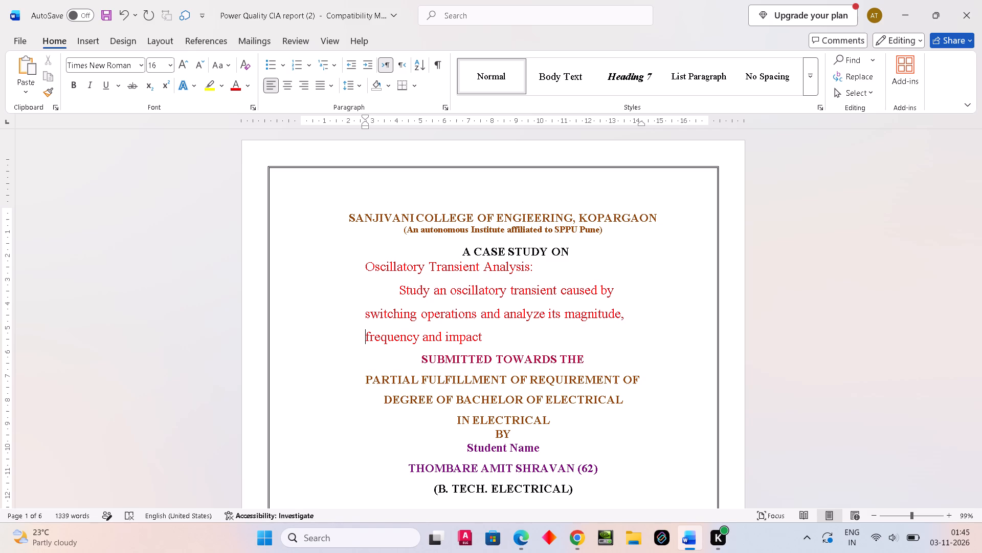
key("space")
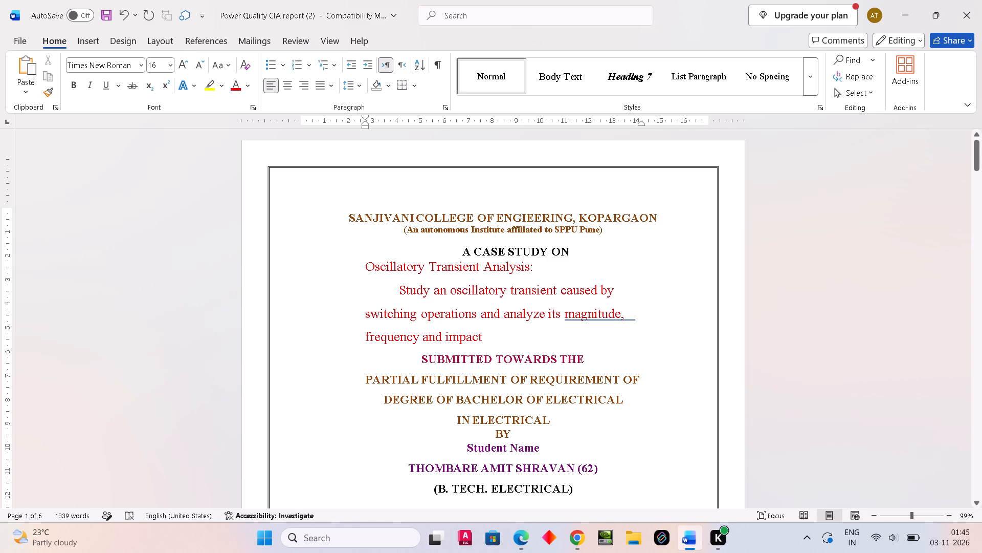
Break the cover title after "Study an oscillatory transient" and indent the "caused by" line with two spaces.
left_click(561, 290)
key("Return")
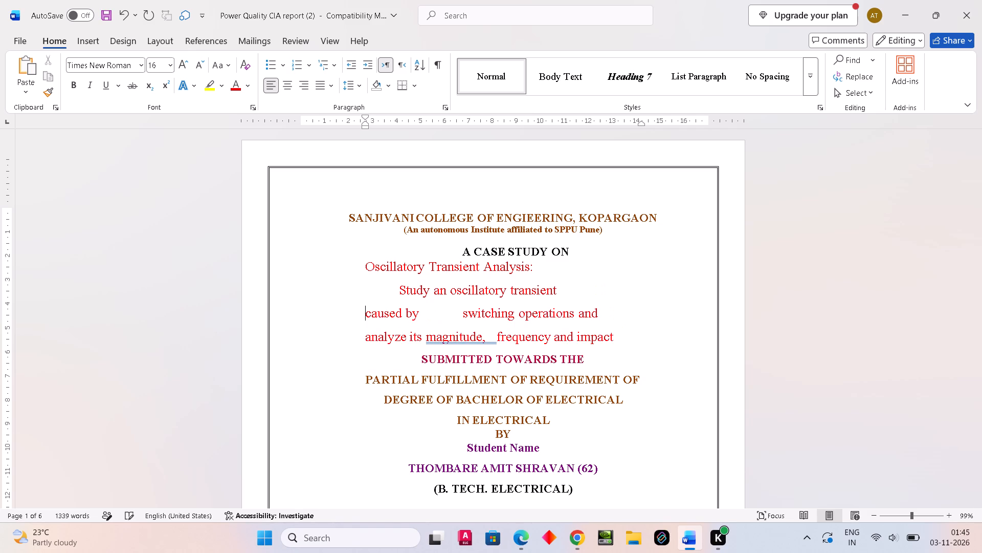
key("space")
key("space")
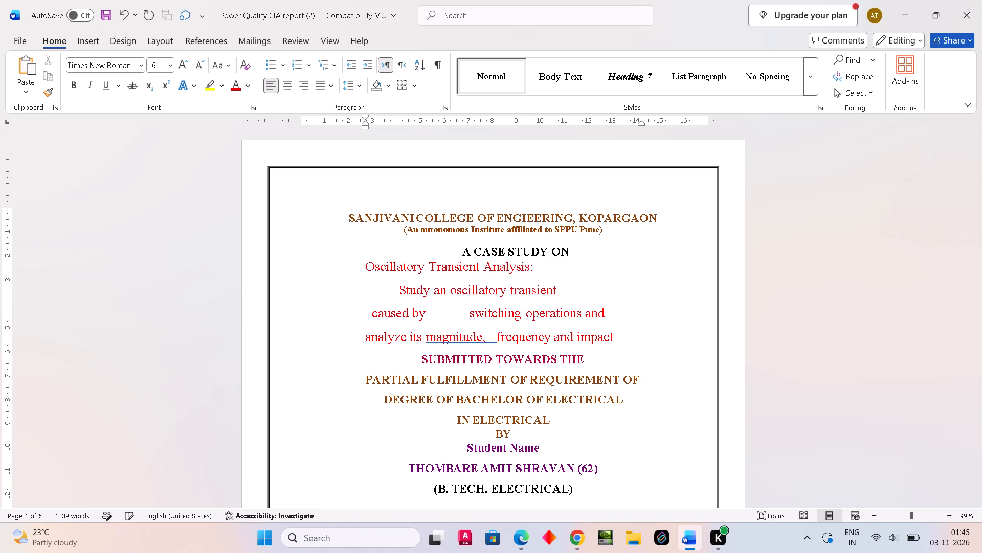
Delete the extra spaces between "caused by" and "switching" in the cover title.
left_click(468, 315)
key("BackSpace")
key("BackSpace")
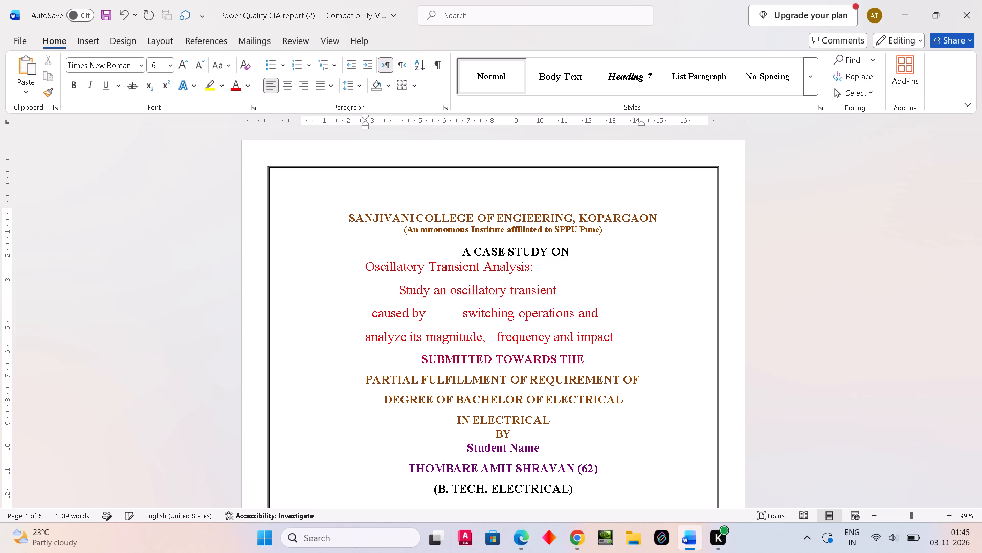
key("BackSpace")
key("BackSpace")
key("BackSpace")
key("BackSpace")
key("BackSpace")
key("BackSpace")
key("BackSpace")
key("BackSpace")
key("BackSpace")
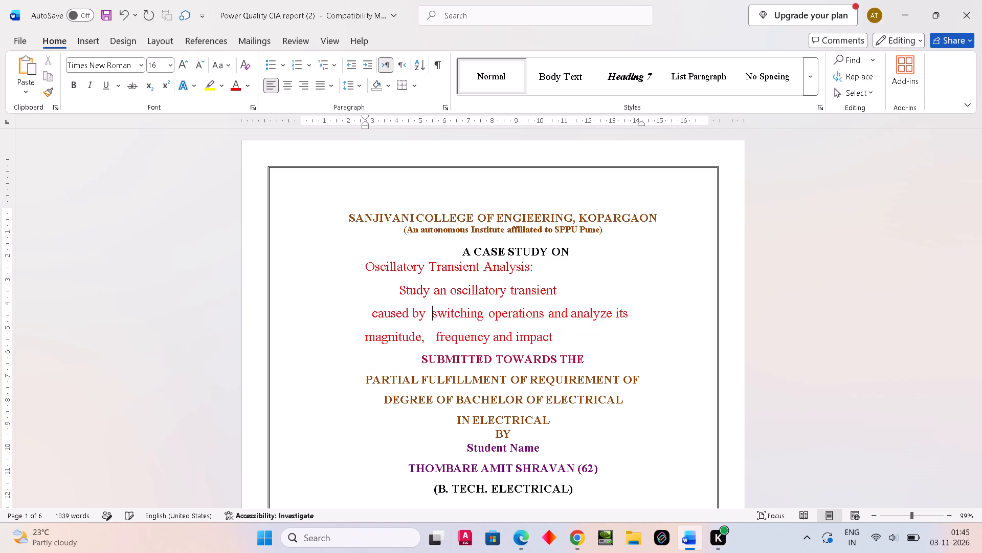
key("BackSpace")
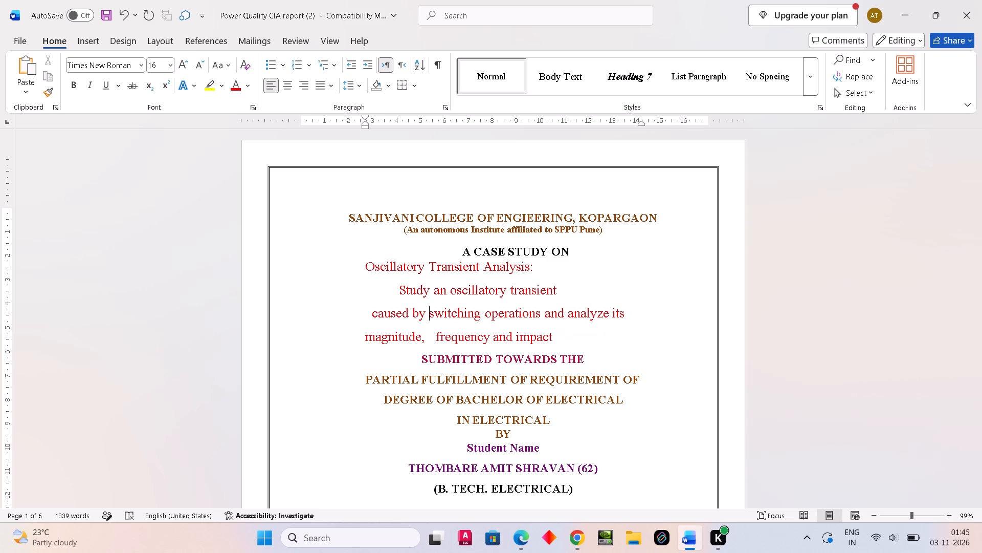
Break the cover title after "switching operations and" so "analyze its magnitude" starts a separate line.
left_click(564, 314)
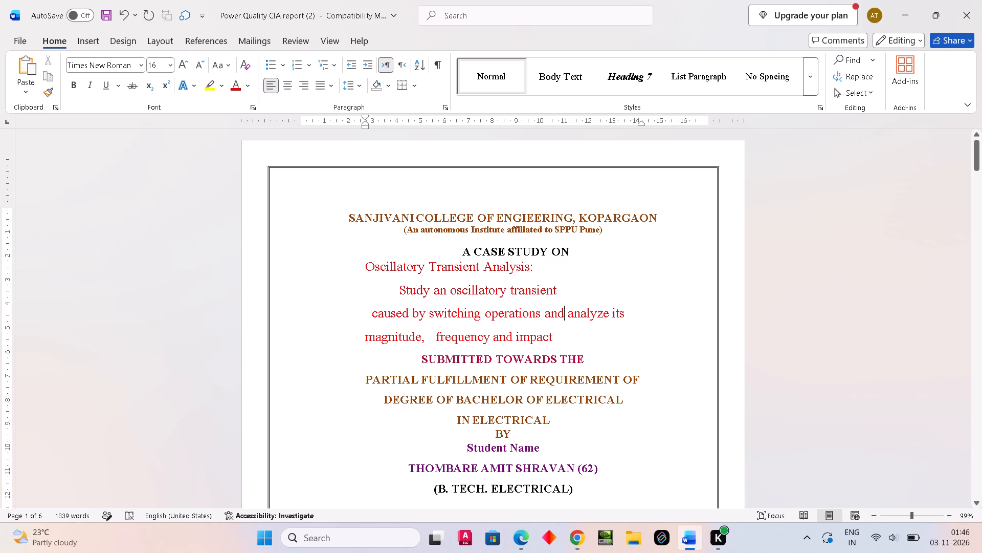
key("space")
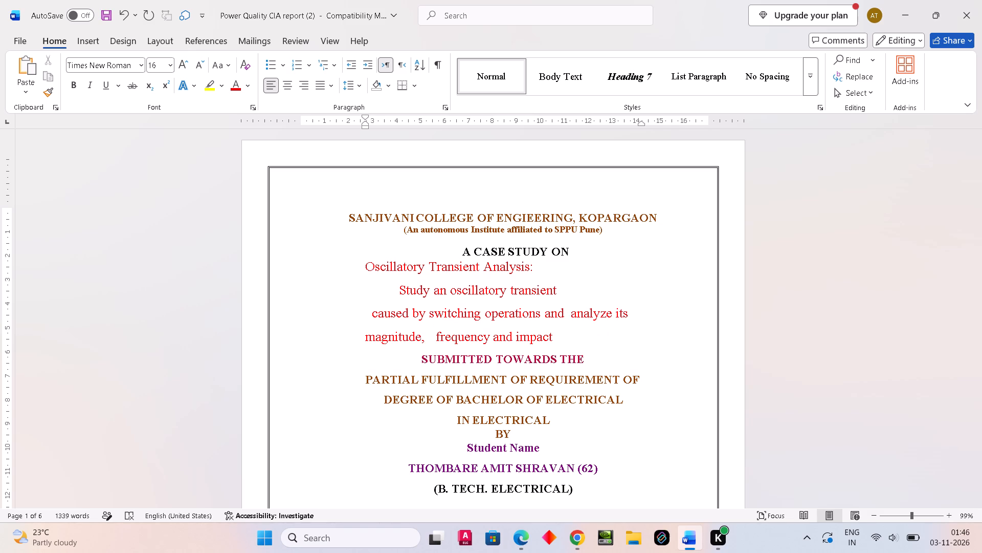
key("BackSpace")
key("Return")
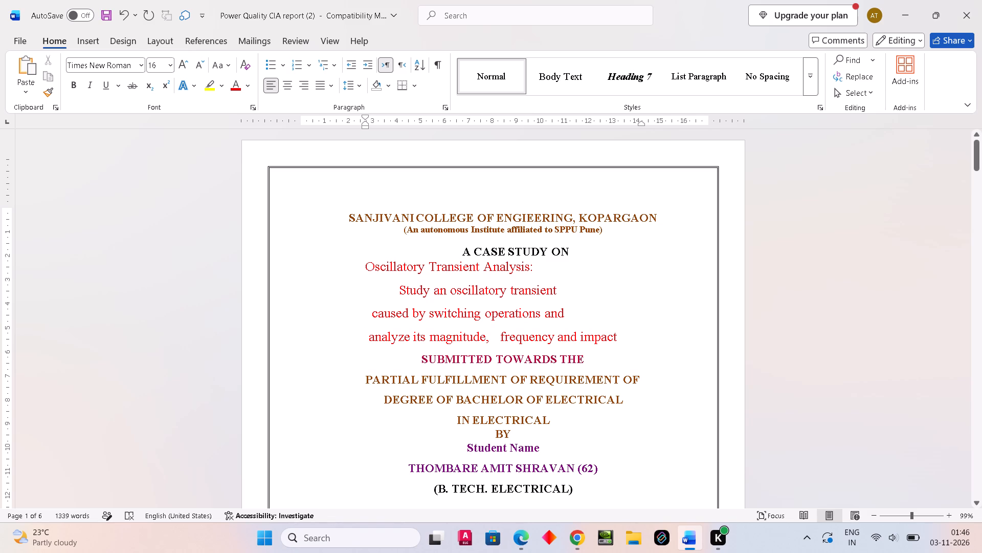
Shift the "Oscillatory Transient Analysis:" line toward the page centre by adding leading spaces.
left_click_drag(366, 266, 598, 339)
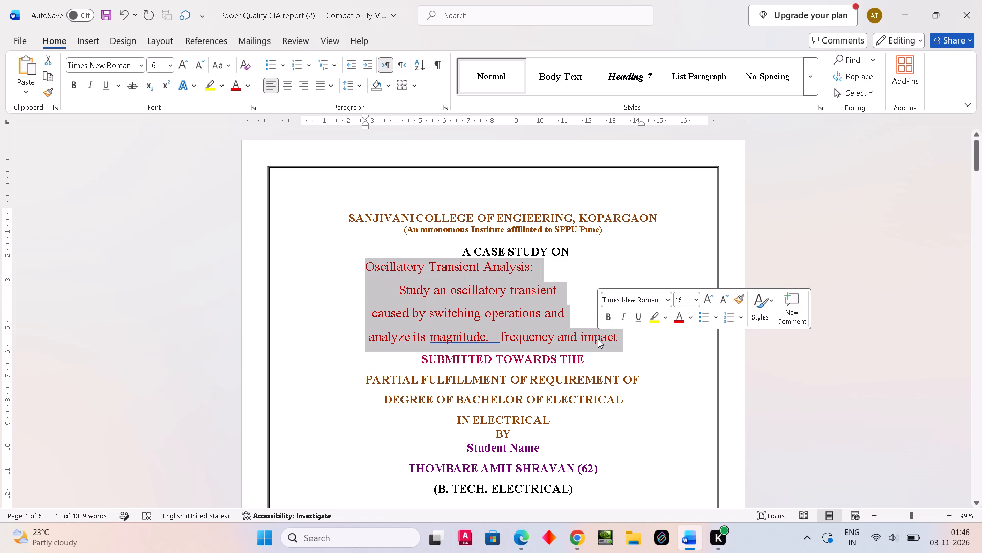
left_click(394, 268)
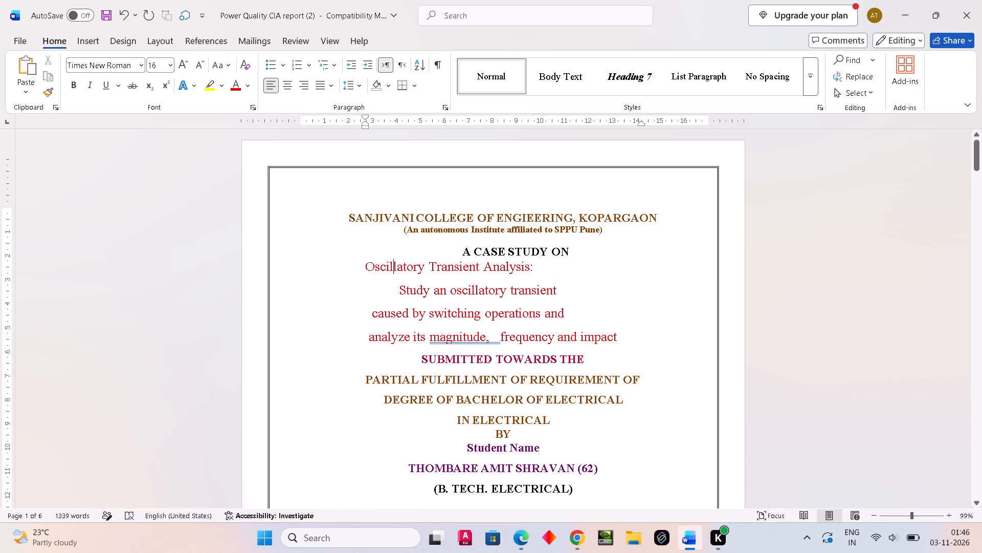
left_click(367, 266)
key("space")
key("space")
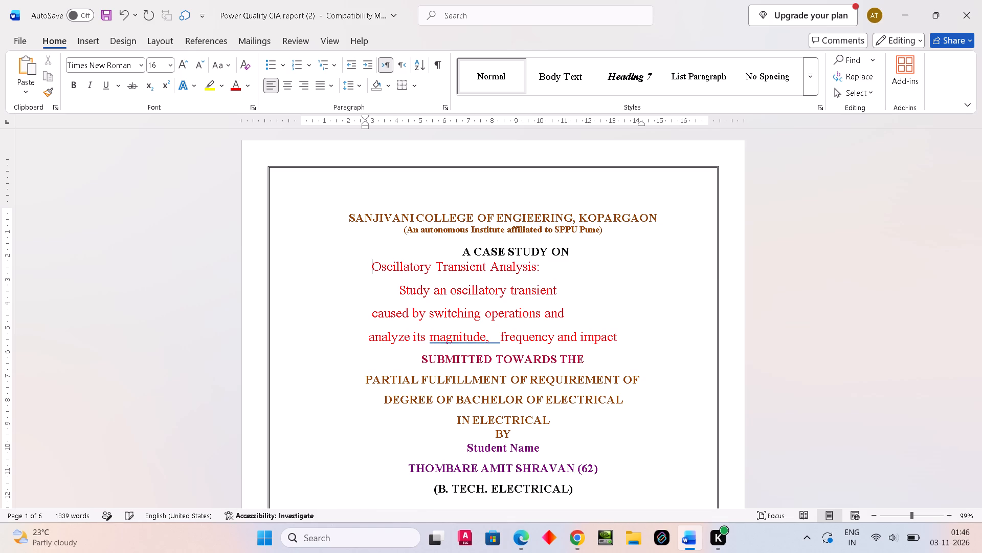
key("space")
key("space")
key("space")
key("space")
key("space")
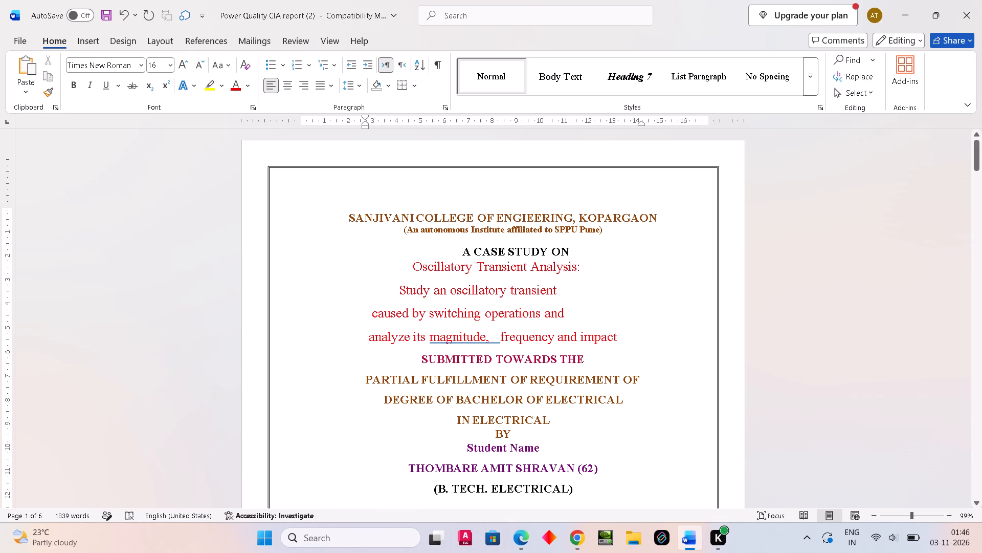
Remove the left indent of the title's "analyze its magnitude" line and position it under the other lines with leading spaces.
left_click(368, 338)
key("BackSpace")
key("BackSpace")
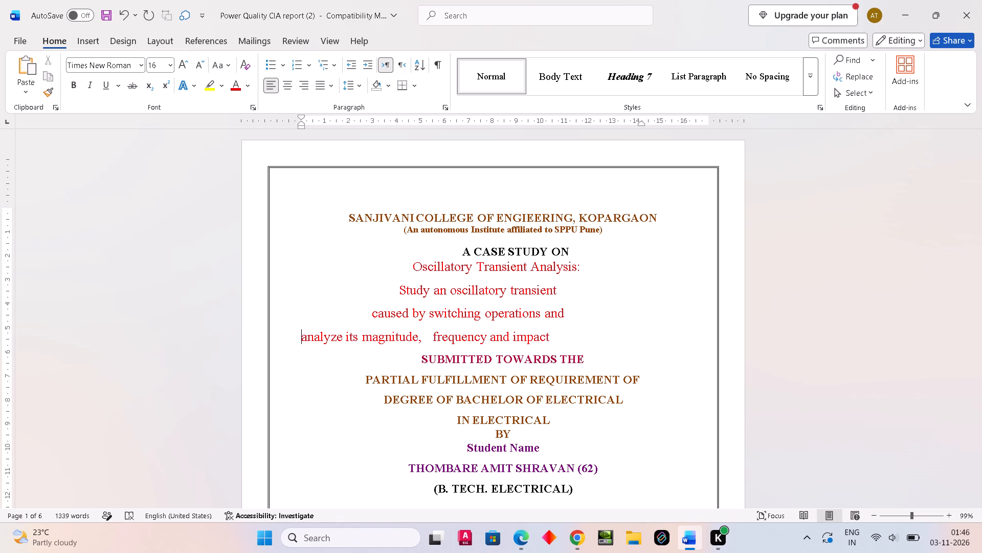
key("space")
key("space")
key("space")
key("space")
key("space")
key("space")
key("space")
key("space")
key("space")
key("space")
key("space")
key("space")
key("space")
key("space")
key("space")
key("space")
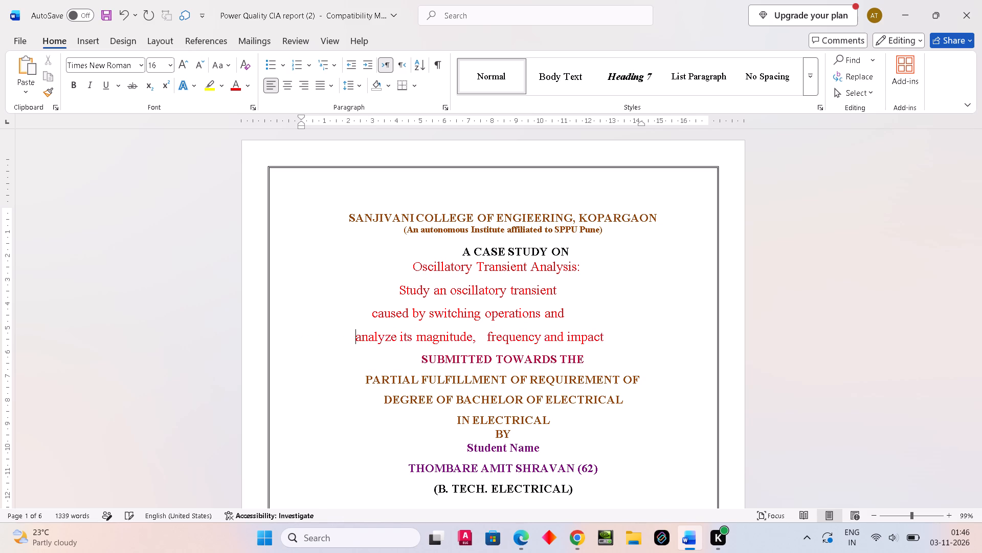
key("space")
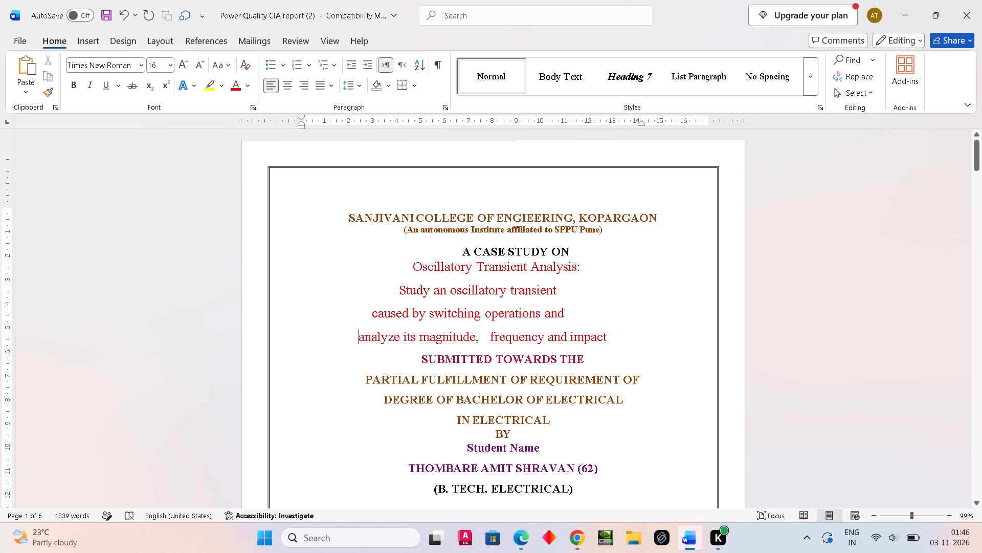
Nudge the "Study an oscillatory transient" line by one space and the "Oscillatory Transient Analysis:" line by four spaces toward the centre.
left_click(398, 290)
key("space")
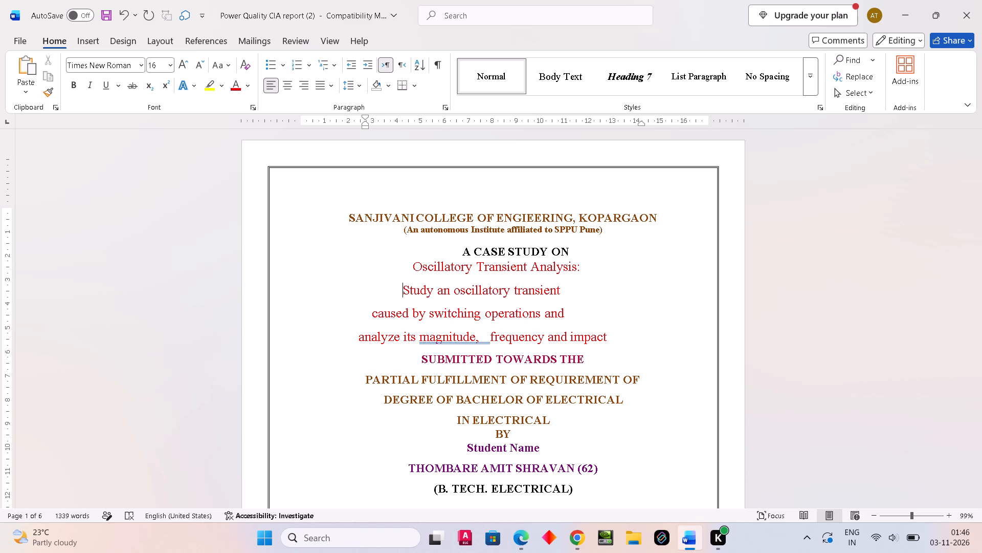
left_click(414, 268)
key("space")
key("space")
key("space")
key("space")
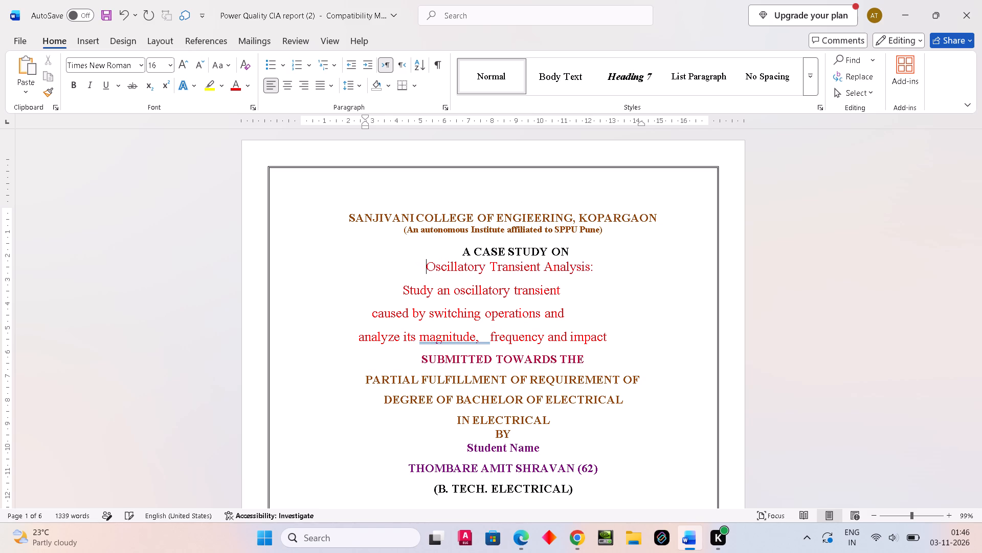
Shift the title's "Study an oscillatory transient" line toward the page centre with four leading spaces.
left_click(398, 290)
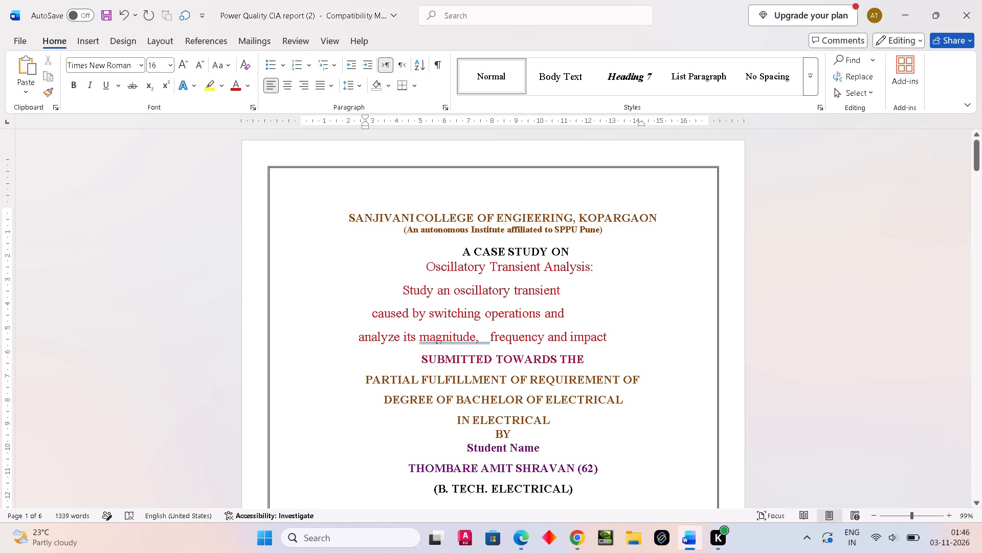
key("space")
key("space")
left_click(398, 290)
key("space")
key("space")
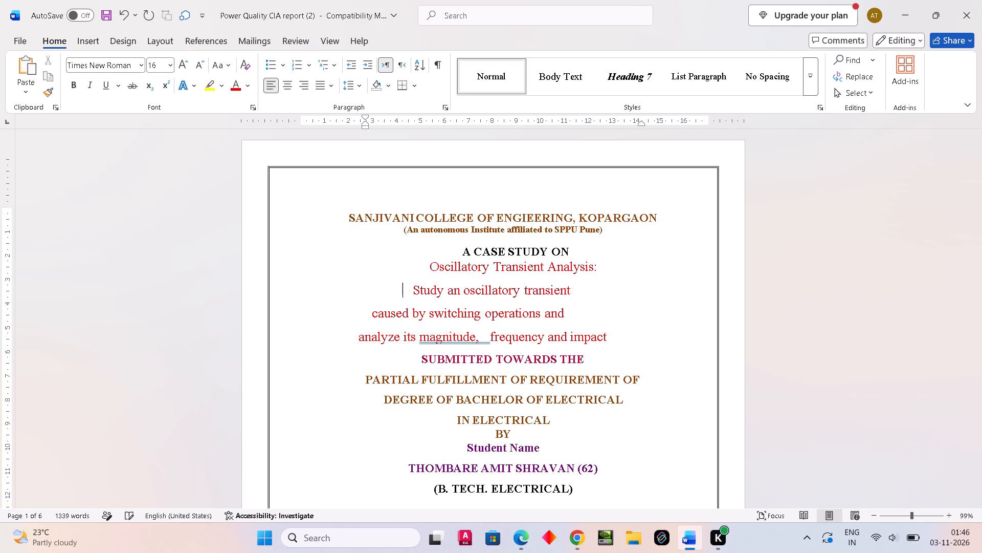
Shift the title's "caused by switching operations and" line toward the page centre by adding leading spaces.
left_click(372, 312)
key("space")
key("space")
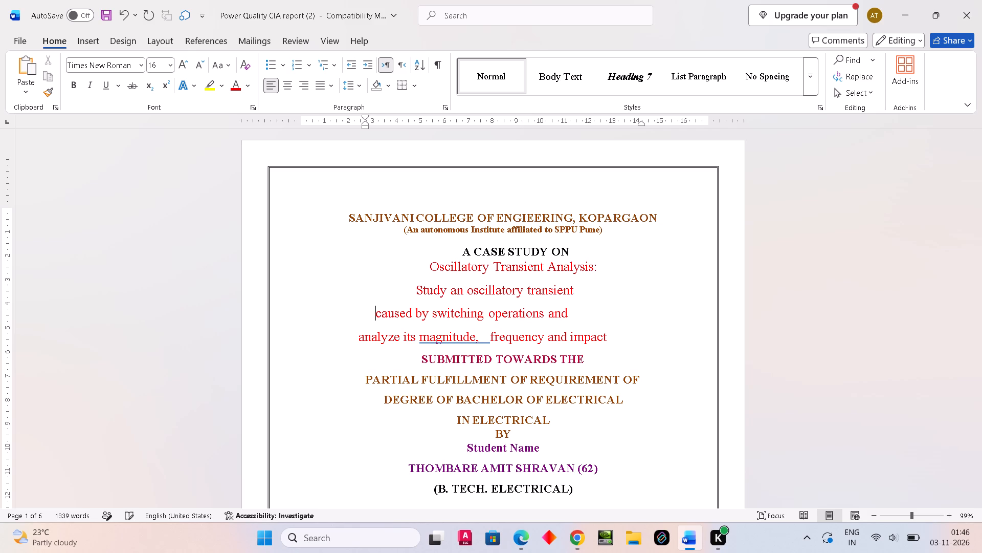
key("space")
key("space")
key("space")
key("space")
key("space")
key("space")
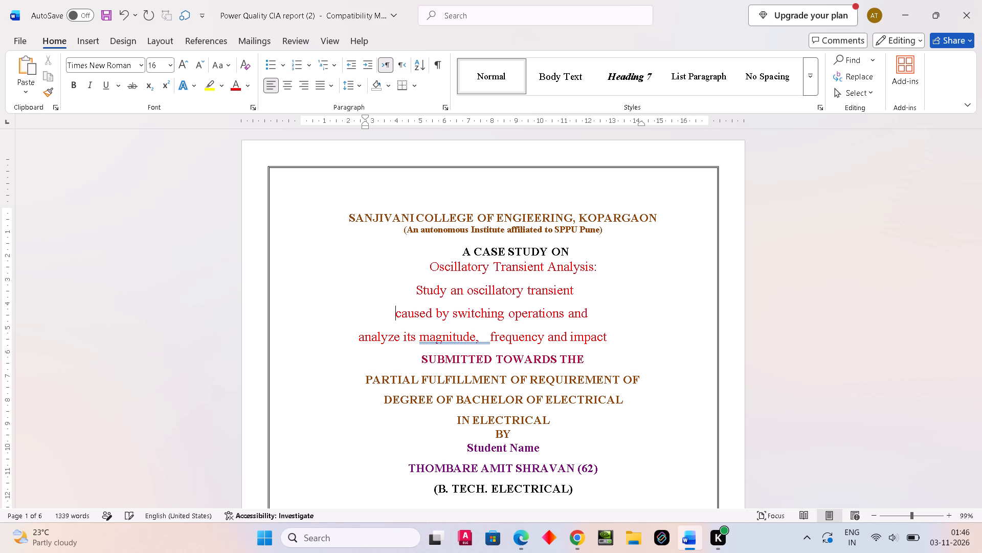
key("space")
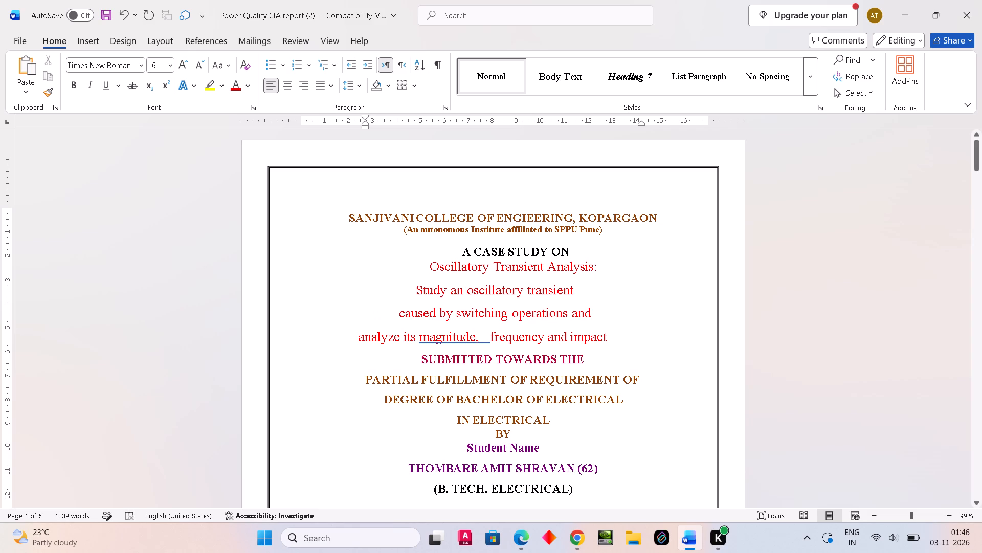
Move the title's "analyze its magnitude" line toward the centre with four leading spaces.
left_click(359, 339)
key("space")
key("space")
key("space")
key("space")
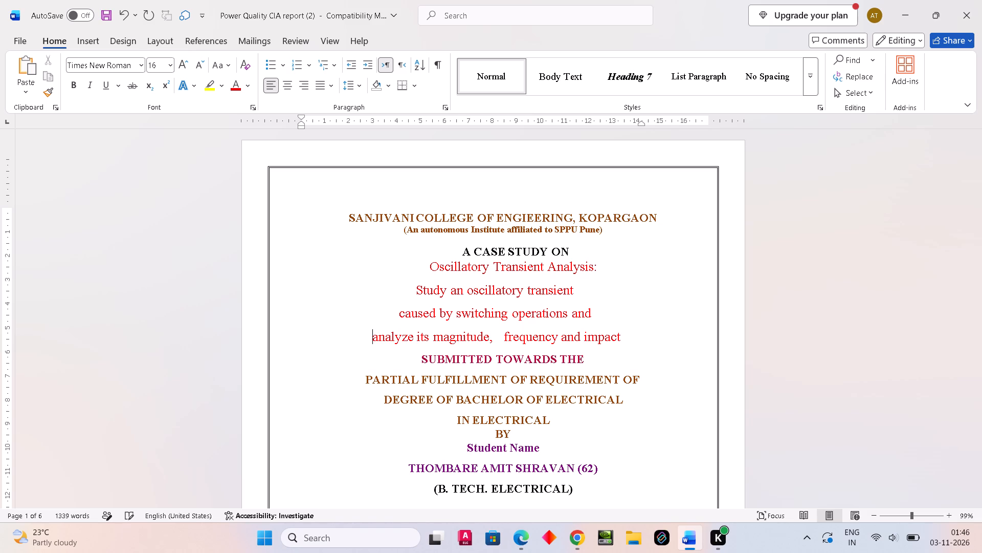
Delete the extra spaces between "magnitude," and "frequency", and add a period after "impact" at the end of the title.
left_click(499, 341)
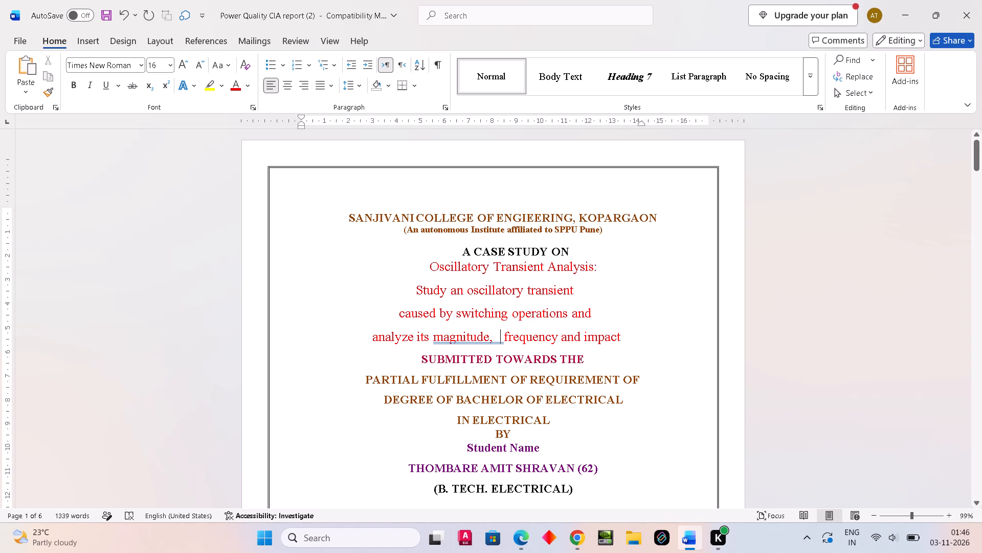
key("BackSpace")
key("BackSpace")
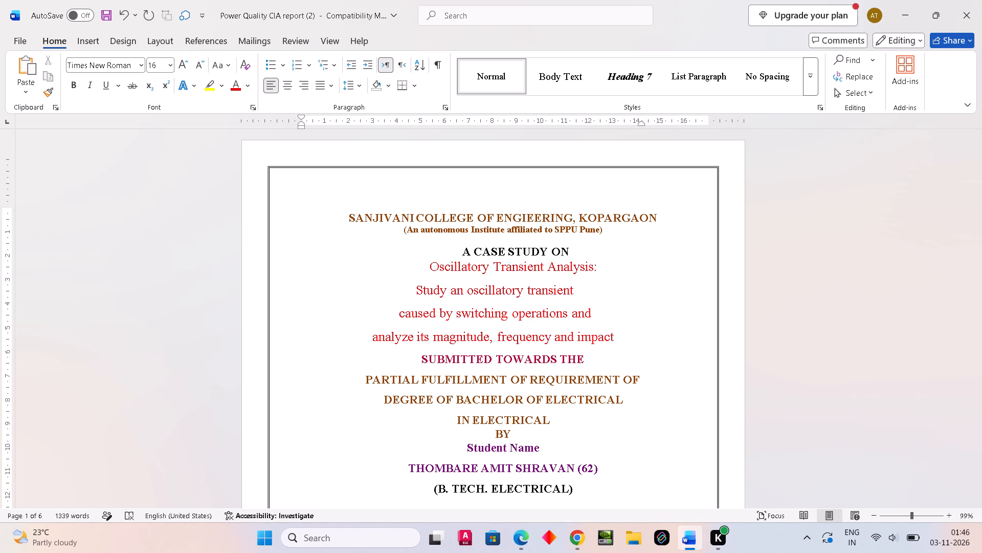
left_click(612, 337)
key("period")
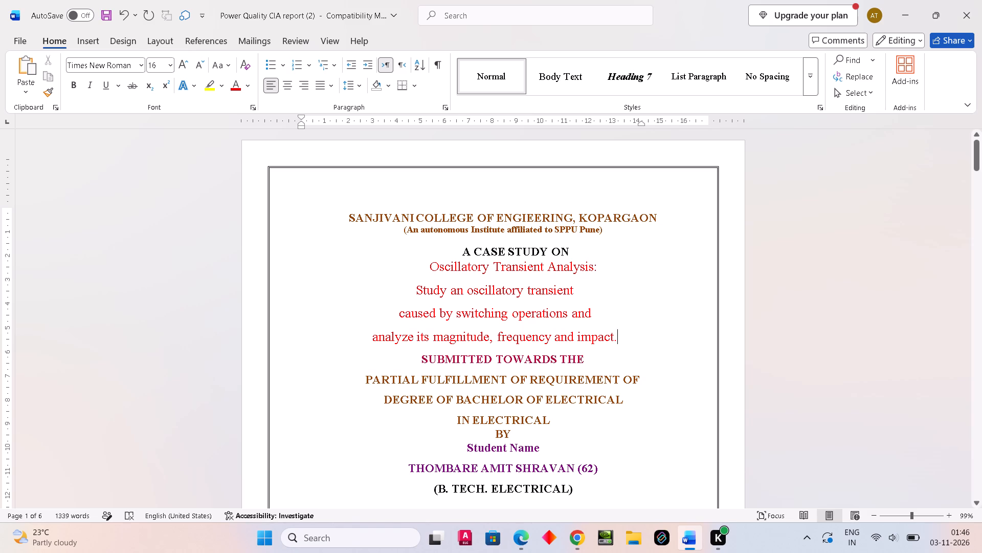
Review the cover page layout from the title down to the college logo and signature lines.
scroll(525, 380, "down", 2)
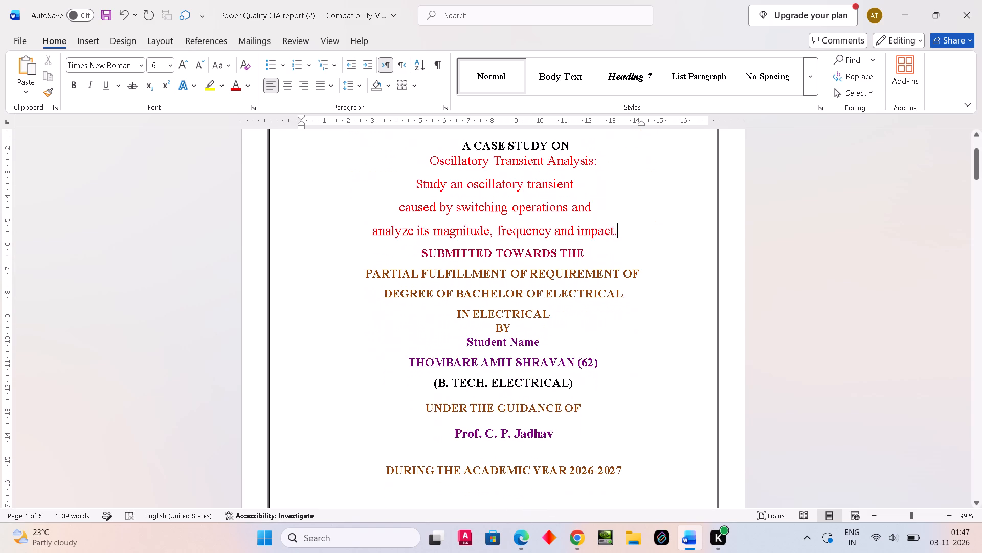
scroll(525, 380, "down", 4)
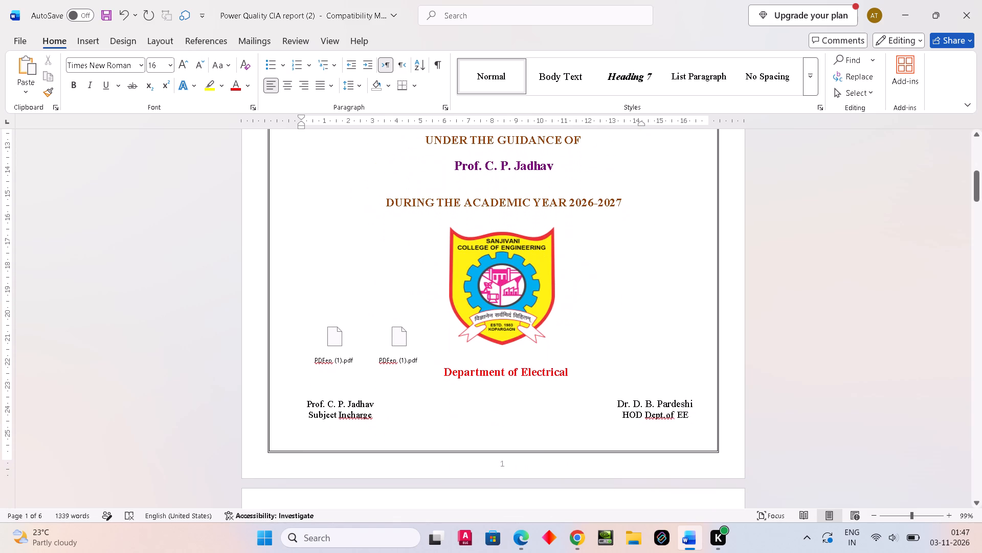
scroll(525, 380, "right", 1)
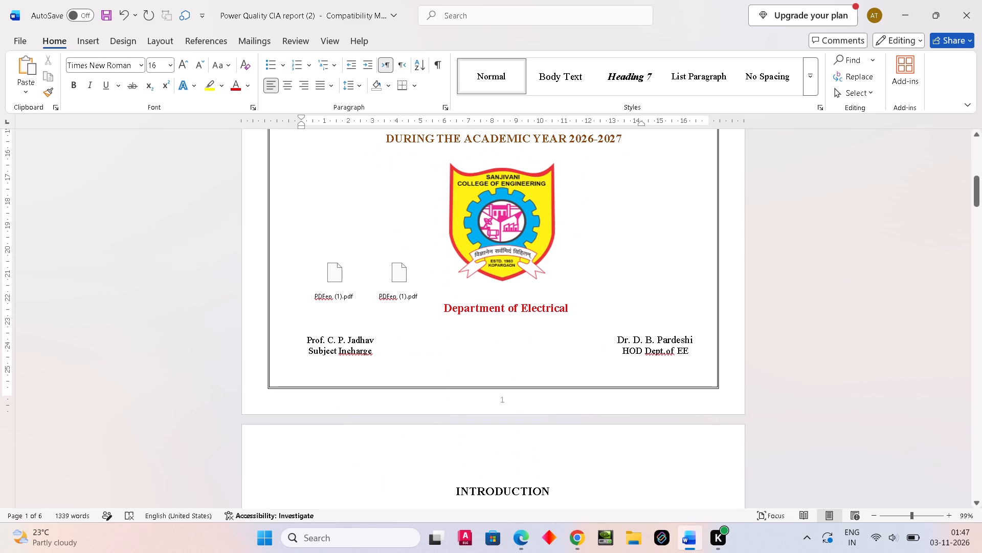
scroll(645, 356, "up", 2)
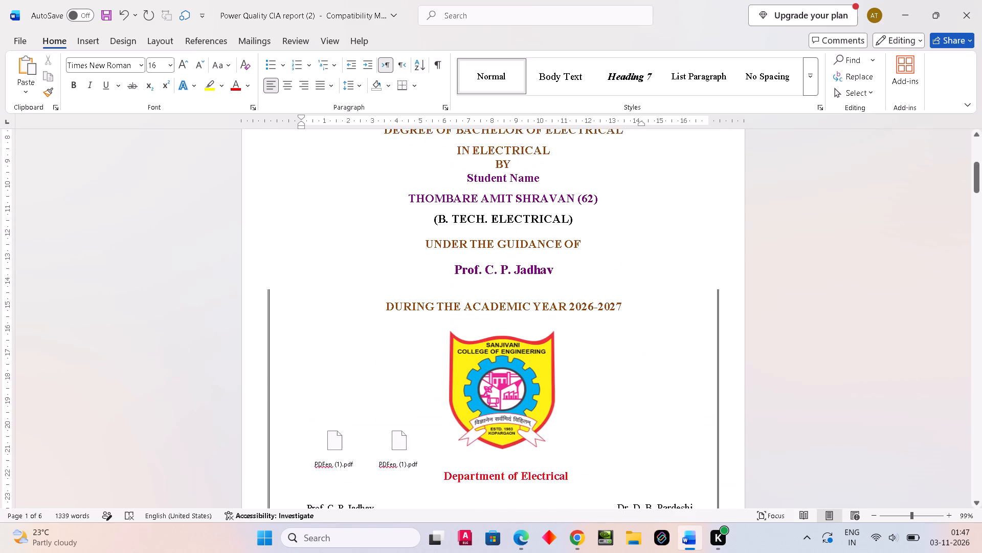
scroll(645, 356, "up", 3)
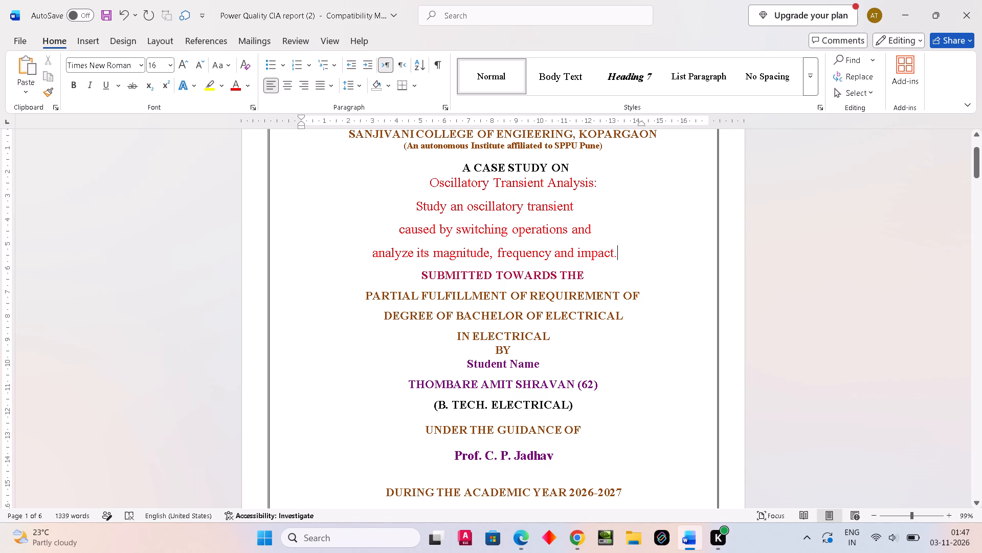
scroll(645, 356, "up", 1)
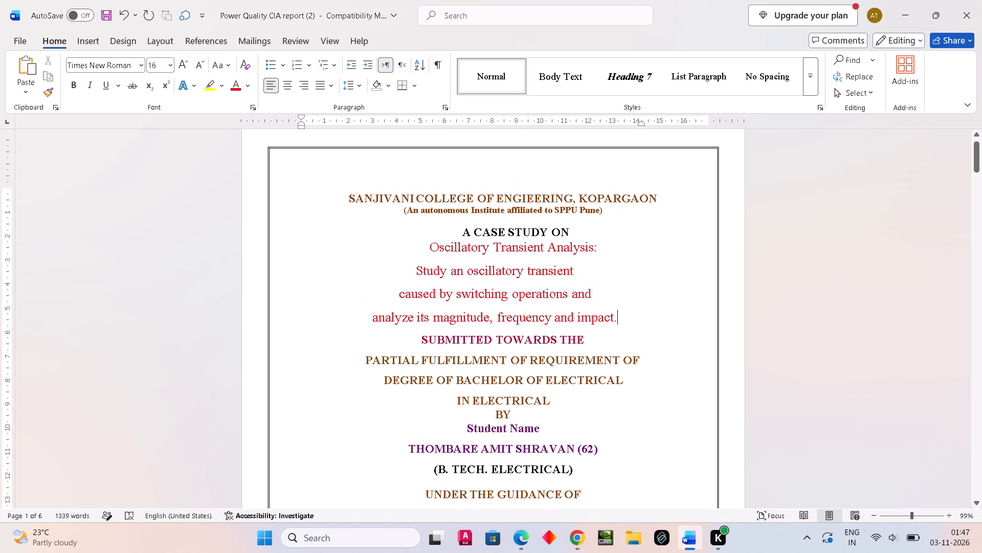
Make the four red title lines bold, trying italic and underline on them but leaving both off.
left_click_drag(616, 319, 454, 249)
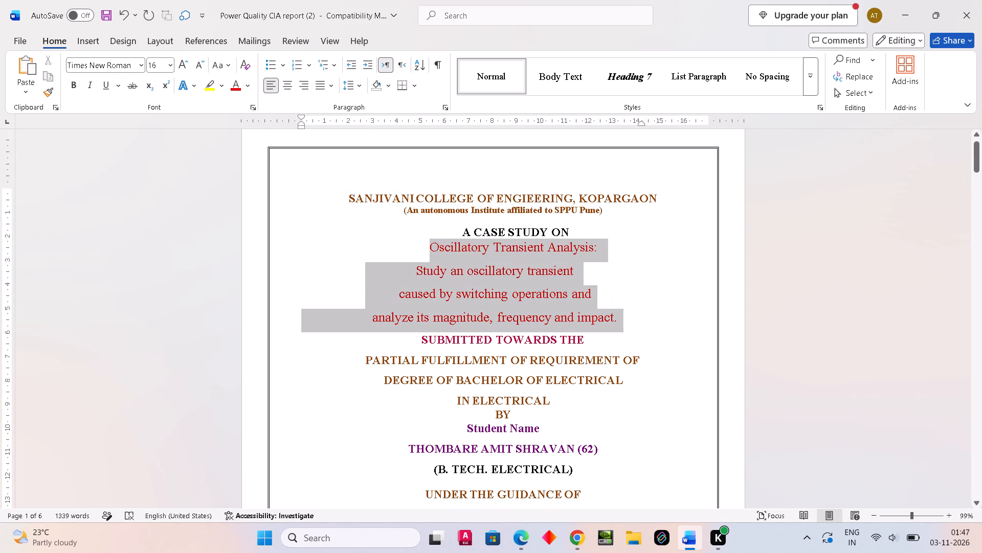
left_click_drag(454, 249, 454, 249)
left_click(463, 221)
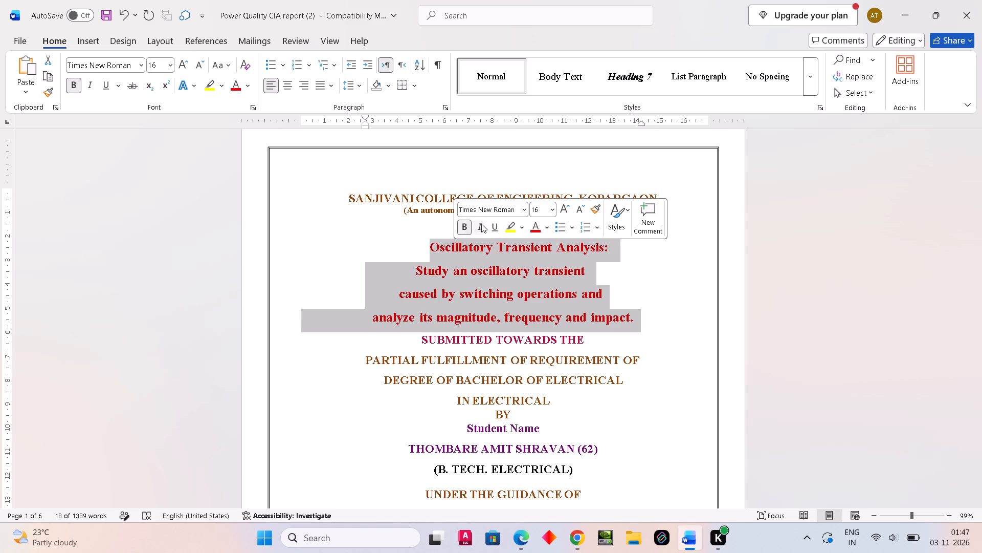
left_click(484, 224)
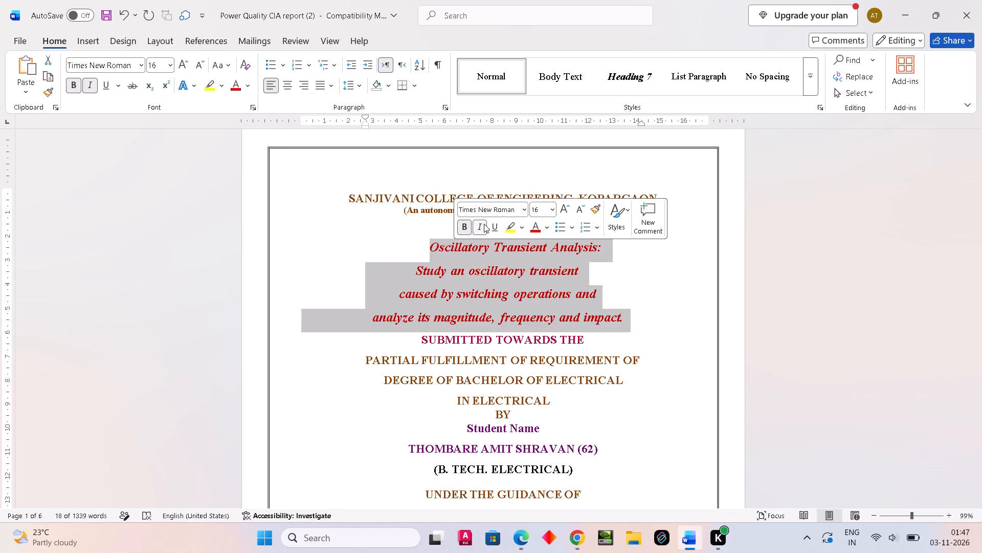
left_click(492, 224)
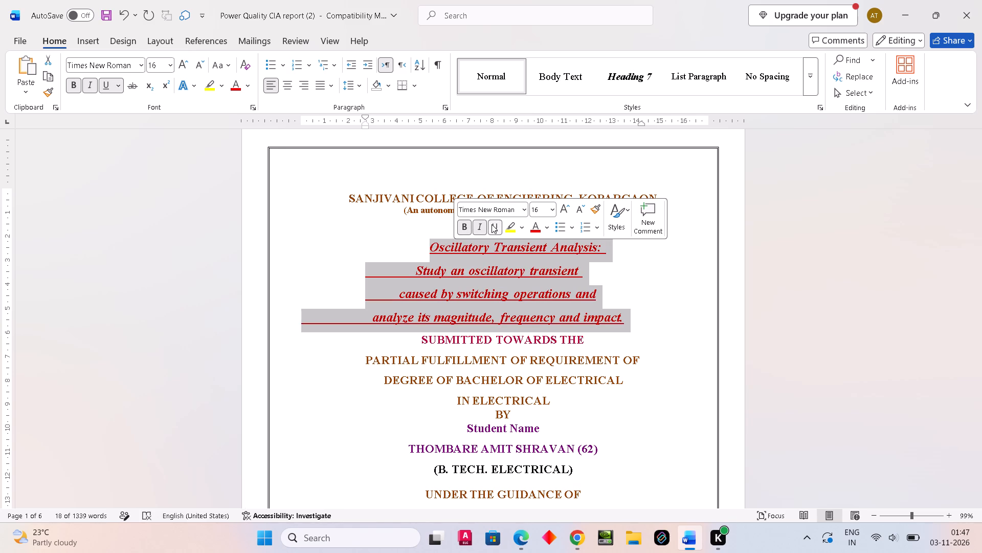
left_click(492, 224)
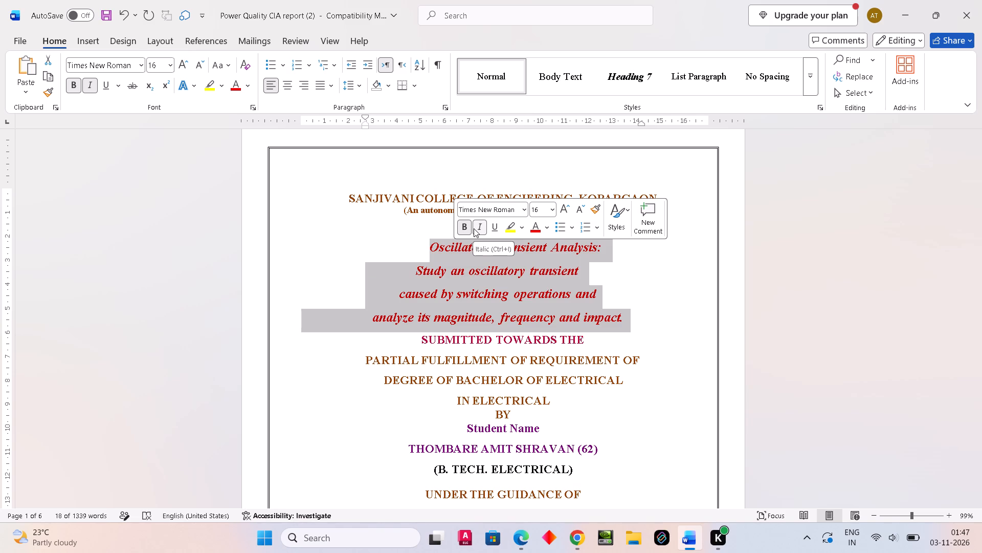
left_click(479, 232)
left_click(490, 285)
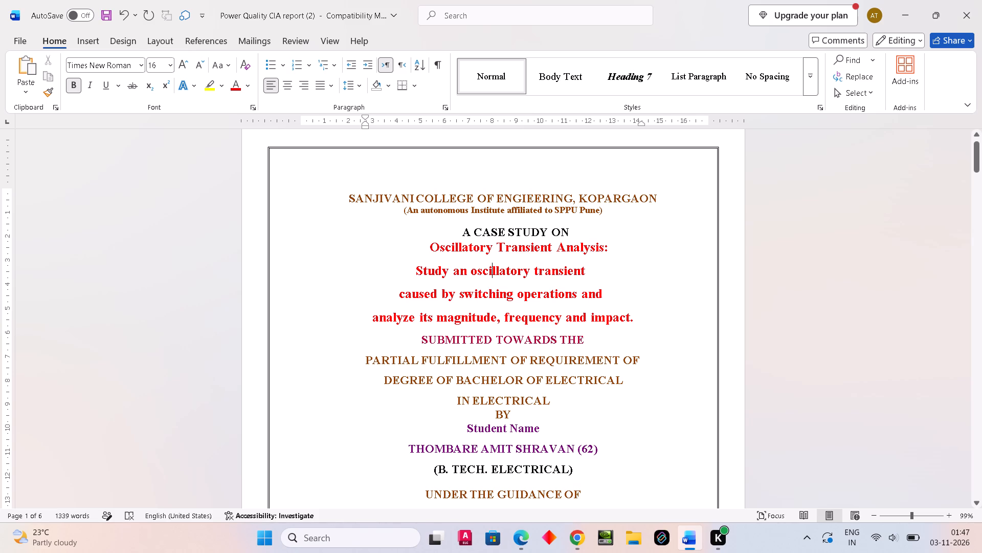
Set the title lines' font to Times New Roman (Headings) and remove their bold formatting.
left_click_drag(632, 322, 433, 248)
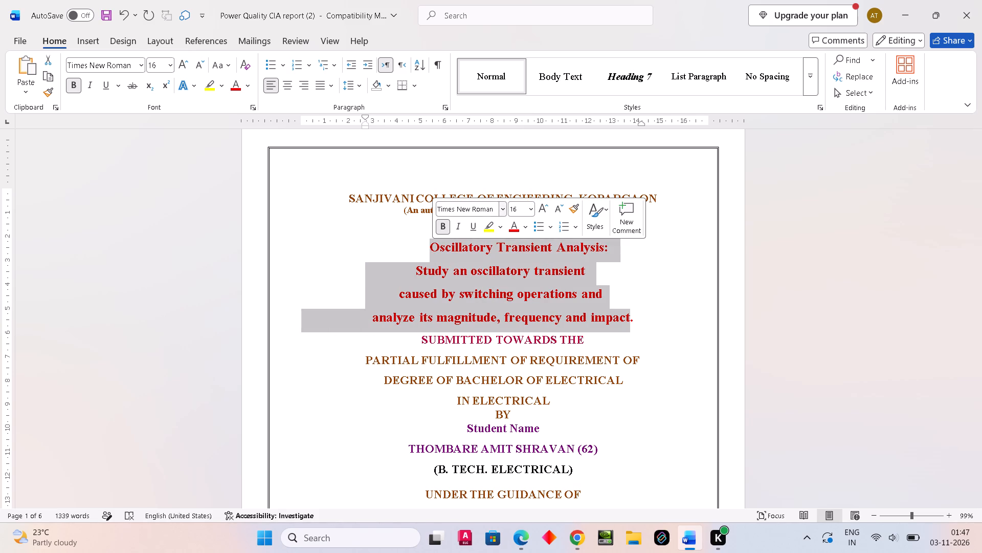
left_click(501, 209)
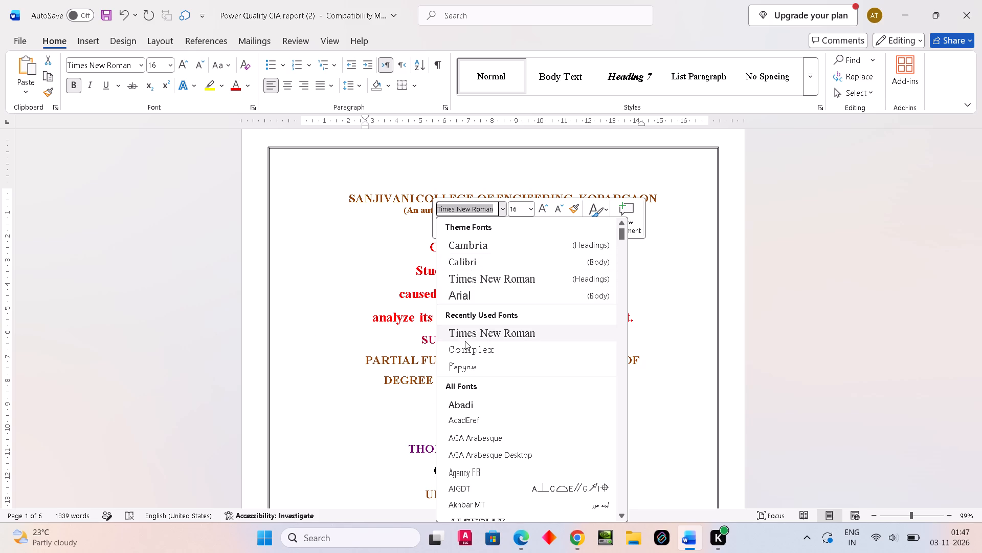
left_click(476, 276)
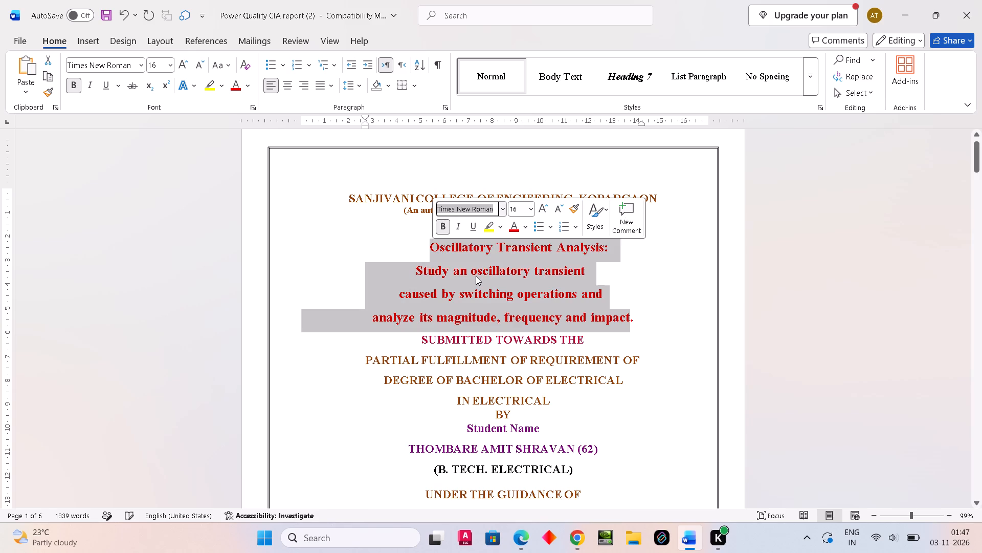
left_click(445, 230)
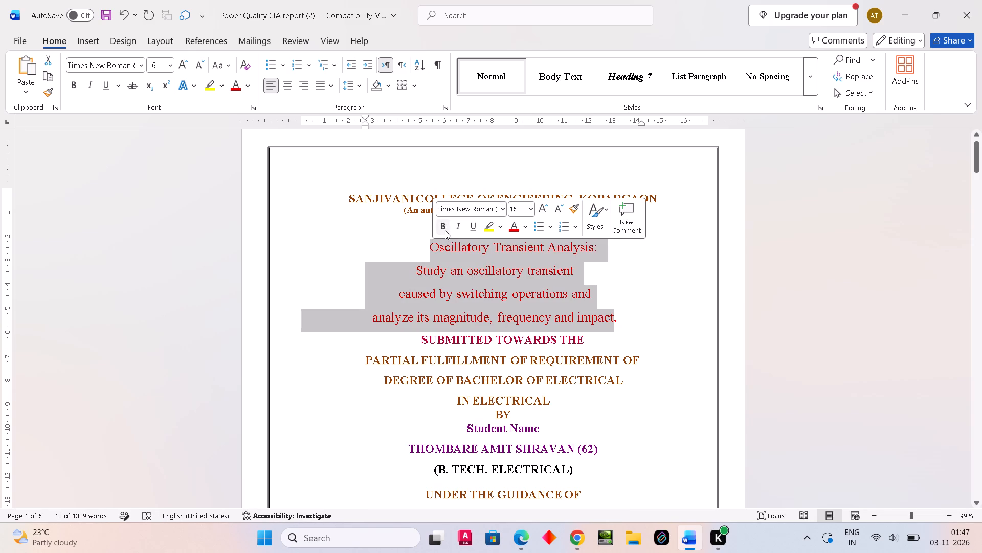
Select the cover title from "Oscillatory Transient Analysis:" through "impact".
left_click_drag(480, 363, 446, 368)
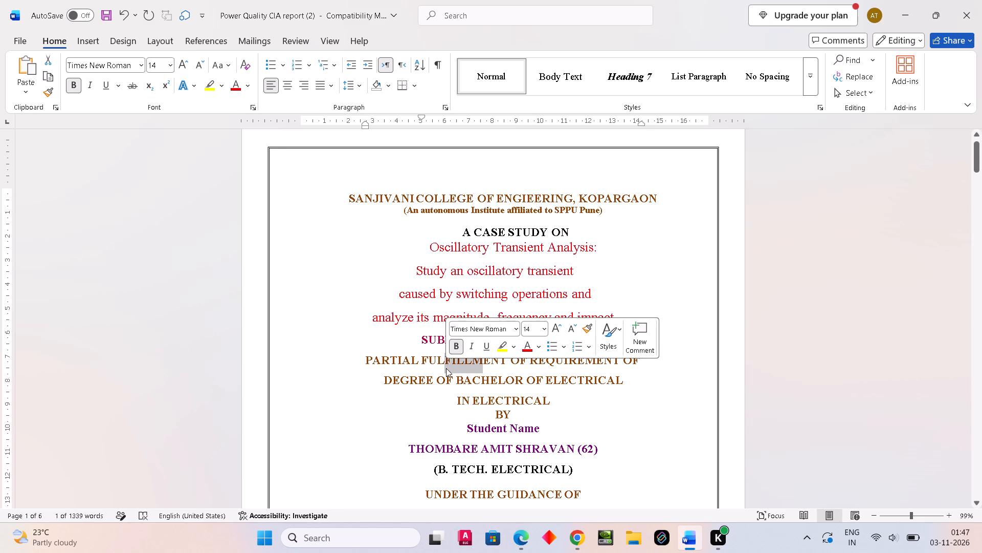
left_click(446, 368)
left_click_drag(613, 320, 421, 249)
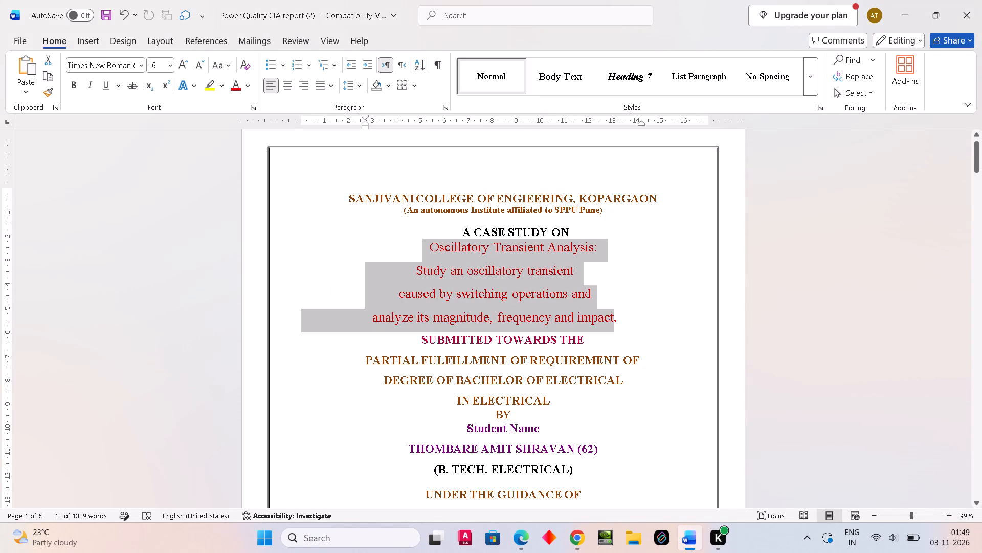
key("shift+F3")
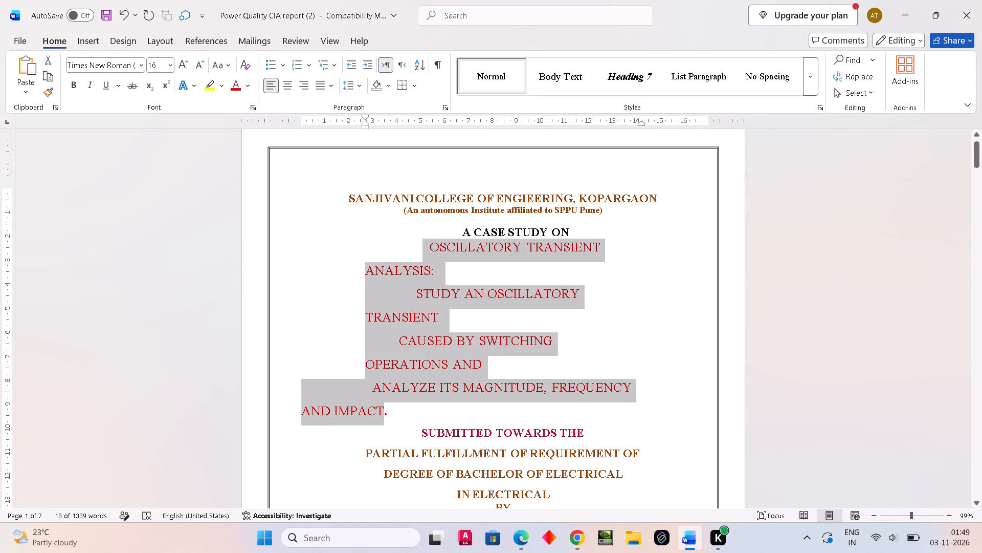
Delete leading spaces before "OSCILLATORY TRANSIENT" so that "OSCILLATORY TRANSIENT ANALYSIS:" fits on one line.
left_click(416, 248)
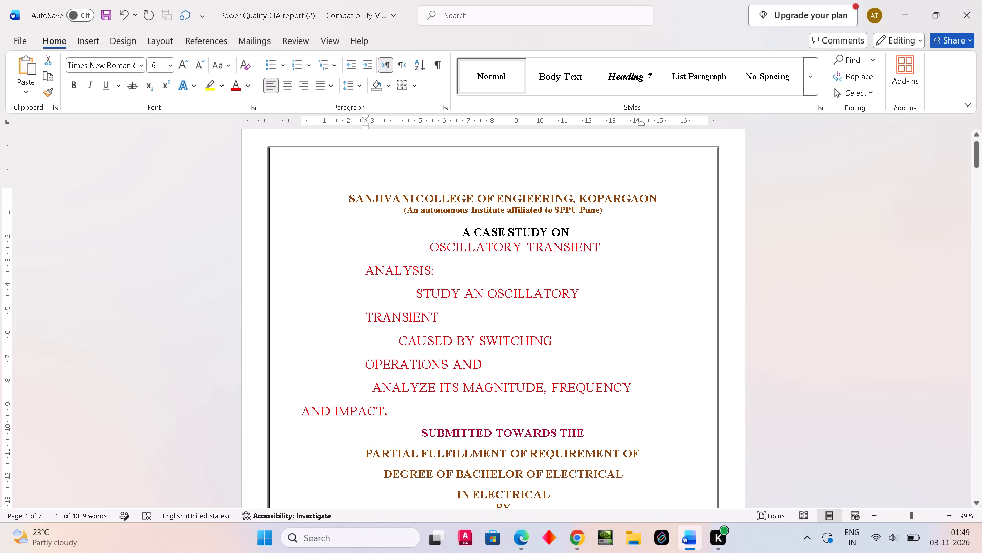
key("BackSpace")
key("BackSpace")
key("BackSpace")
key("BackSpace")
key("BackSpace")
key("BackSpace")
key("BackSpace")
key("BackSpace")
key("BackSpace")
key("BackSpace")
key("BackSpace")
key("BackSpace")
key("BackSpace")
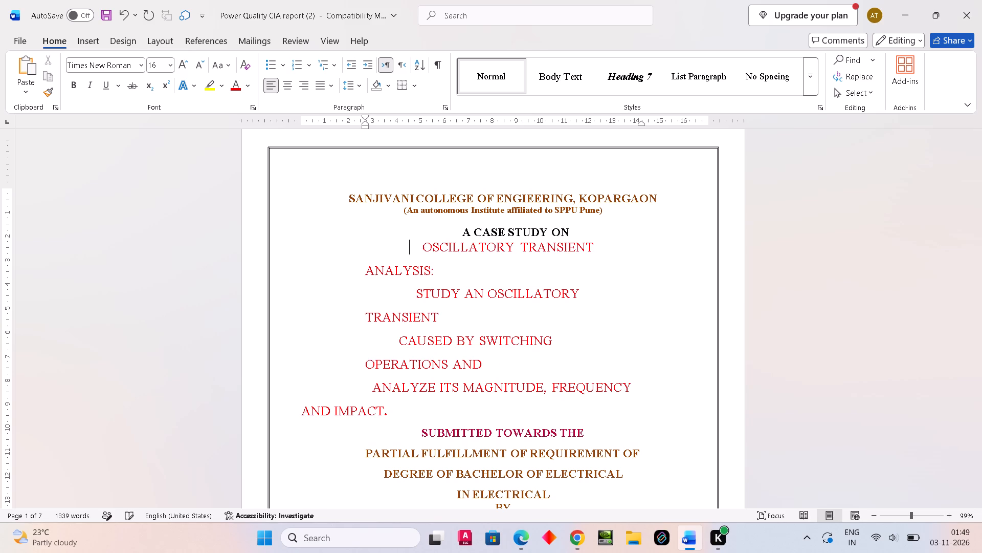
key("BackSpace")
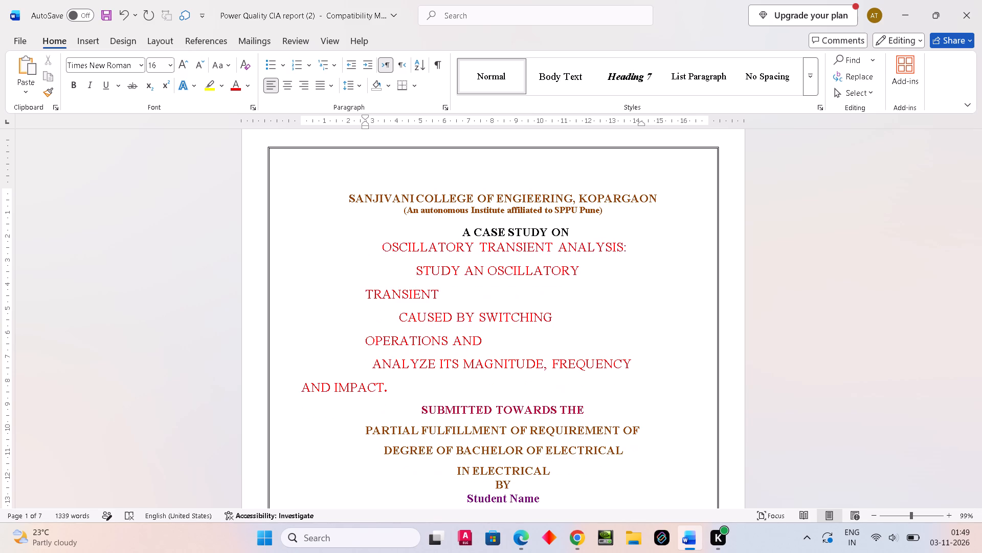
Delete leading spaces before "STUDY AN OSCILLATORY" so that "TRANSIENT" fits on the same title line.
left_click(415, 270)
key("BackSpace")
key("BackSpace")
key("BackSpace")
key("BackSpace")
key("BackSpace")
key("BackSpace")
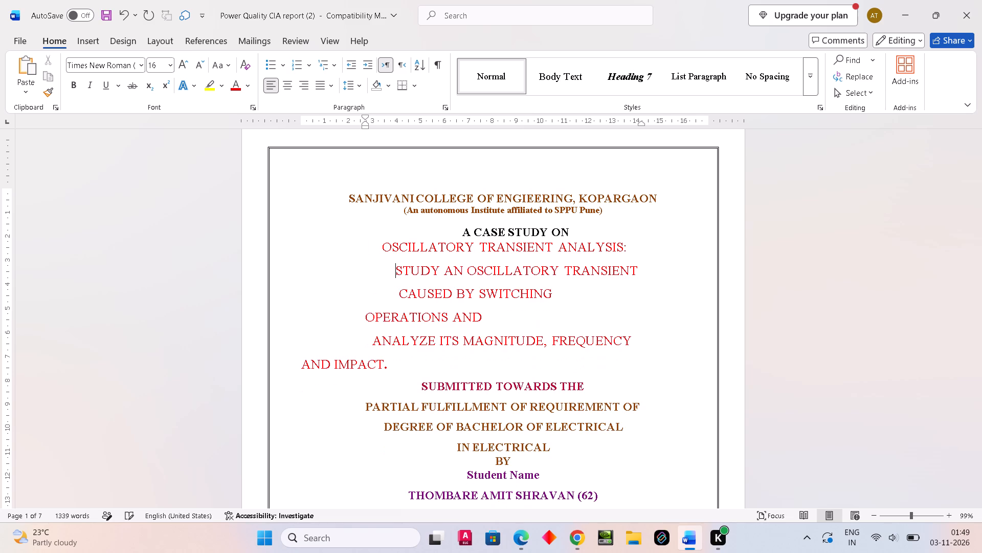
Delete leading spaces before "CAUSED BY SWITCHING" so that "OPERATIONS" fits on the same title line.
left_click(399, 294)
key("BackSpace")
key("BackSpace")
key("BackSpace")
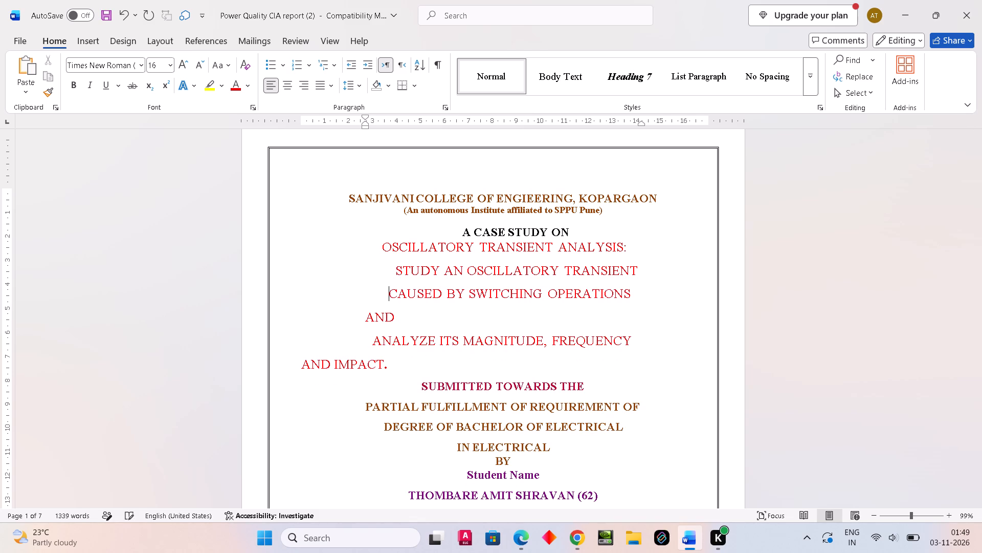
key("BackSpace")
key("BackSpace")
key("BackSpace")
key("BackSpace")
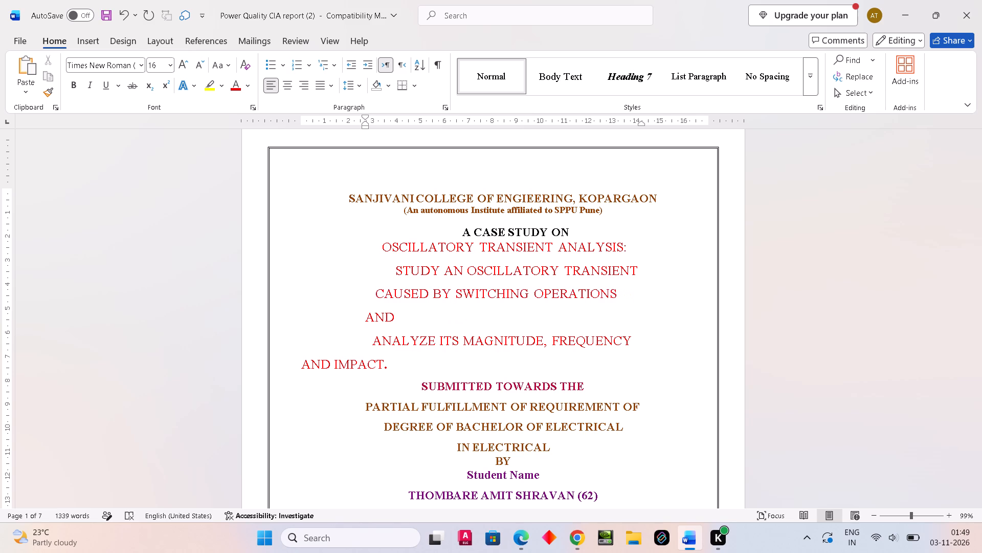
Delete the leading spaces before "ANALYZE ITS MAGNITUDE, FREQUENCY AND IMPACT" in the cover title.
left_click(367, 343)
key("BackSpace")
key("BackSpace")
key("BackSpace")
key("BackSpace")
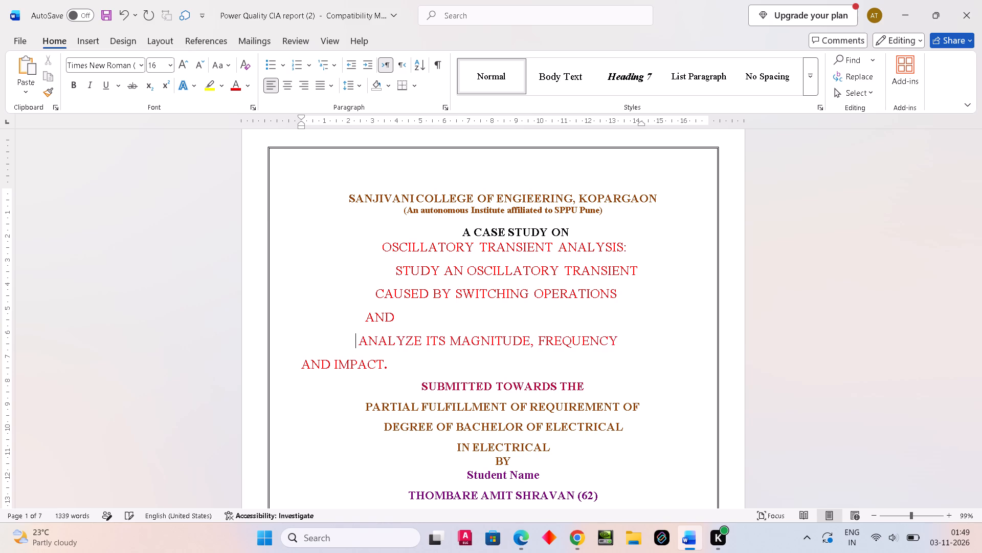
key("BackSpace")
key("BackSpace")
key("BackSpace")
key("BackSpace")
key("BackSpace")
key("BackSpace")
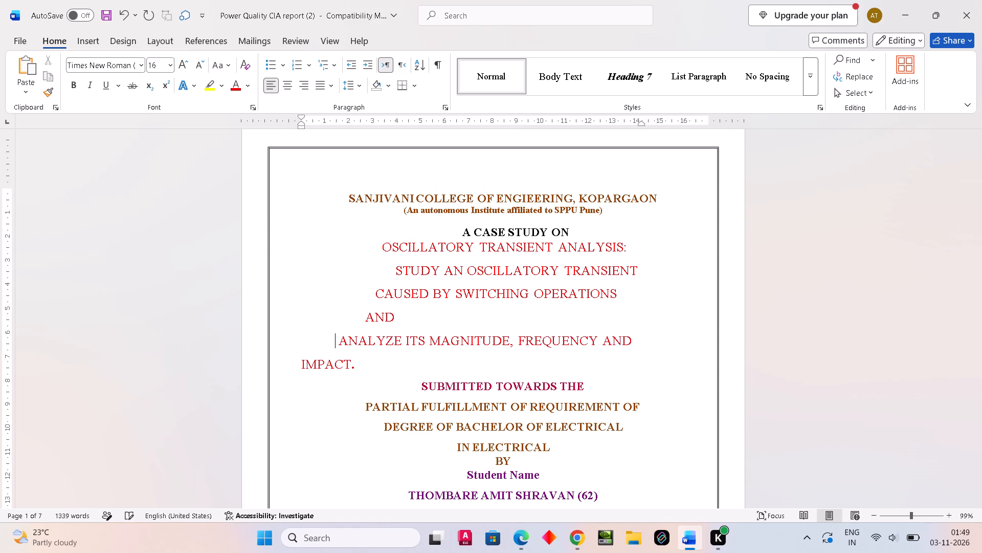
key("BackSpace")
key("BackSpace")
key("BackSpace")
key("BackSpace")
key("BackSpace")
key("BackSpace")
key("BackSpace")
key("BackSpace")
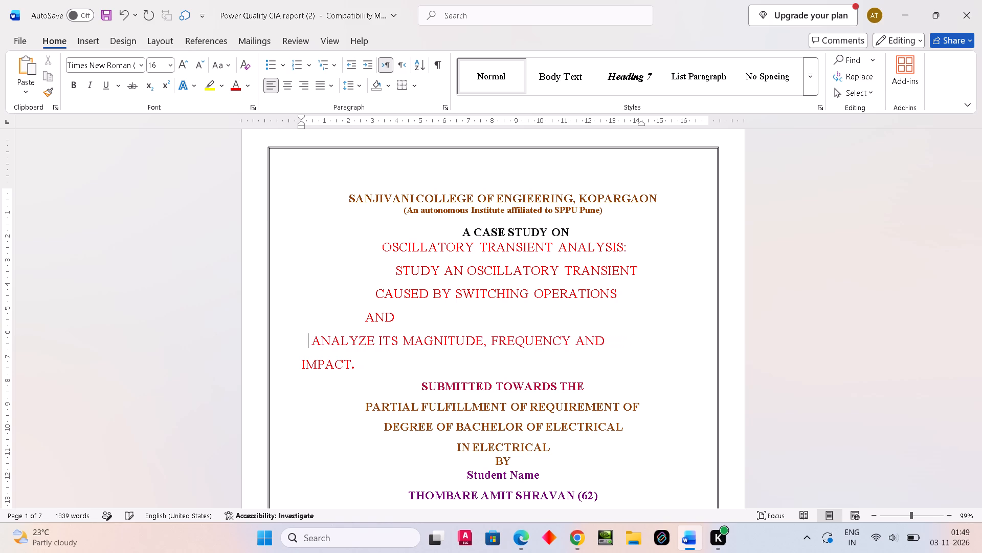
Join the "ANALYZE ITS MAGNITUDE" line to the preceding "AND", undoing any deletion of the preceding title words.
key("BackSpace")
key("BackSpace")
key("BackSpace")
key("BackSpace")
key("BackSpace")
key("BackSpace")
key("BackSpace")
key("BackSpace")
key("BackSpace")
key("BackSpace")
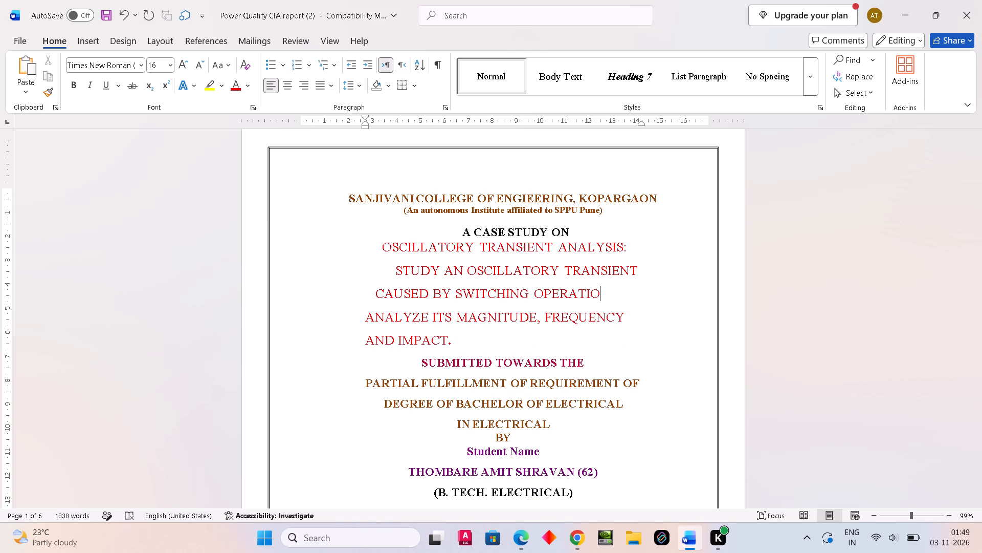
key("ctrl+z")
key("ctrl+z")
key("ctrl+z")
key("ctrl+z")
key("ctrl+z")
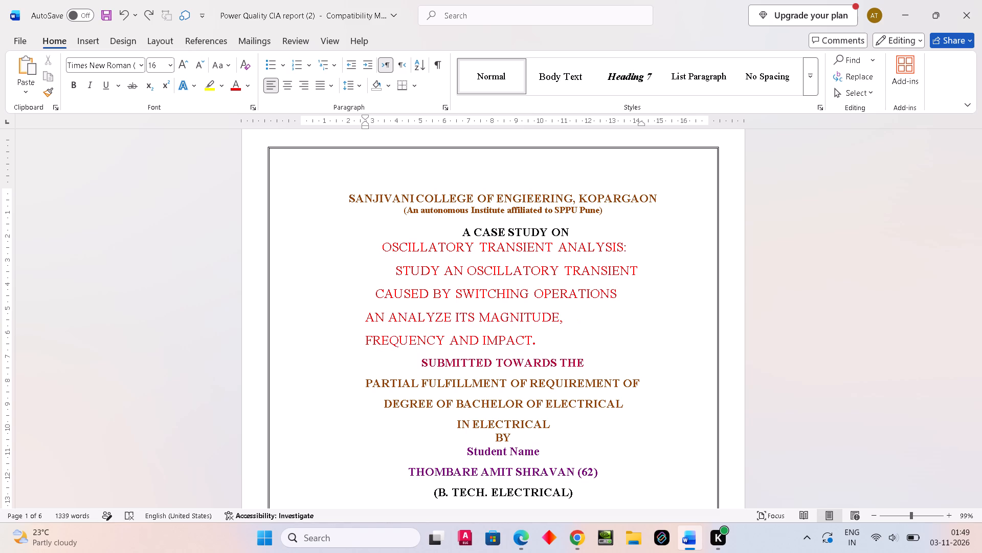
key("BackSpace")
key("BackSpace")
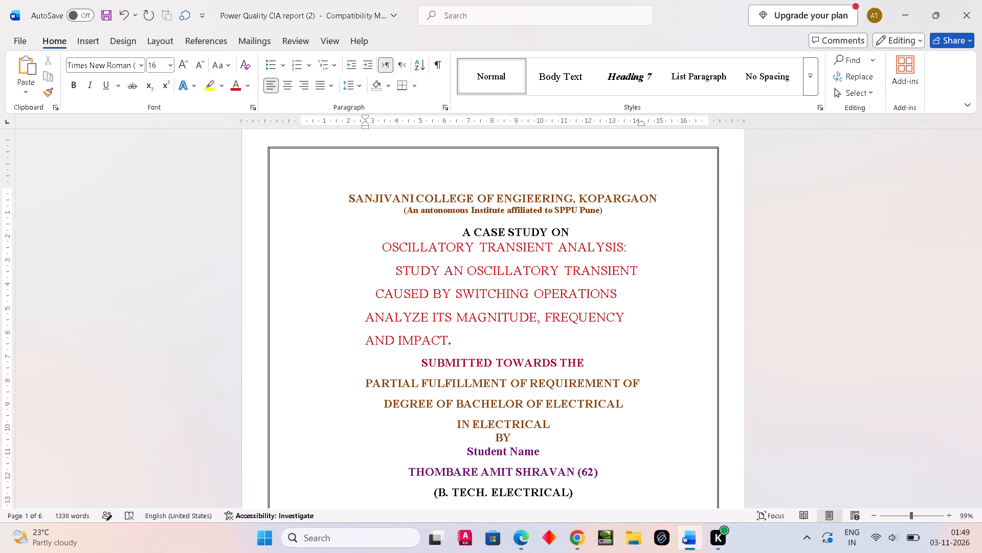
key("BackSpace")
key("ctrl+z")
key("ctrl+z")
key("ctrl+z")
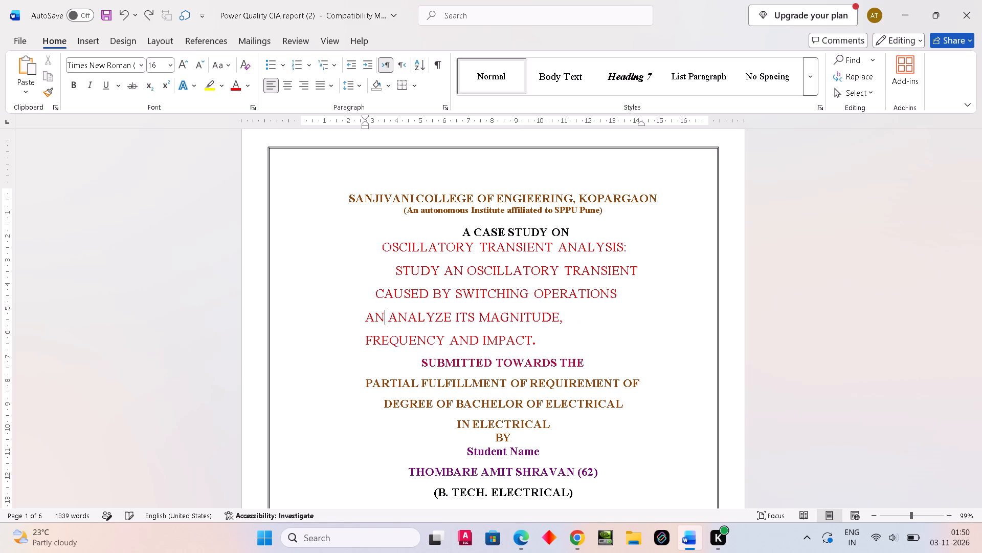
key("ctrl+z")
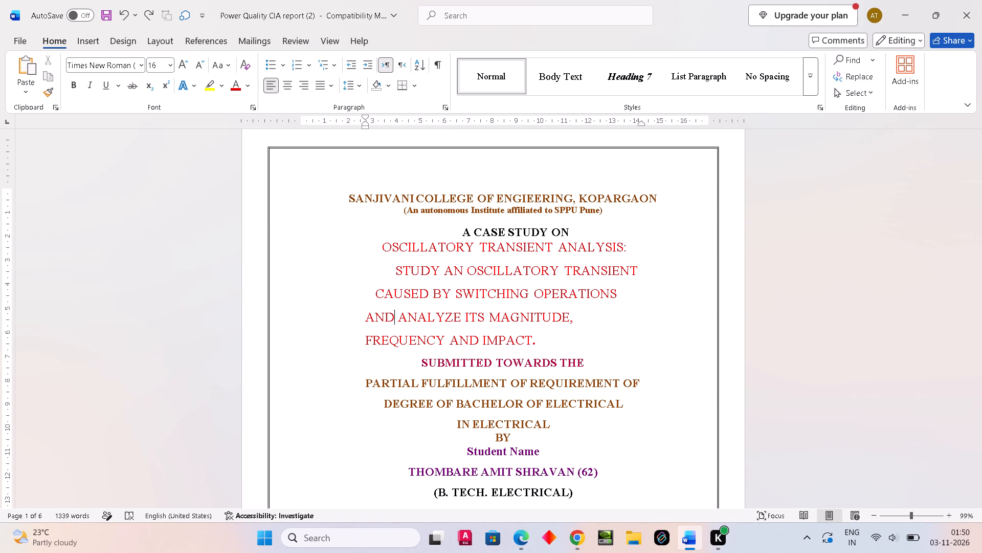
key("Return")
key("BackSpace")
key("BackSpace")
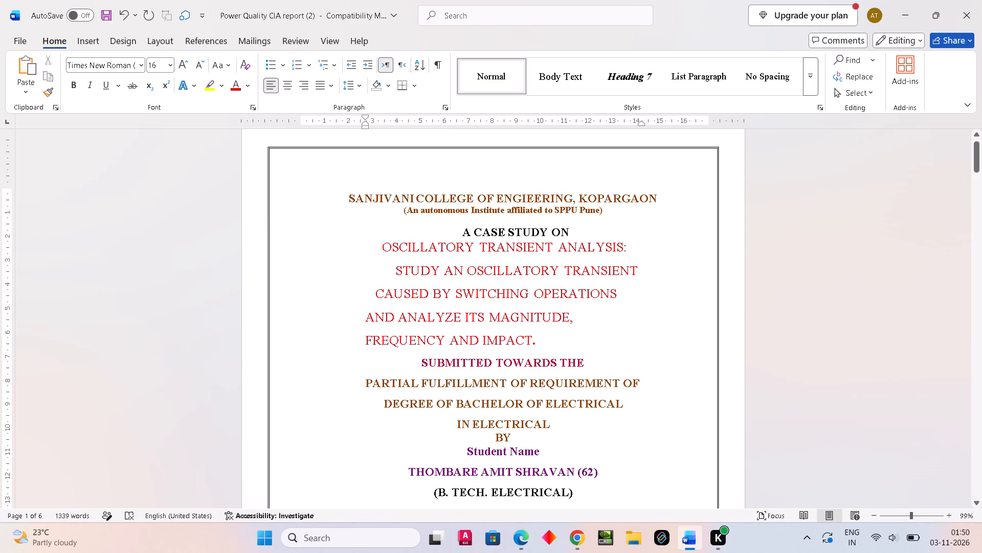
Delete more leading spaces before "OSCILLATORY TRANSIENT ANALYSIS:" and undo the removal of the line's paragraph indent.
left_click(376, 248)
key("BackSpace")
key("BackSpace")
key("BackSpace")
key("BackSpace")
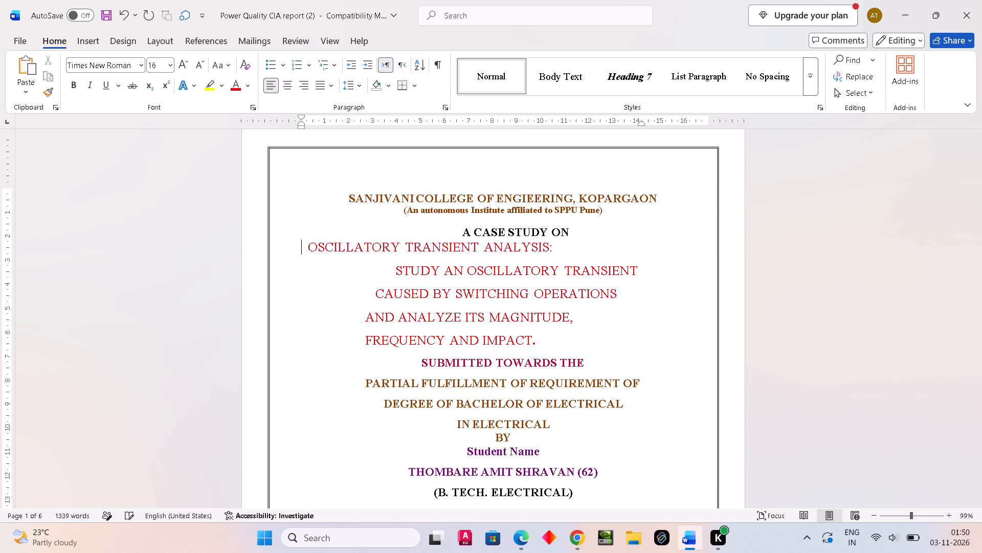
key("BackSpace")
key("ctrl+z")
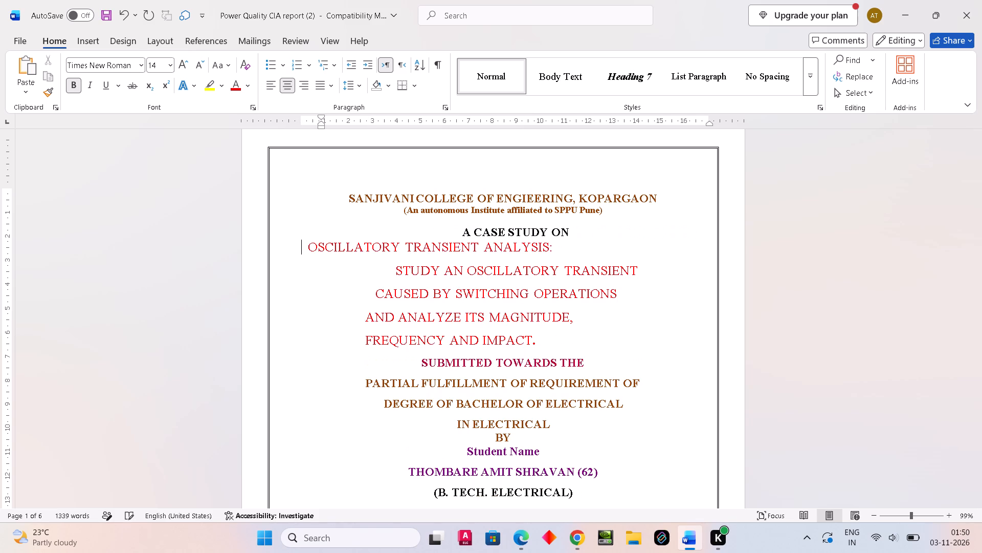
key("ctrl+z")
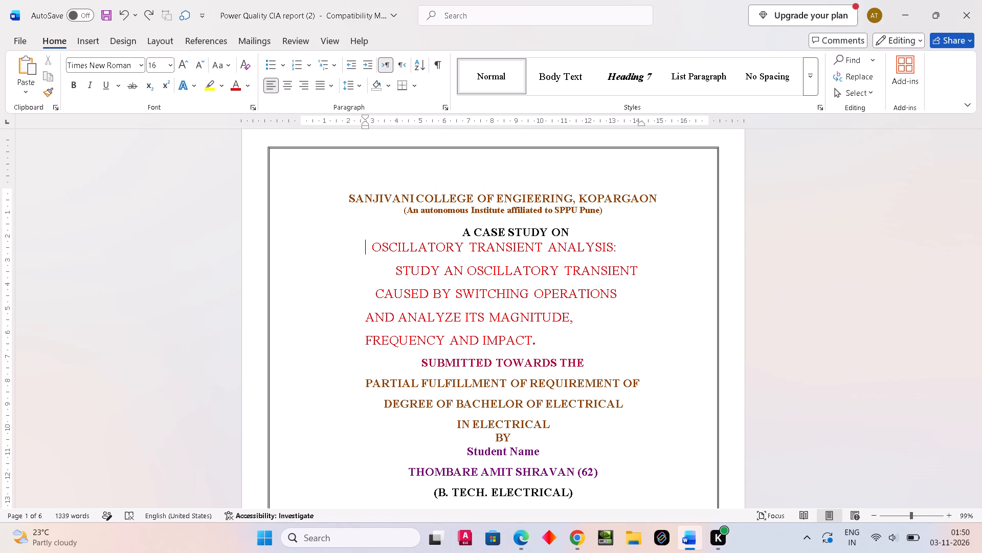
Delete five leading spaces before "STUDY AN OSCILLATORY TRANSIENT" to align it with the title line above.
left_click(398, 272)
key("BackSpace")
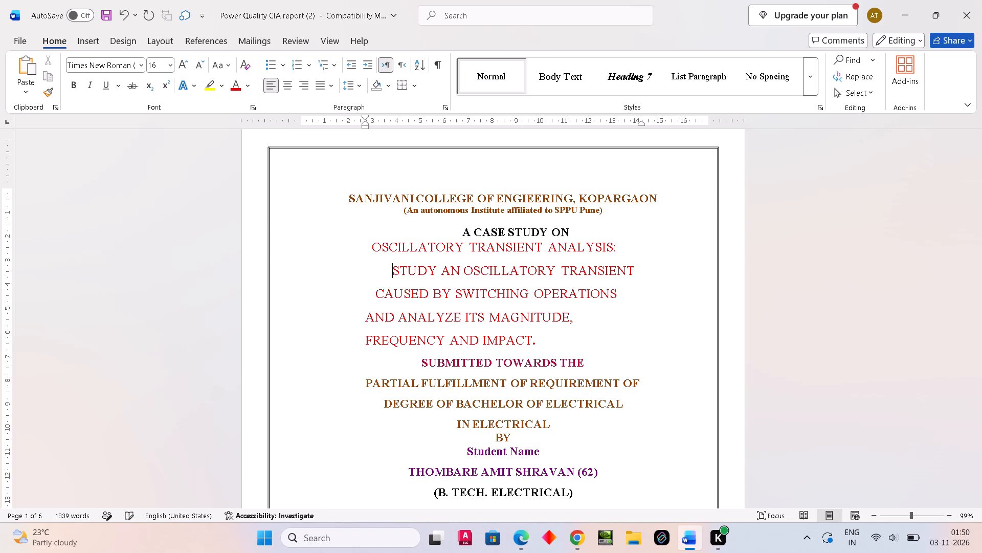
key("BackSpace")
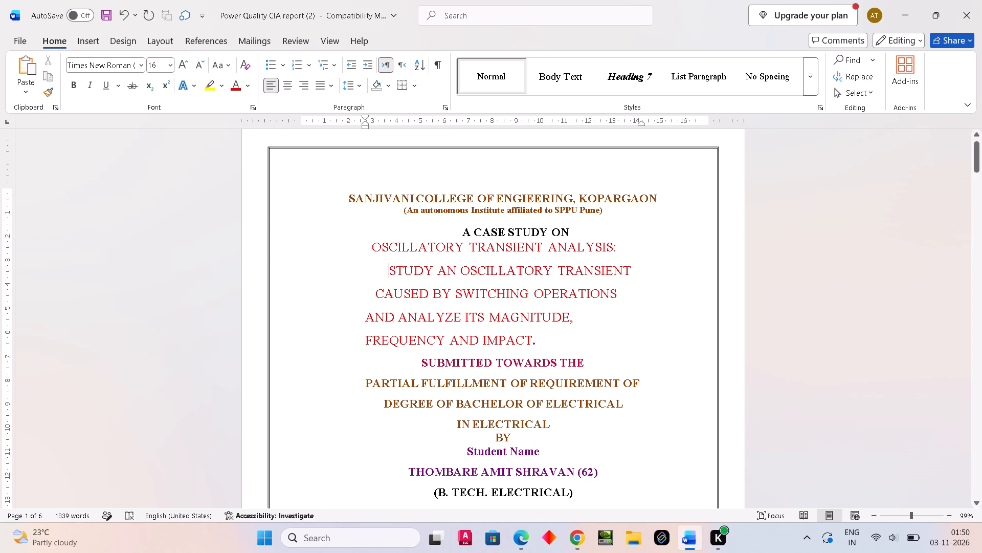
key("BackSpace")
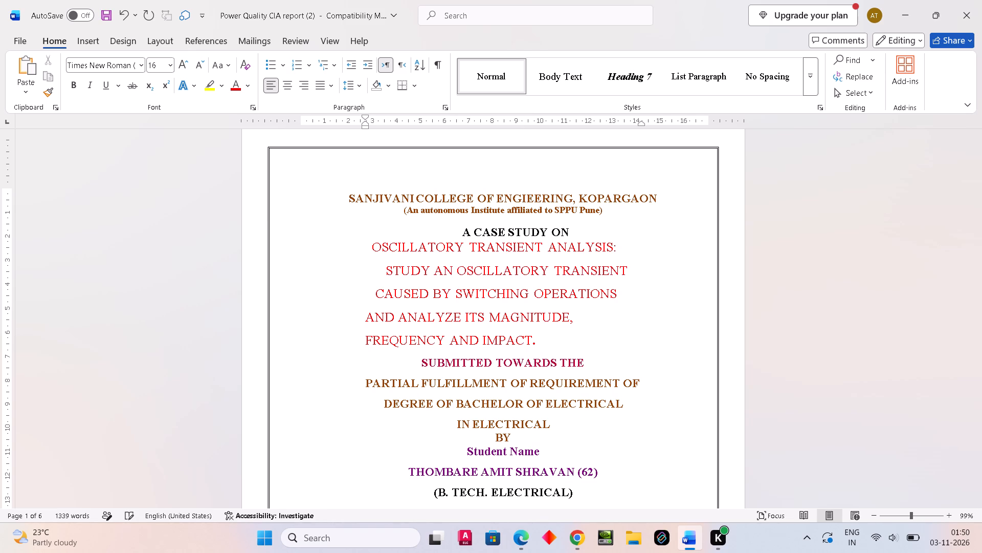
key("BackSpace")
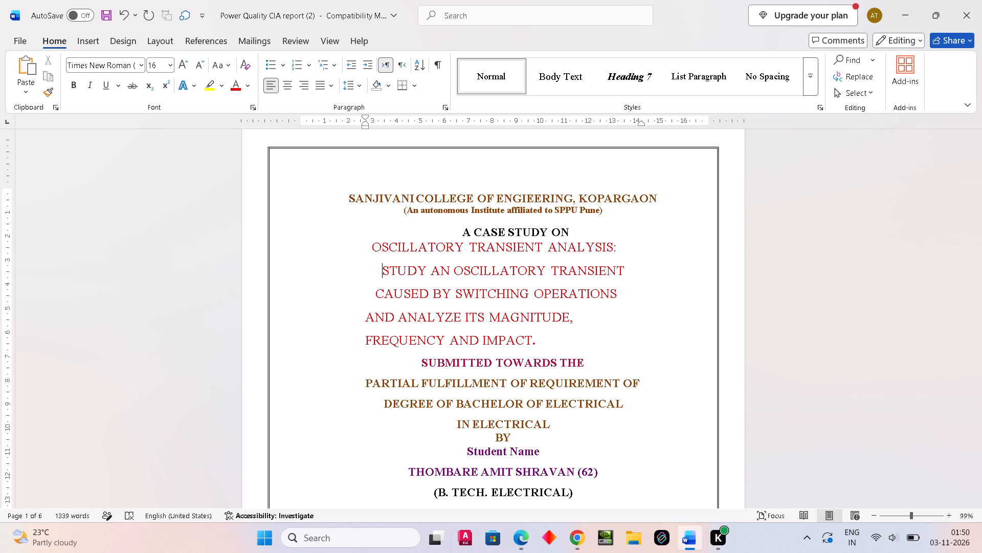
key("BackSpace")
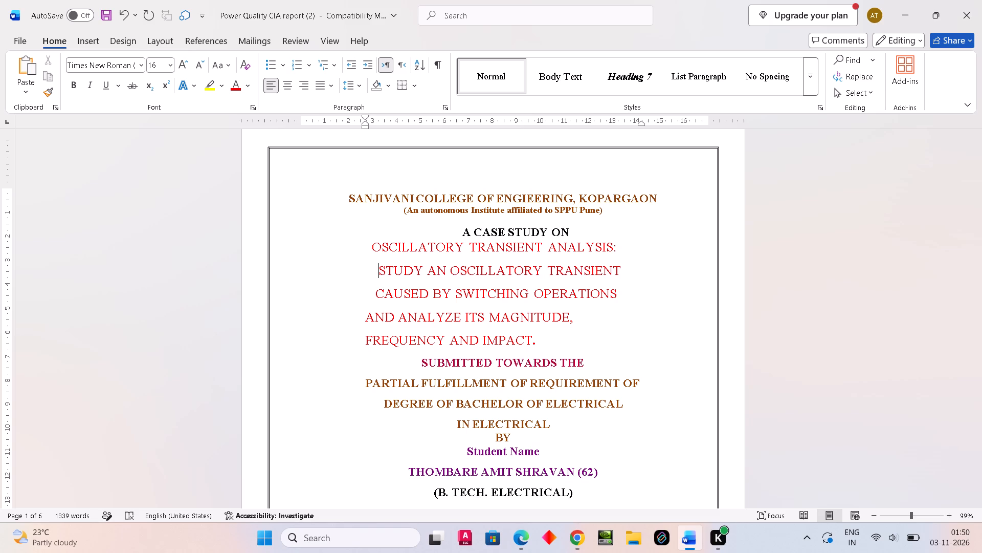
Insert three spaces before "CAUSED BY SWITCHING OPERATIONS" to indent that title line further.
left_click(376, 296)
key("space")
key("space")
key("space")
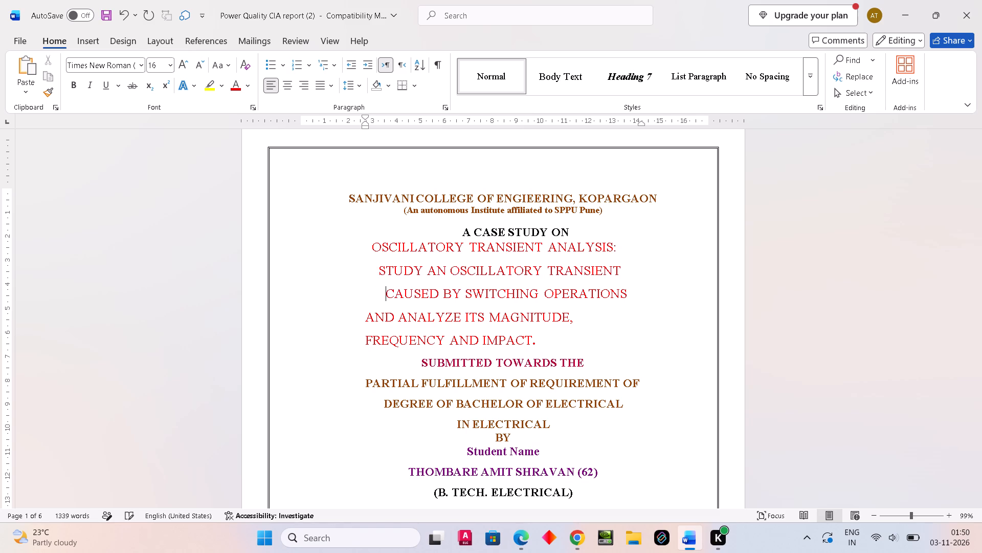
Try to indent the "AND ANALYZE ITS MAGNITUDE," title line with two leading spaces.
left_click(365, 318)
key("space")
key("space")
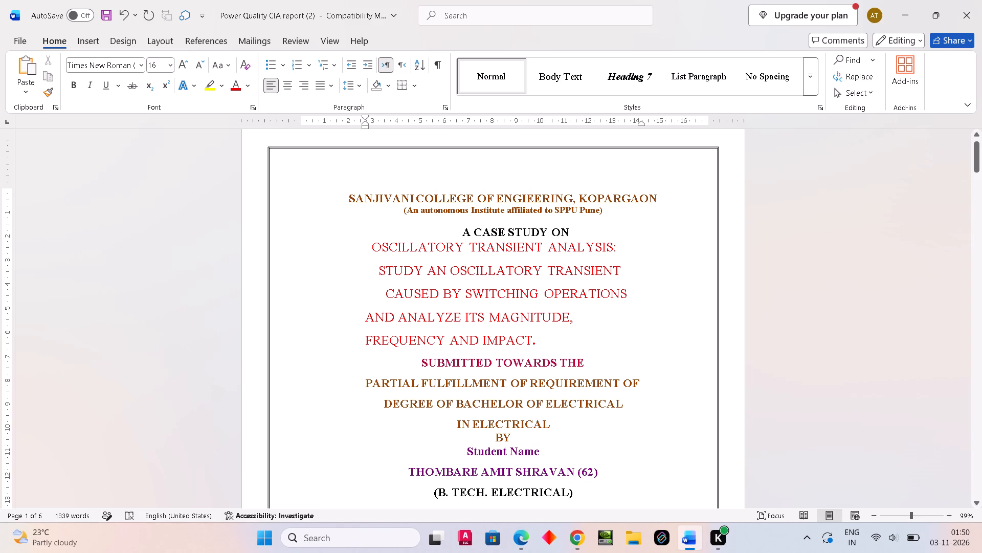
Insert a line break after "AND ANALYZE ITS" in the cover title to start a new line with "MAGNITUDE,".
left_click(486, 318)
key("Return")
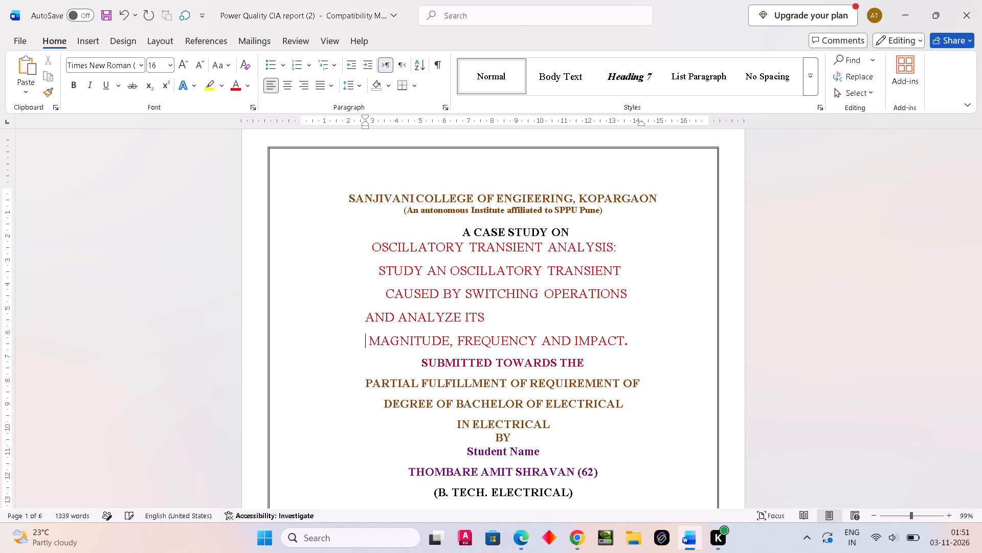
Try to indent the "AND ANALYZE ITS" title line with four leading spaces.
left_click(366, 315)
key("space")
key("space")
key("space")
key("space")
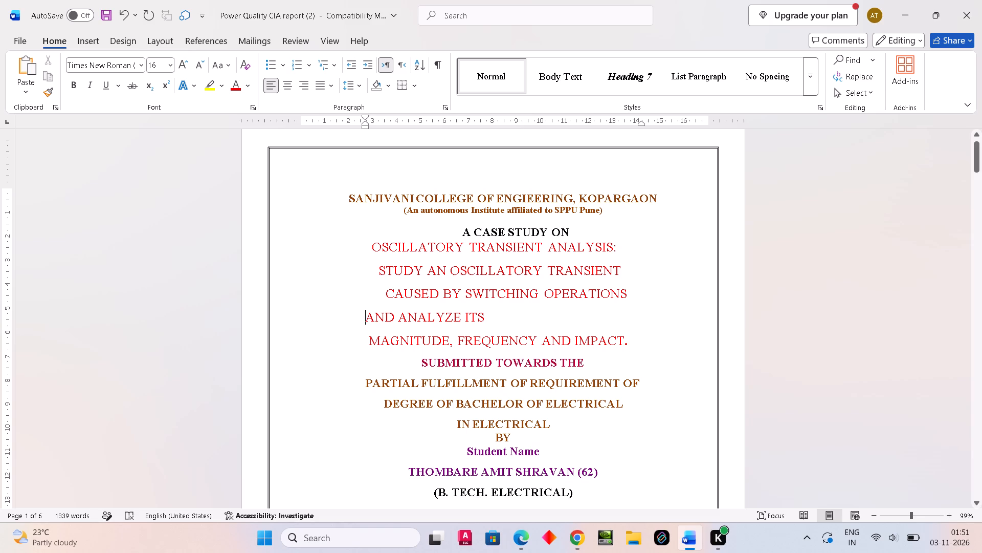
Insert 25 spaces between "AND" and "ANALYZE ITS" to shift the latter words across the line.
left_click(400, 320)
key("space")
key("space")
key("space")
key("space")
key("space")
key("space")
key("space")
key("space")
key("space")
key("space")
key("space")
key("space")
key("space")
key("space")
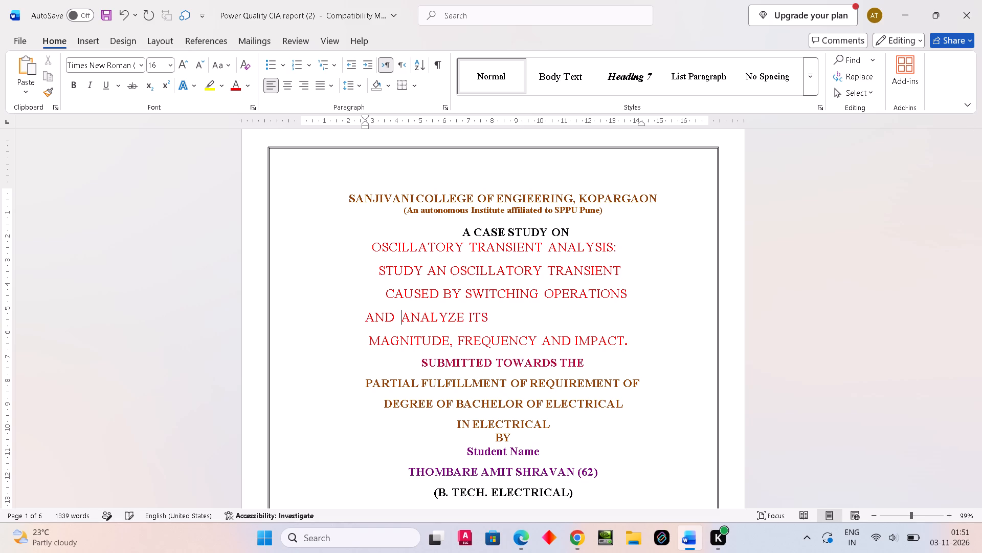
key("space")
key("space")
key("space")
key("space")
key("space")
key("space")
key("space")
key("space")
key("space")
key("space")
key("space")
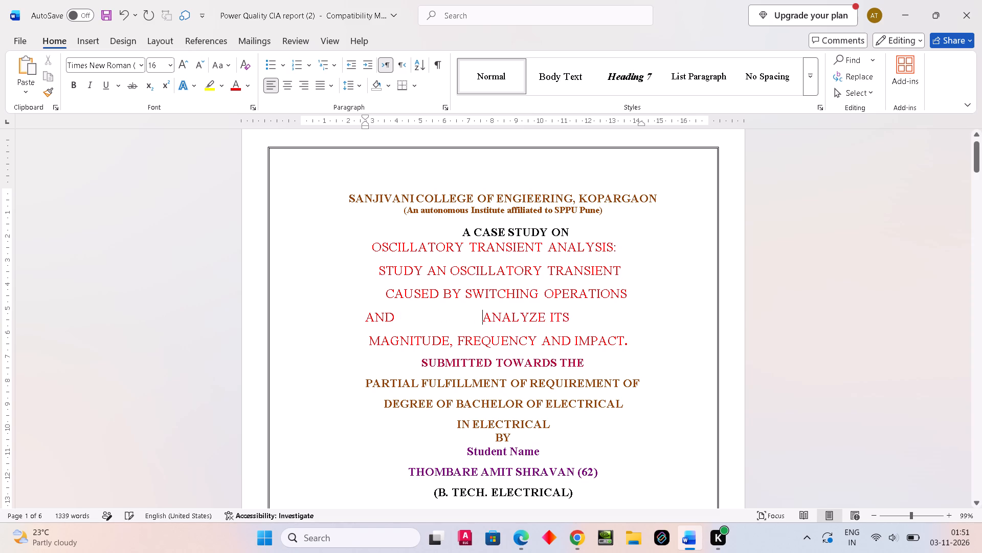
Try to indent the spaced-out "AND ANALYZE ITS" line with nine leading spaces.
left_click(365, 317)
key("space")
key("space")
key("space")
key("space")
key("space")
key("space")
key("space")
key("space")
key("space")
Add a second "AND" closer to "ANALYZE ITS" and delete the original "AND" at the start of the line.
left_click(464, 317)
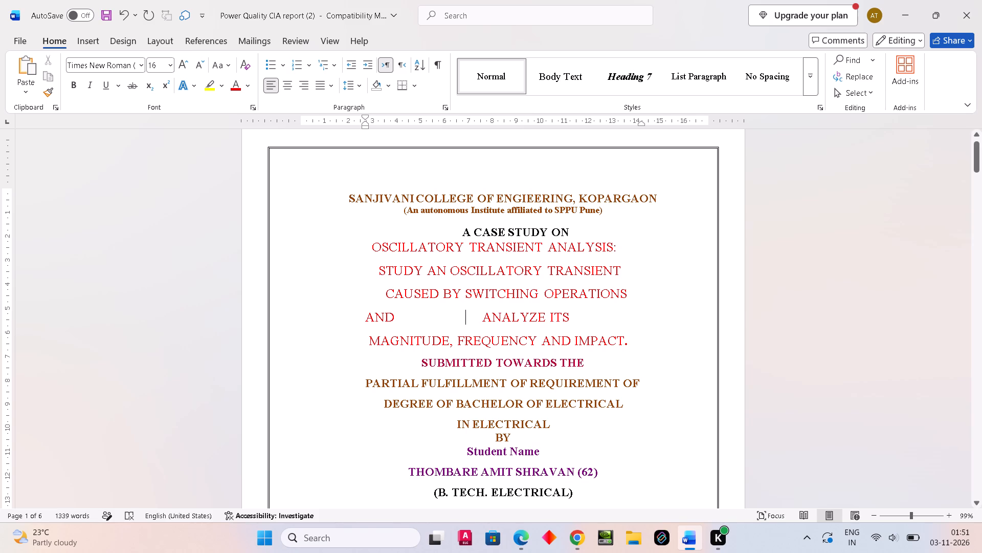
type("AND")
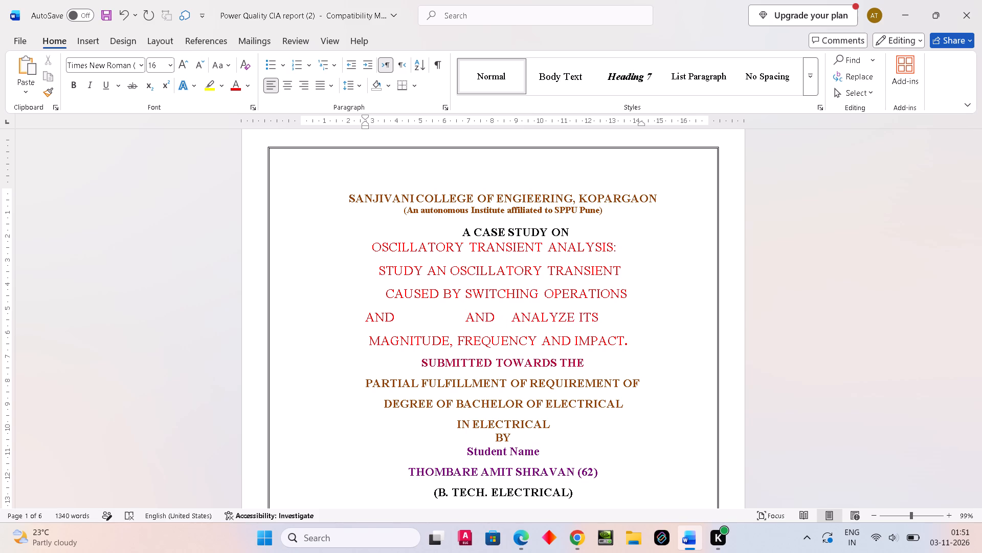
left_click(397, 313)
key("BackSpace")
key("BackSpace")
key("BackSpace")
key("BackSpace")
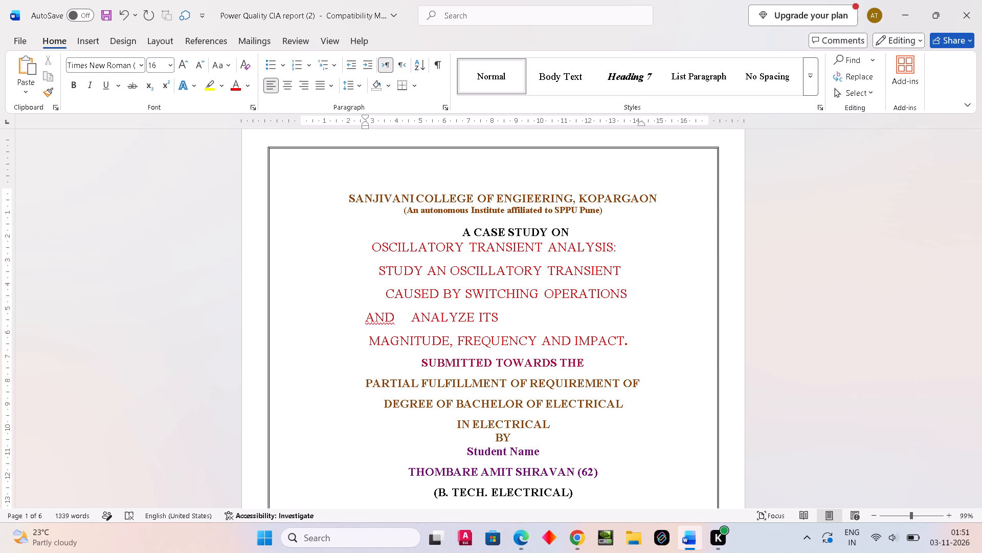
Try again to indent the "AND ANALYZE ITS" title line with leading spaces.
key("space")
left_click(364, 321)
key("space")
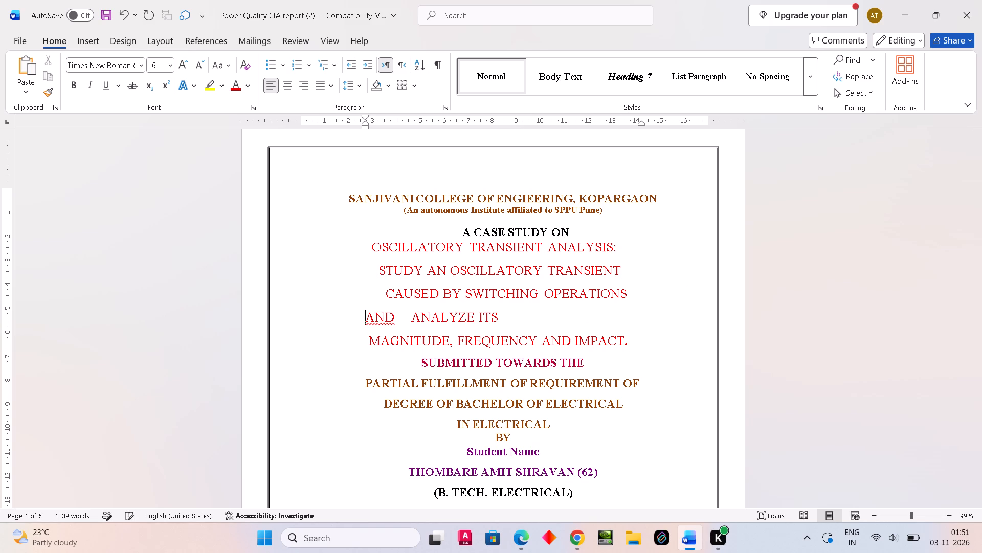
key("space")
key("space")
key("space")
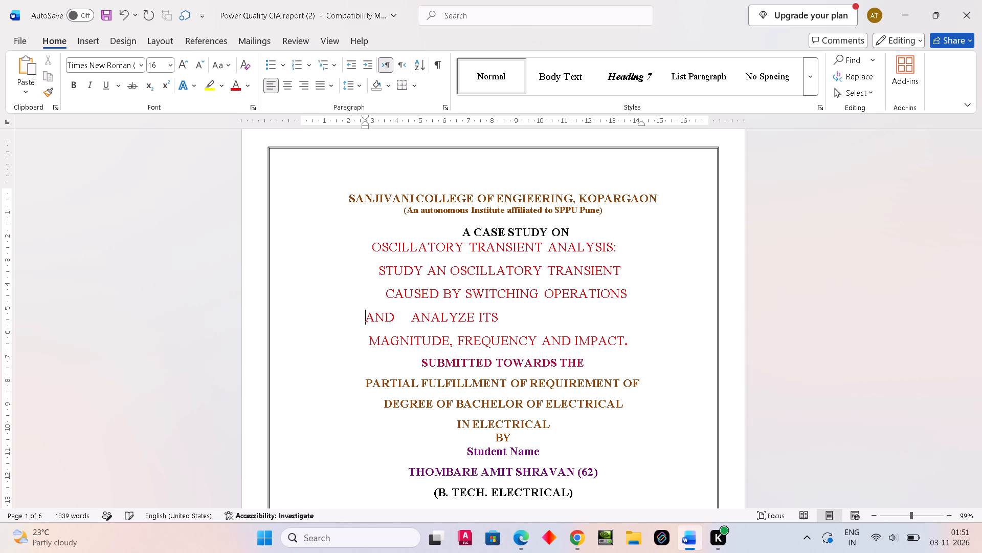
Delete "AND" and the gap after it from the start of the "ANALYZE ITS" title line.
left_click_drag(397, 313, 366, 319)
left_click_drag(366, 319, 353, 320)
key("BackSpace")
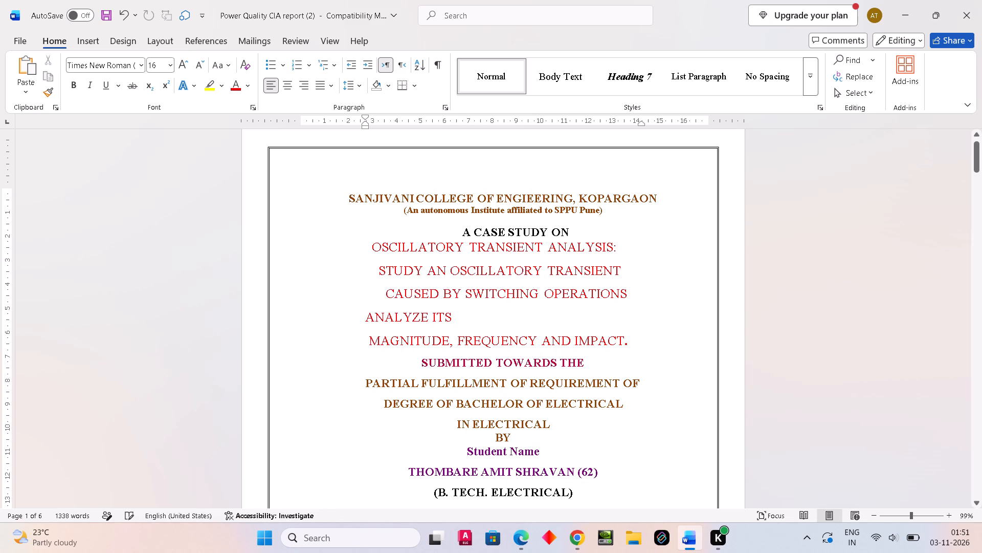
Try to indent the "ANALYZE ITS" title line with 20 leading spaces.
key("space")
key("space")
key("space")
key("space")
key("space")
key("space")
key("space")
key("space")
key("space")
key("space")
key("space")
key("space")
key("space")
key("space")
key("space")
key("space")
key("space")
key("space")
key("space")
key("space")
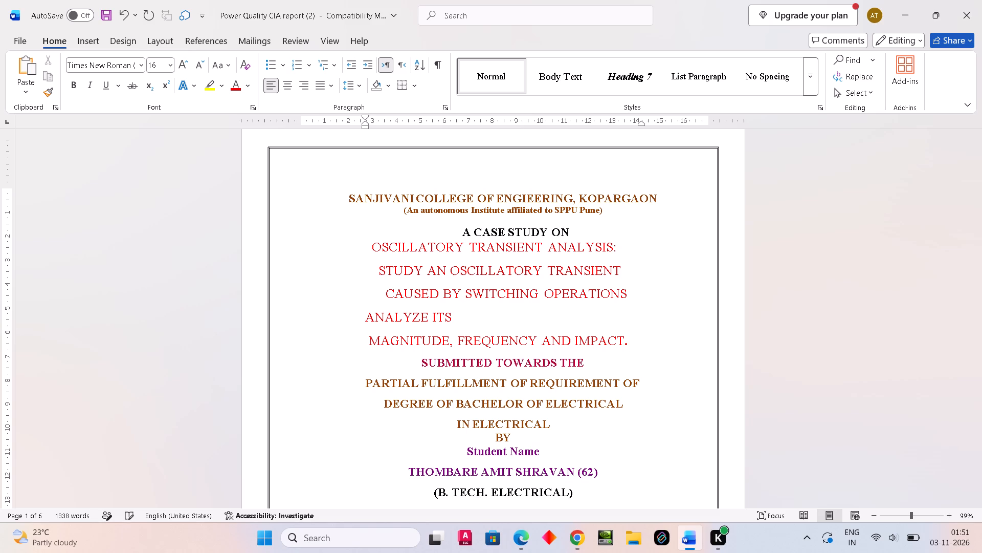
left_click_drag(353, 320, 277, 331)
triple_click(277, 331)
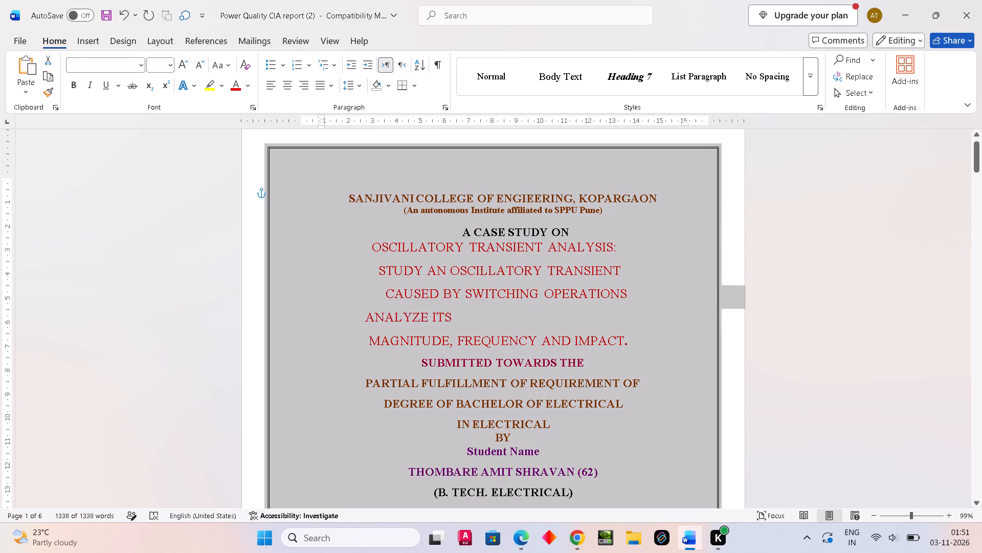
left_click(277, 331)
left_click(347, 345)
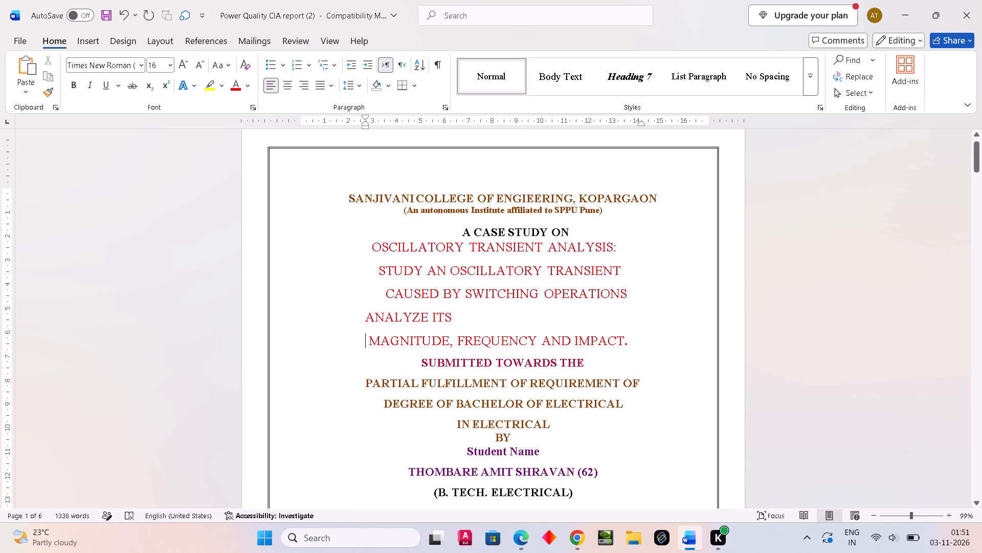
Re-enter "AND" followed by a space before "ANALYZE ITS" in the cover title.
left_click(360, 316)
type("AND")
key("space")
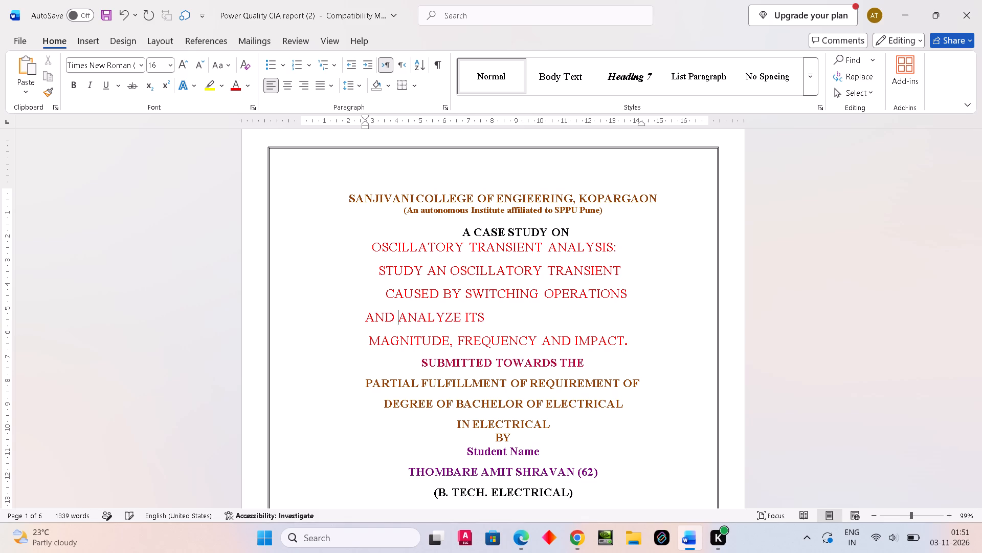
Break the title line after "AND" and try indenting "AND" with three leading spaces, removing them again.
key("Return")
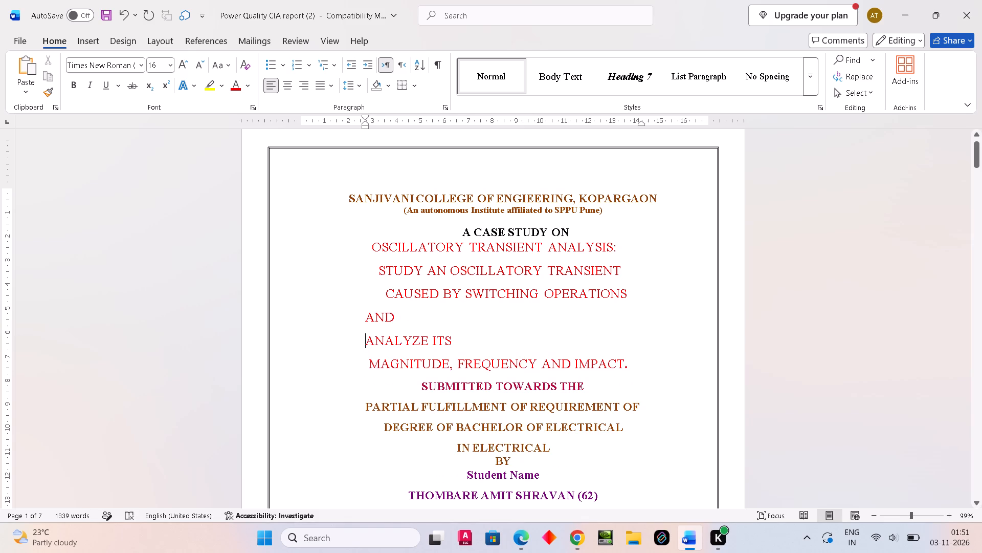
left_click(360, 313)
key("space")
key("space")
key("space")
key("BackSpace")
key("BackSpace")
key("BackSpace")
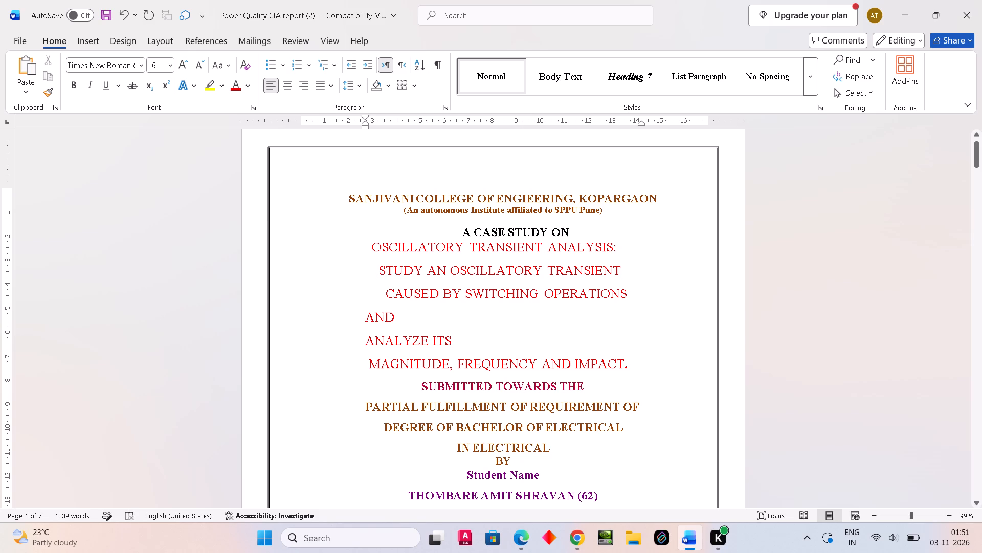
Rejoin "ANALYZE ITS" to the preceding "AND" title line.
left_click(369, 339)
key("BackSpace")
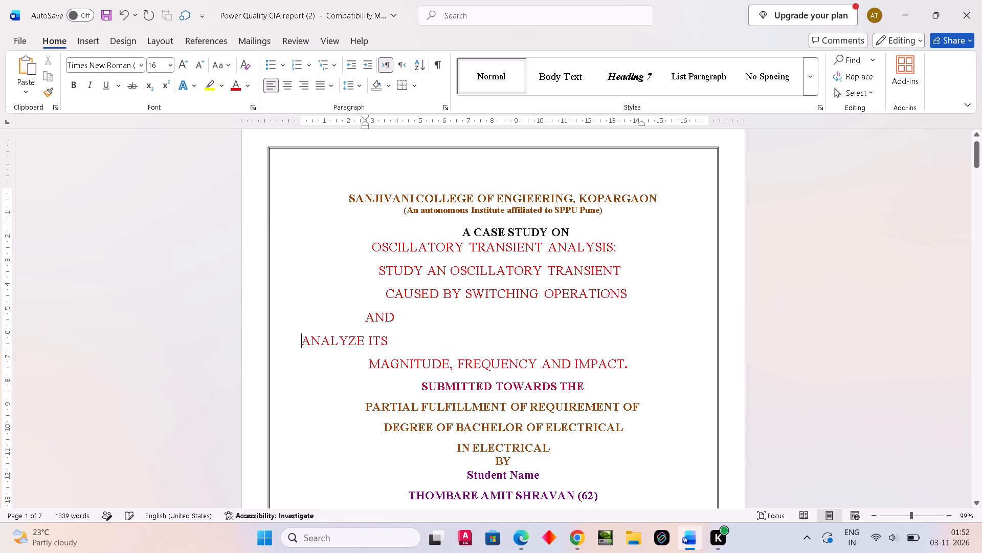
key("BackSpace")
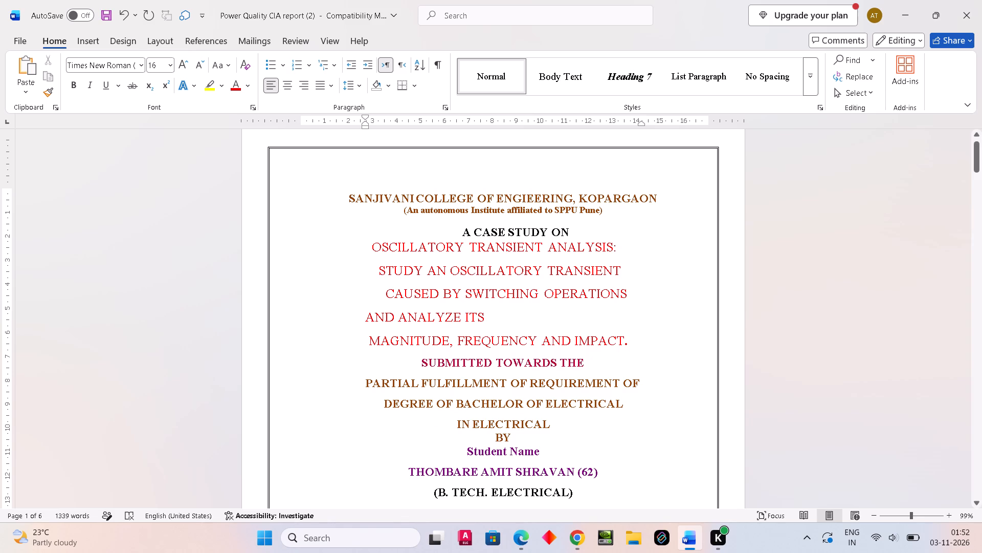
Copy the word "MAGNITUDE" from the last title line to the end of "AND ANALYZE ITS".
left_click_drag(451, 343, 367, 348)
key("ctrl+c")
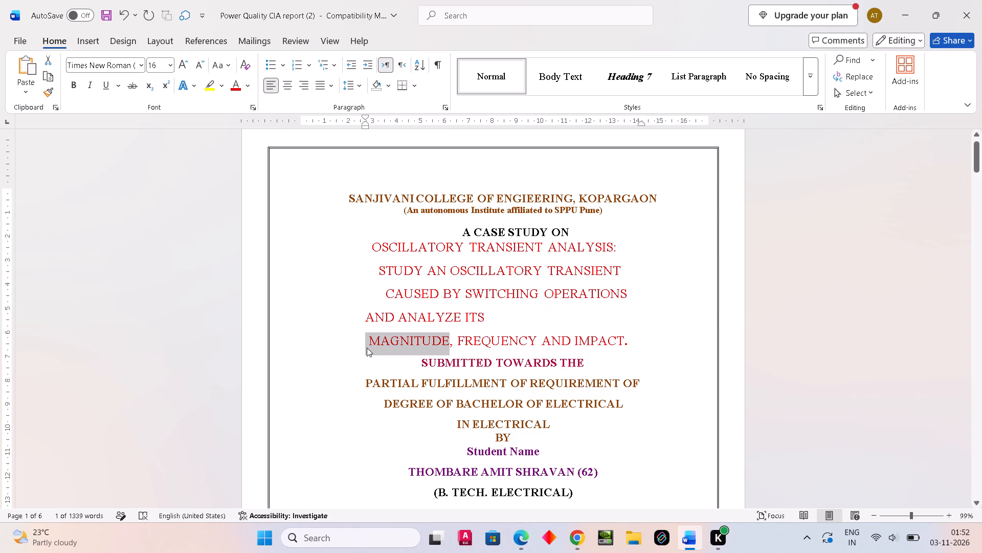
left_click(498, 312)
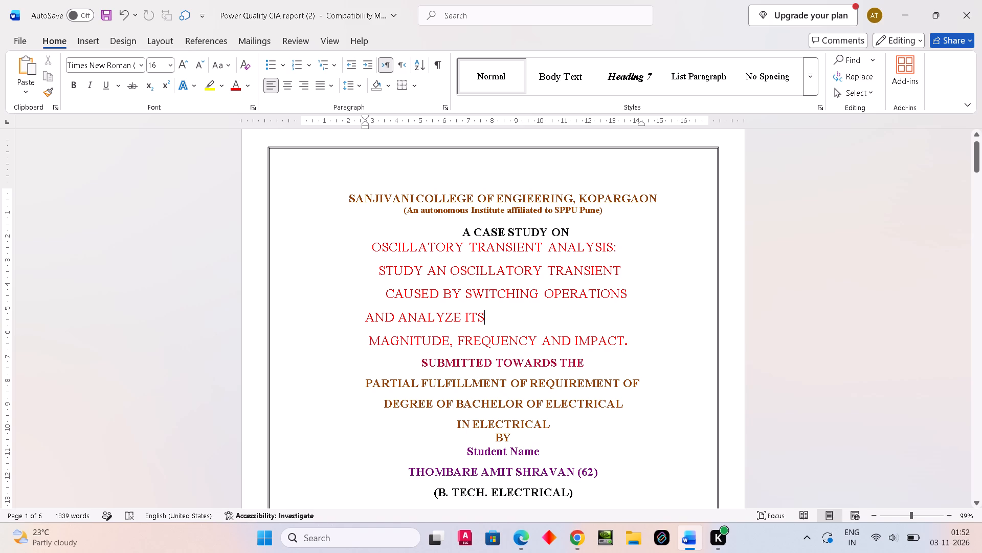
key("ctrl+v")
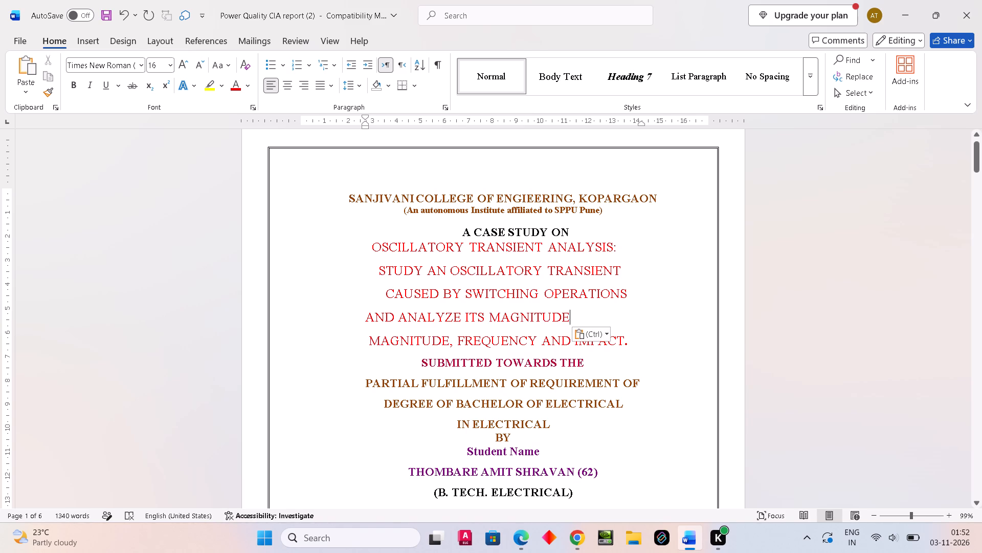
Delete the duplicate "MAGNITUDE," before "FREQUENCY AND IMPACT." in the last title line.
left_click(457, 345)
key("BackSpace")
key("BackSpace")
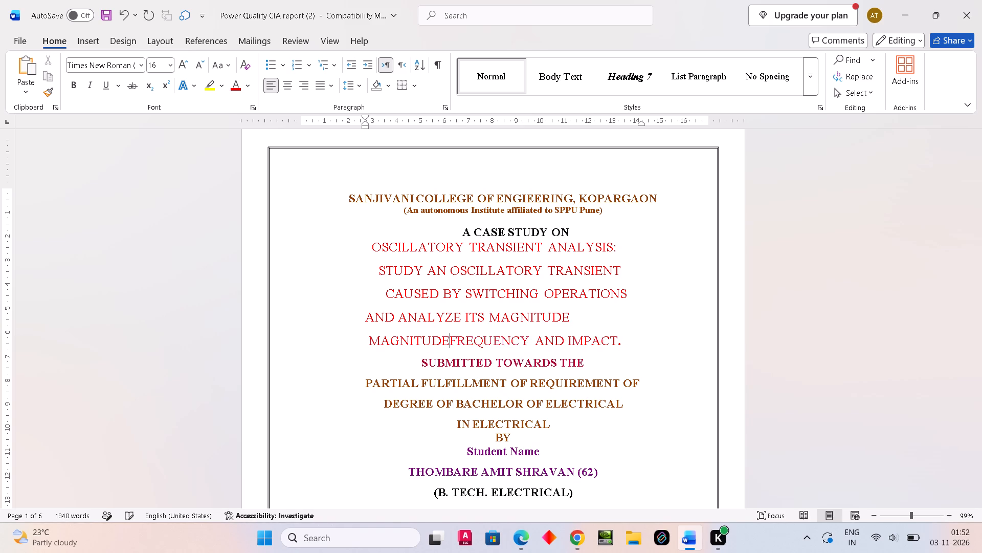
key("BackSpace")
key("BackSpace")
key("BackSpace")
key("BackSpace")
key("BackSpace")
key("BackSpace")
key("BackSpace")
key("BackSpace")
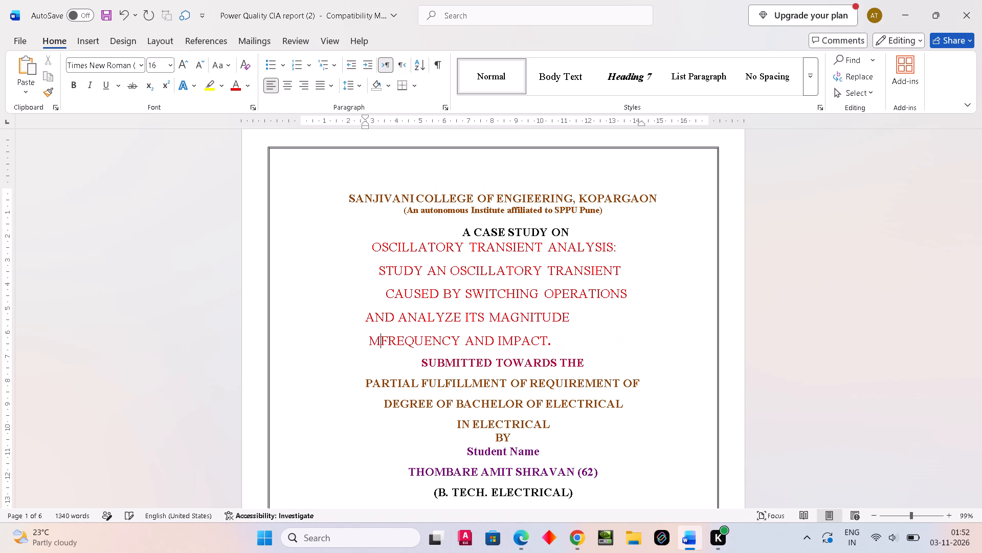
key("BackSpace")
Insert 16 spaces before "FREQUENCY AND IMPACT." to centre the last title line on the cover.
key("space")
key("space")
key("space")
key("space")
key("space")
key("space")
key("space")
key("space")
key("space")
key("space")
key("space")
key("space")
key("space")
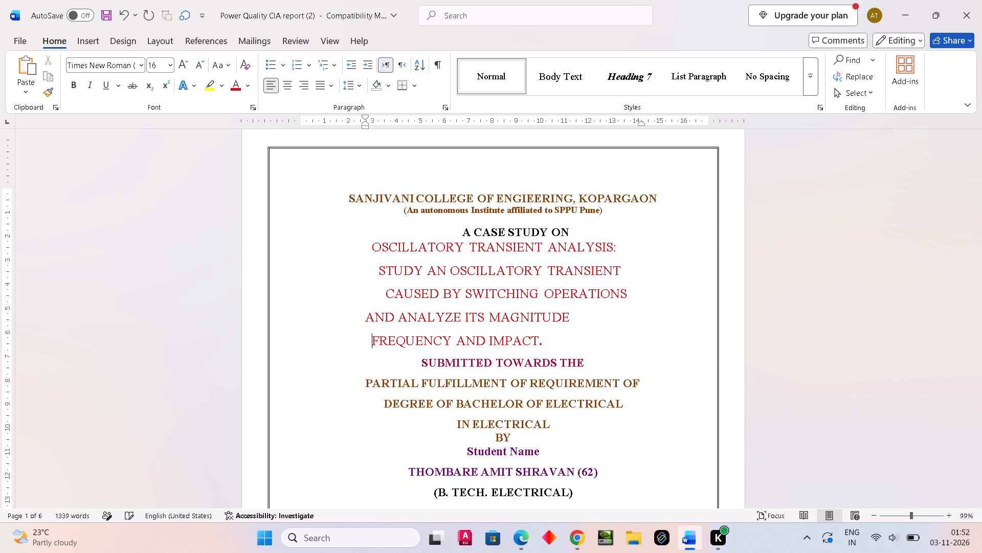
key("space")
key("space")
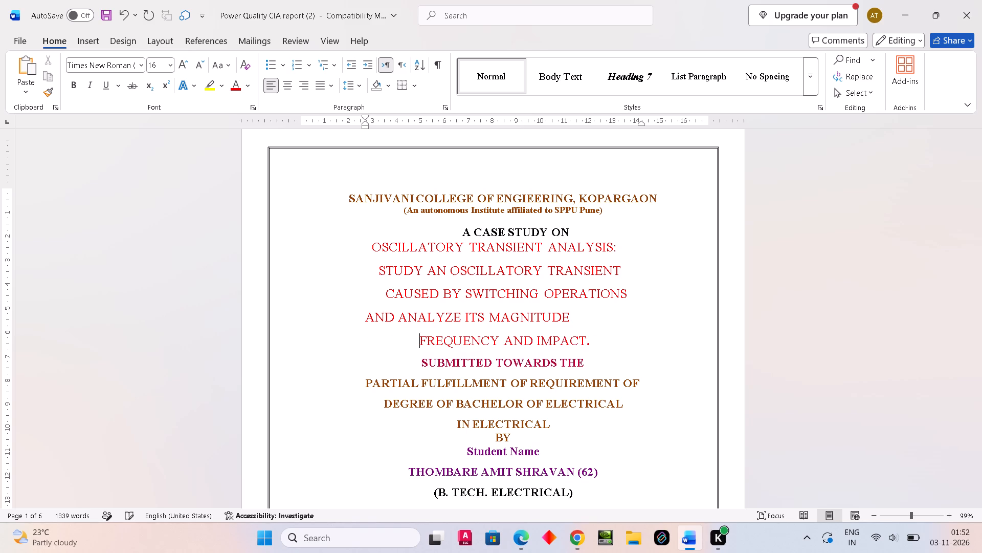
key("space")
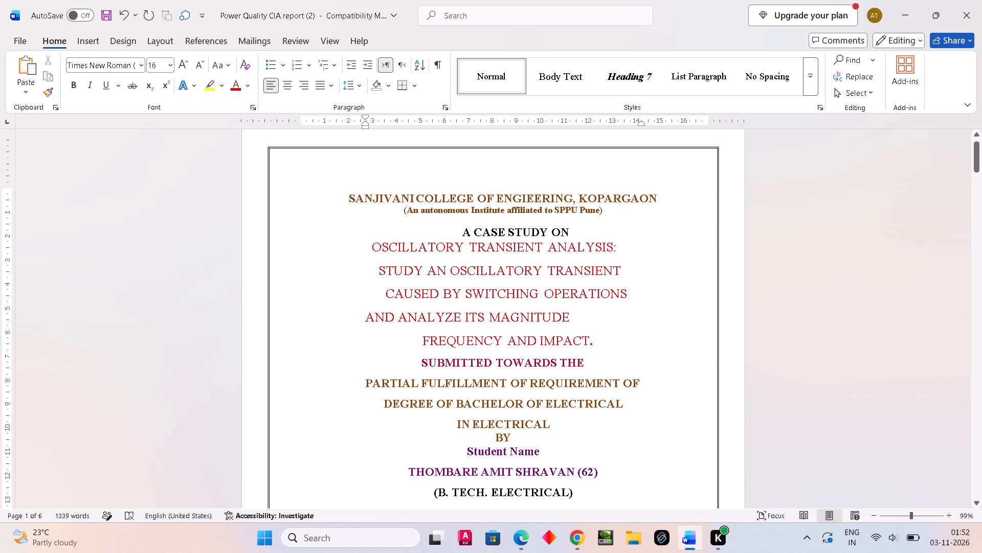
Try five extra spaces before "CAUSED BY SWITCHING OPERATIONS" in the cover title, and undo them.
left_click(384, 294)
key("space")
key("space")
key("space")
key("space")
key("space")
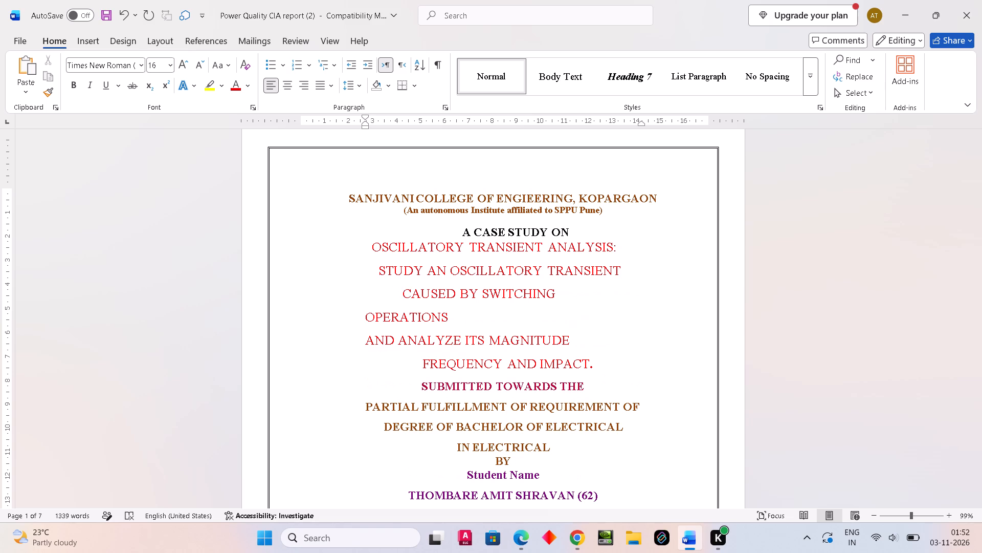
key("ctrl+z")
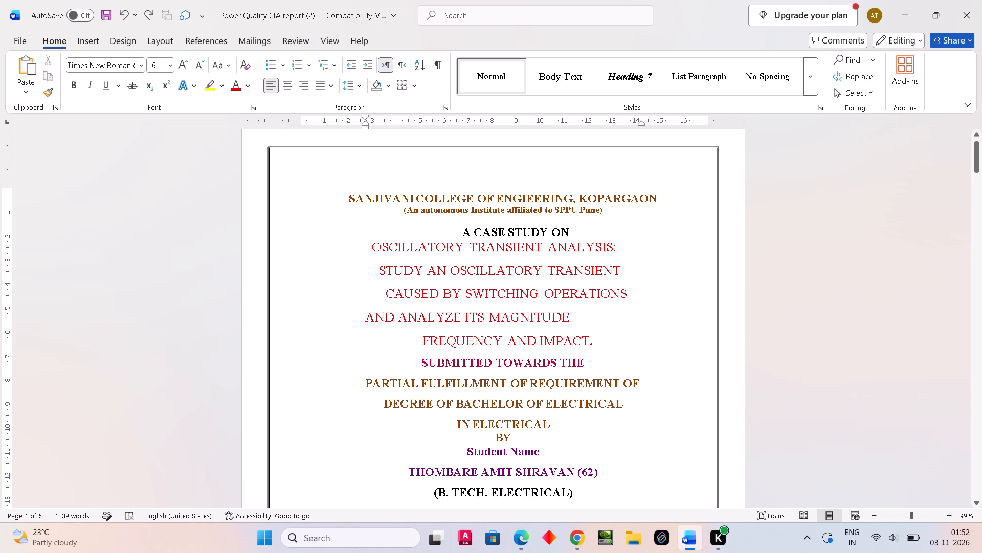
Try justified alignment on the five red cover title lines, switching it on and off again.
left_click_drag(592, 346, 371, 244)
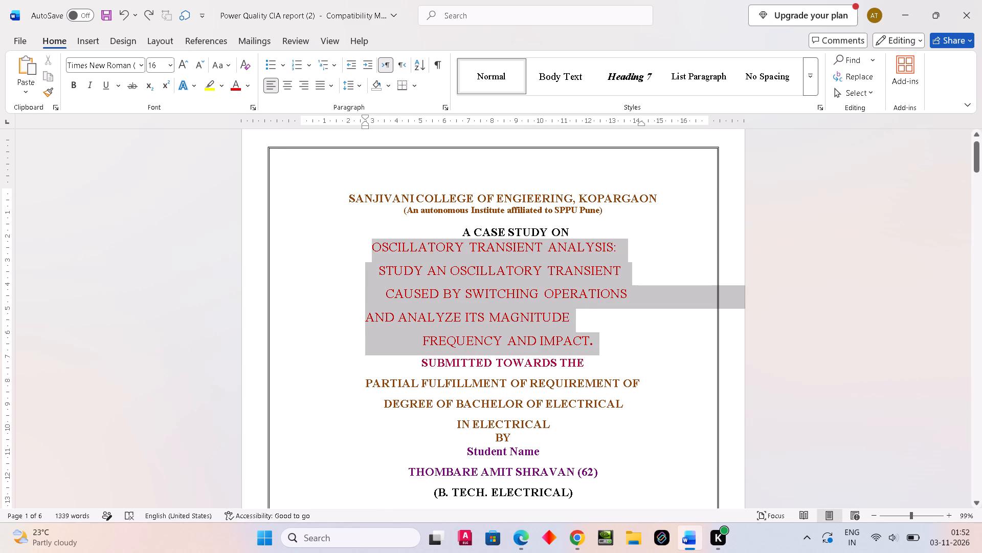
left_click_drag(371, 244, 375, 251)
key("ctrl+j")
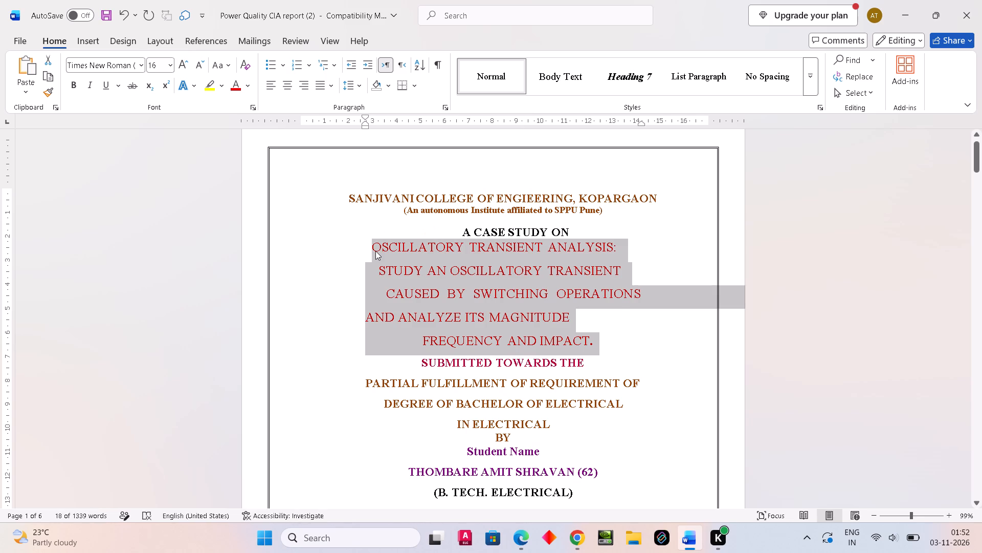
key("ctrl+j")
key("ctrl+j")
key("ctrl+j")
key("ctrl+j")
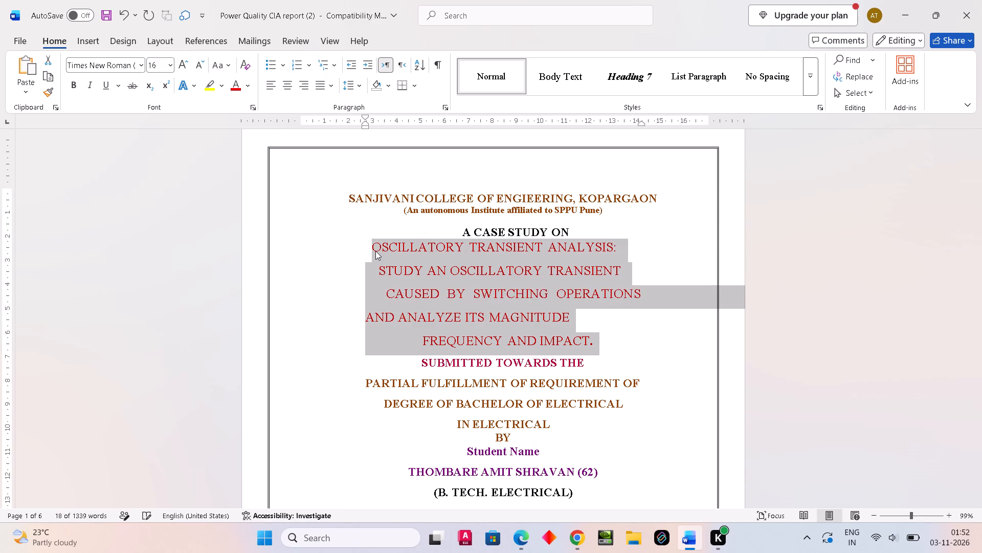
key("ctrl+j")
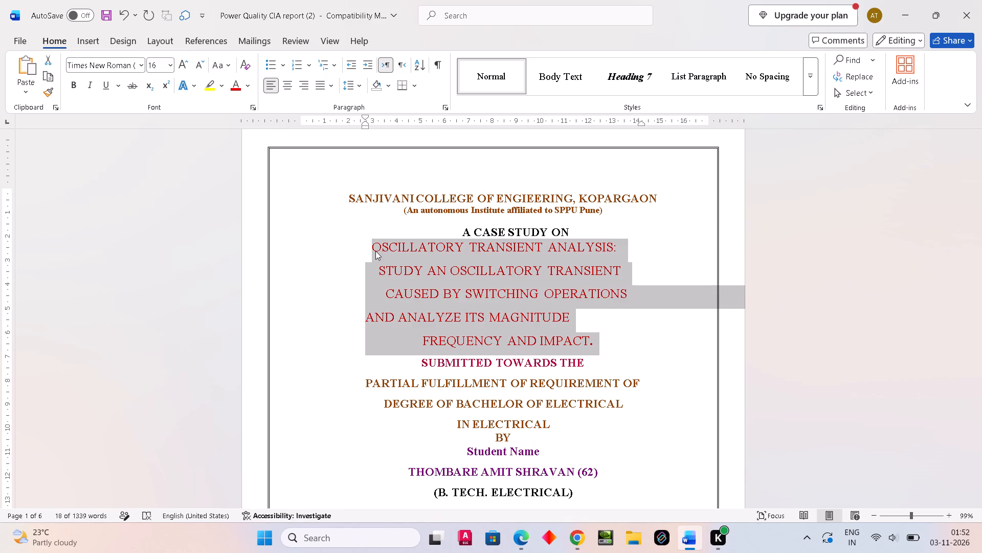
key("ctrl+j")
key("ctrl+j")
Centre-align the title line "AND ANALYZE ITS MAGNITUDE".
left_click_drag(373, 309, 369, 315)
left_click(369, 315)
left_click_drag(369, 315, 568, 318)
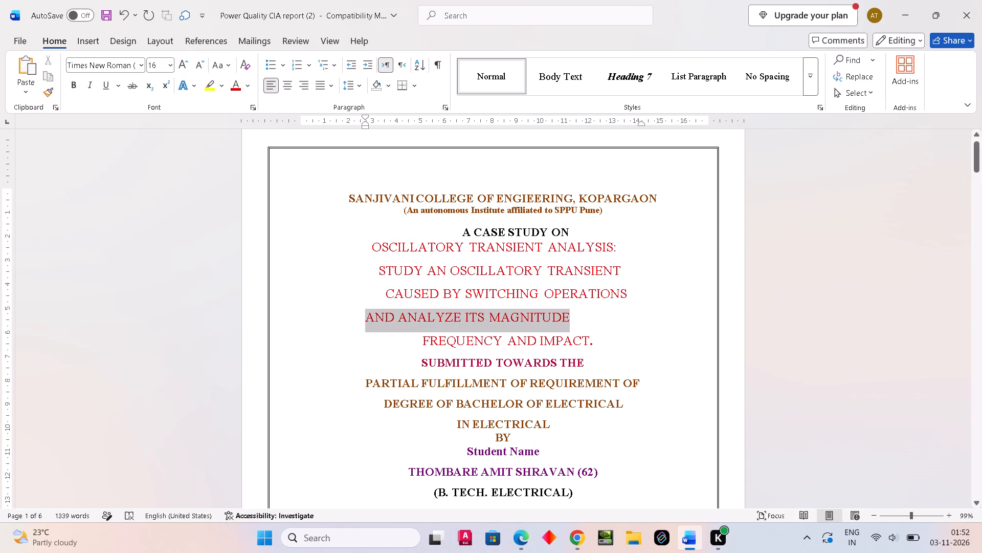
left_click_drag(568, 318, 568, 318)
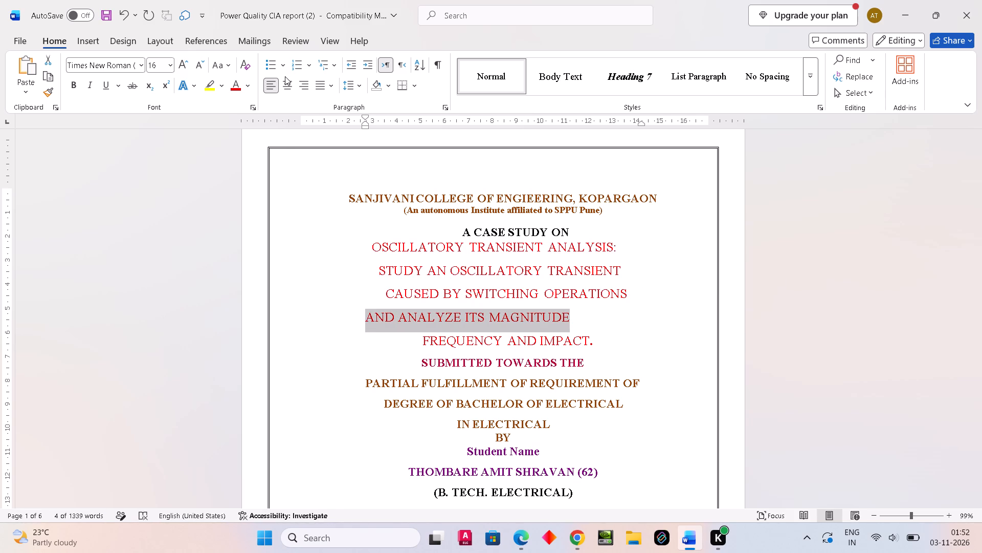
left_click(285, 76)
left_click(288, 83)
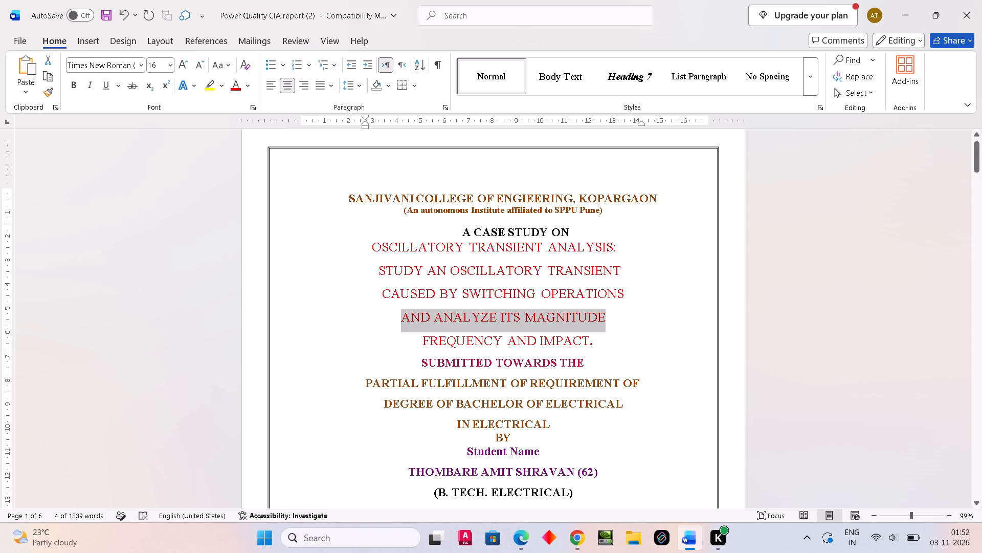
Insert two spaces before "OSCILLATORY TRANSIENT ANALYSIS:" in the first title line.
left_click(382, 293)
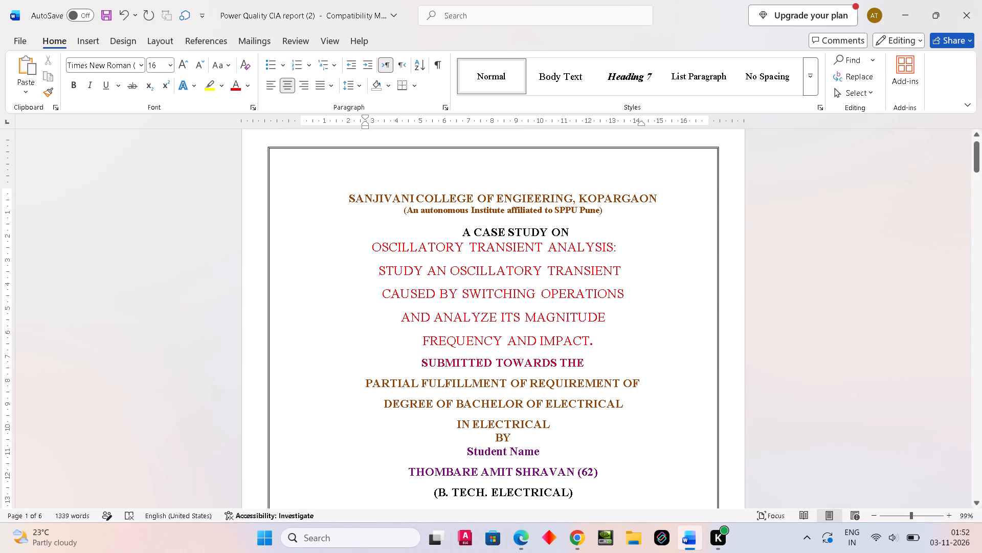
left_click(372, 248)
key("space")
key("space")
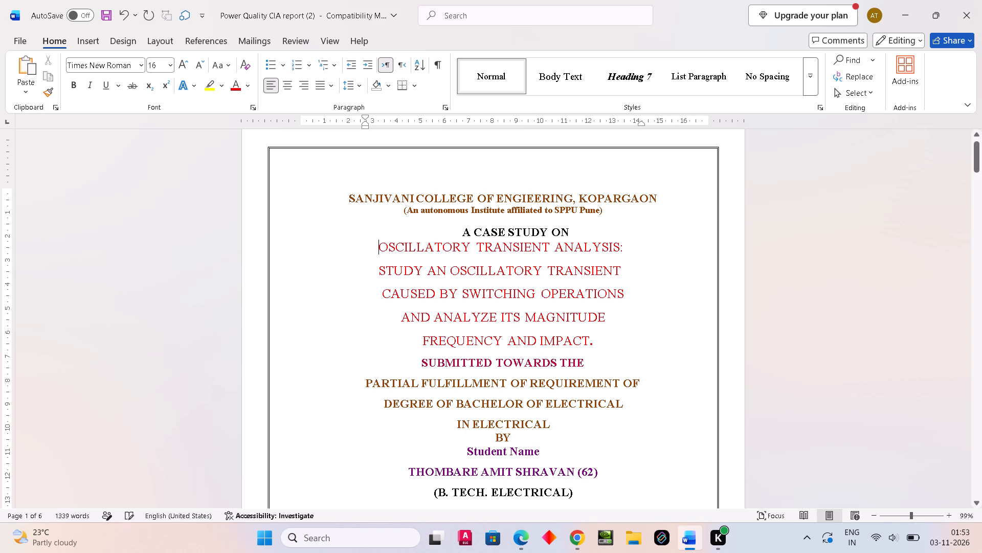
left_click(375, 272)
key("space")
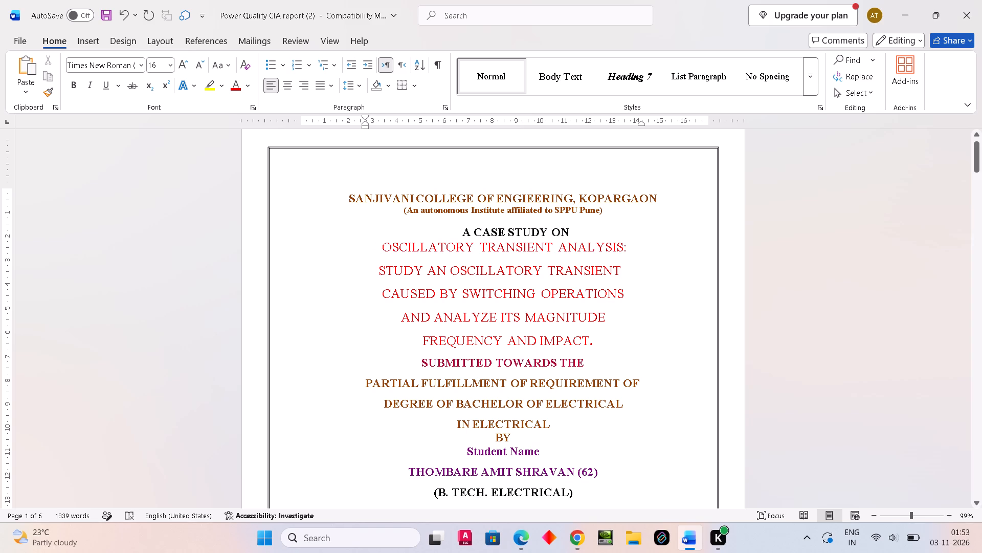
left_click(378, 248)
key("BackSpace")
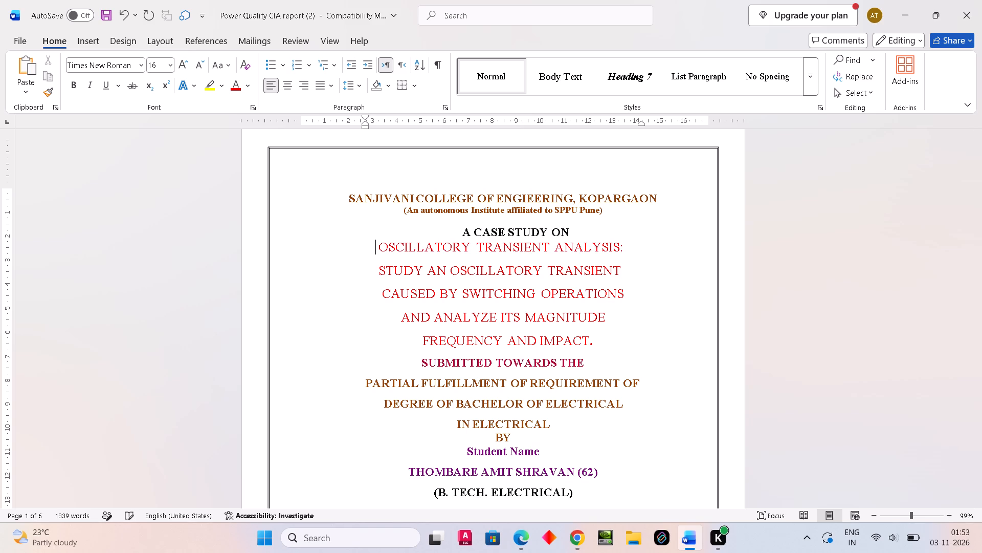
Insert two spaces before "STUDY AN OSCILLATORY TRANSIENT" in the second title line.
left_click(377, 263)
left_click(377, 263)
key("space")
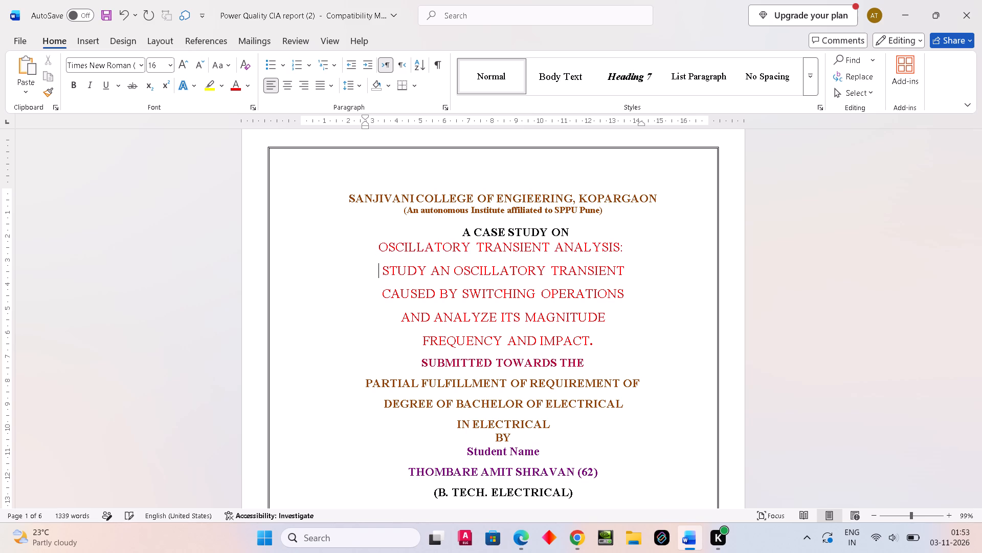
key("space")
Insert five spaces before "CAUSED BY SWITCHING OPERATIONS" in the third title line.
left_click(380, 296)
key("space")
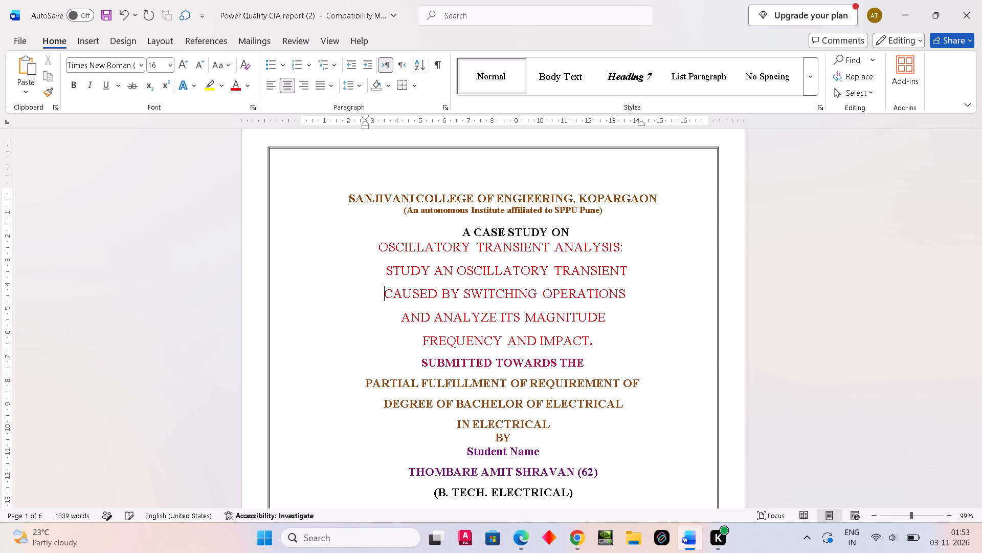
key("space")
key("space")
key("space")
key("space")
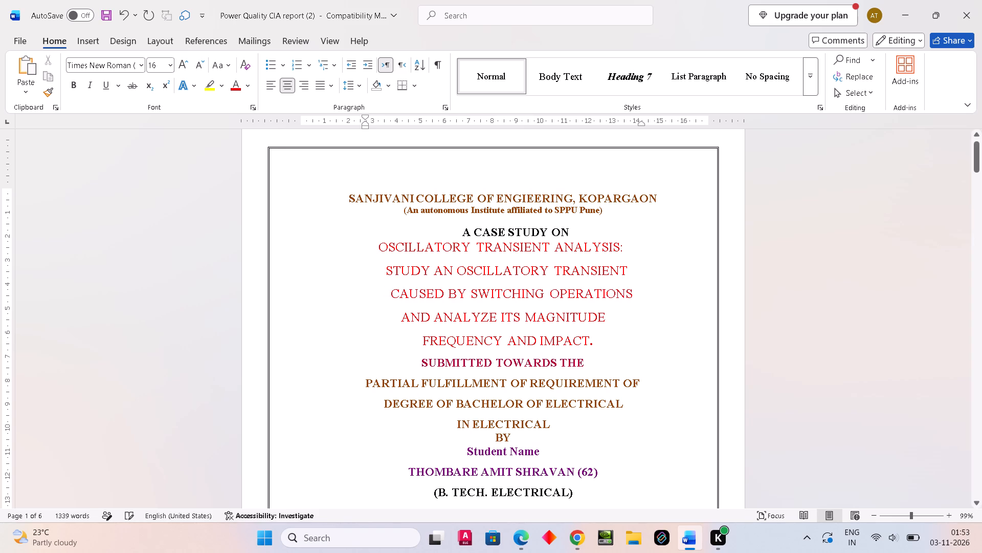
Insert two spaces before "AND ANALYZE ITS MAGNITUDE" in the fourth title line.
left_click(399, 315)
key("space")
key("space")
Insert three more spaces before "CAUSED BY SWITCHING OPERATIONS".
left_click(388, 296)
key("space")
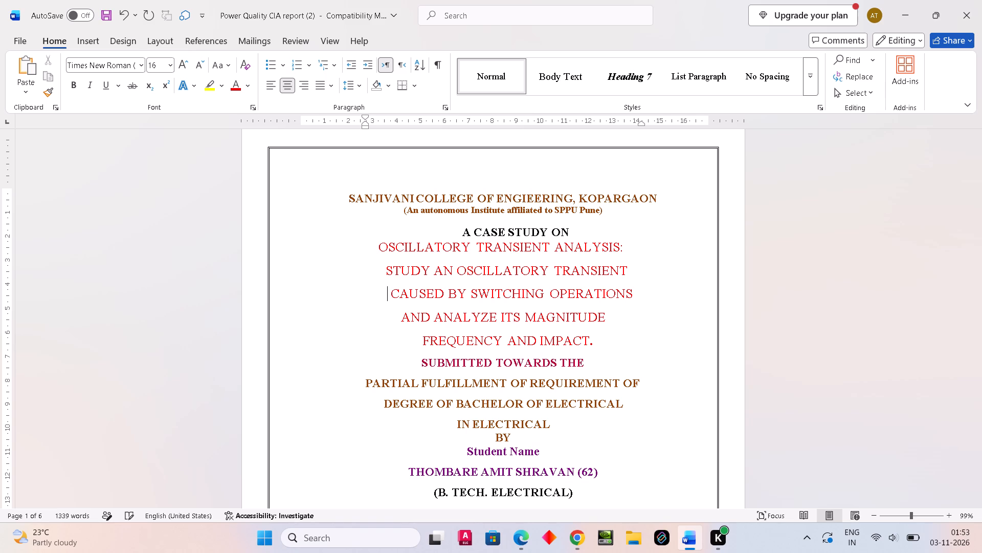
key("space")
key("space")
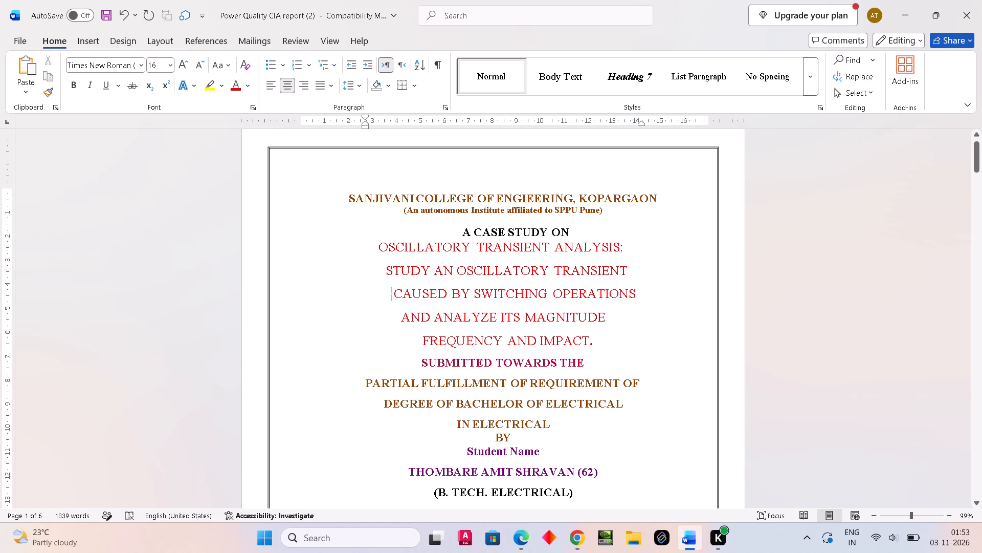
Indent "STUDY AN OSCILLATORY TRANSIENT" one space further, trying and removing one extra space before "OSCILLATORY TRANSIENT ANALYSIS:".
left_click(385, 276)
key("space")
key("space")
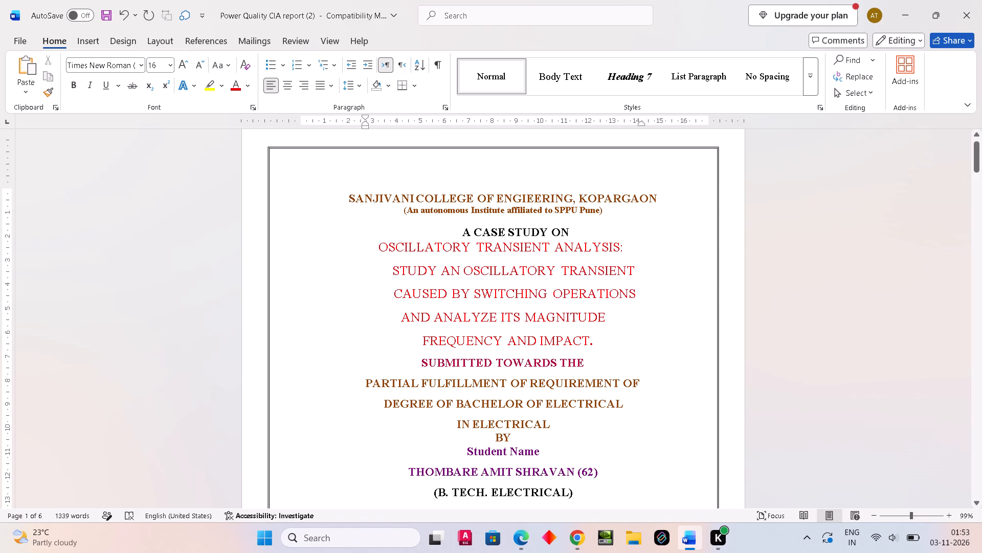
left_click(371, 247)
key("space")
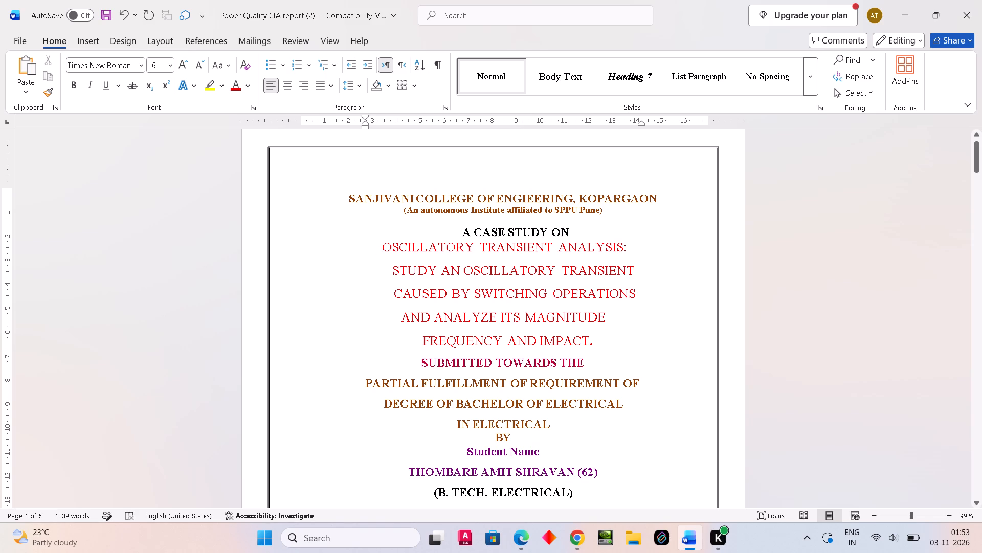
left_click(388, 279)
key("BackSpace")
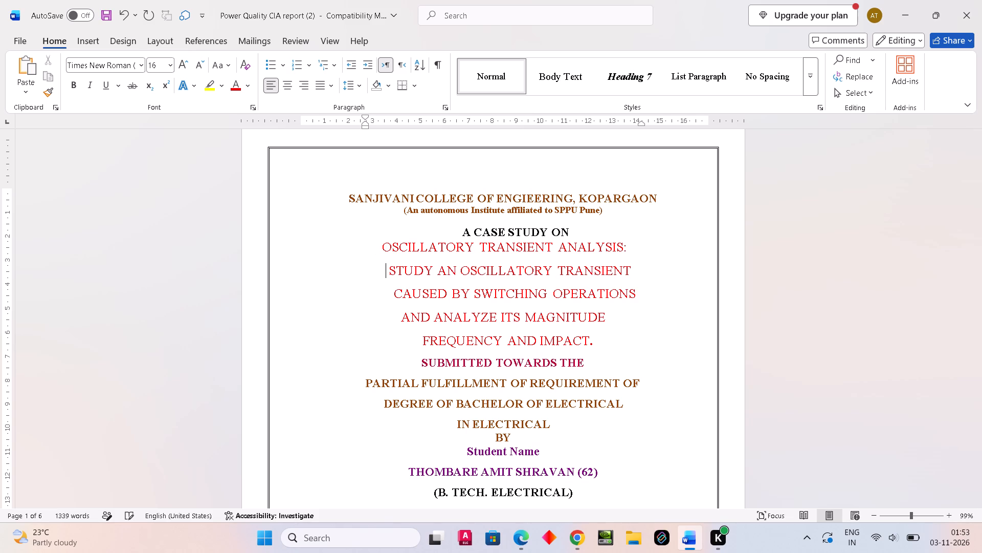
left_click(377, 239)
key("space")
key("BackSpace")
key("BackSpace")
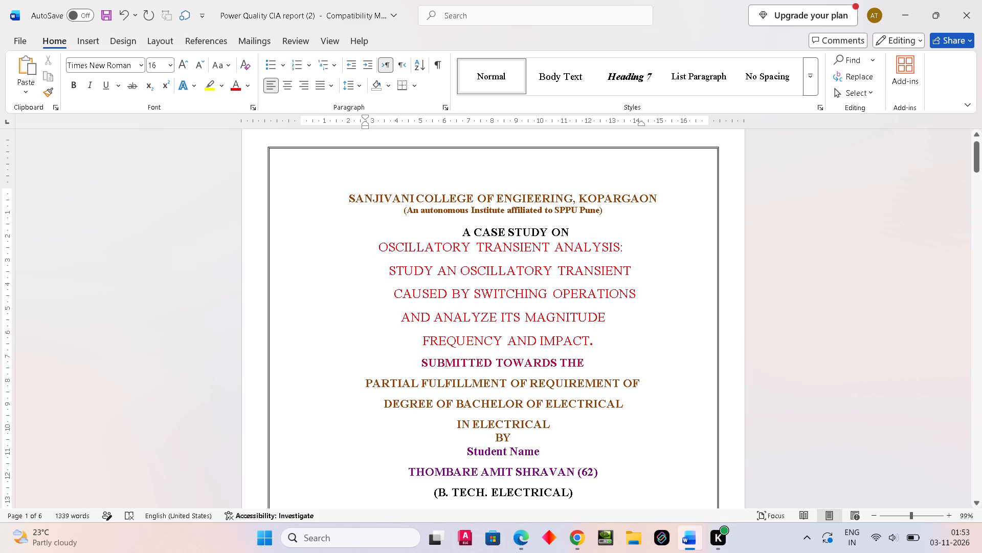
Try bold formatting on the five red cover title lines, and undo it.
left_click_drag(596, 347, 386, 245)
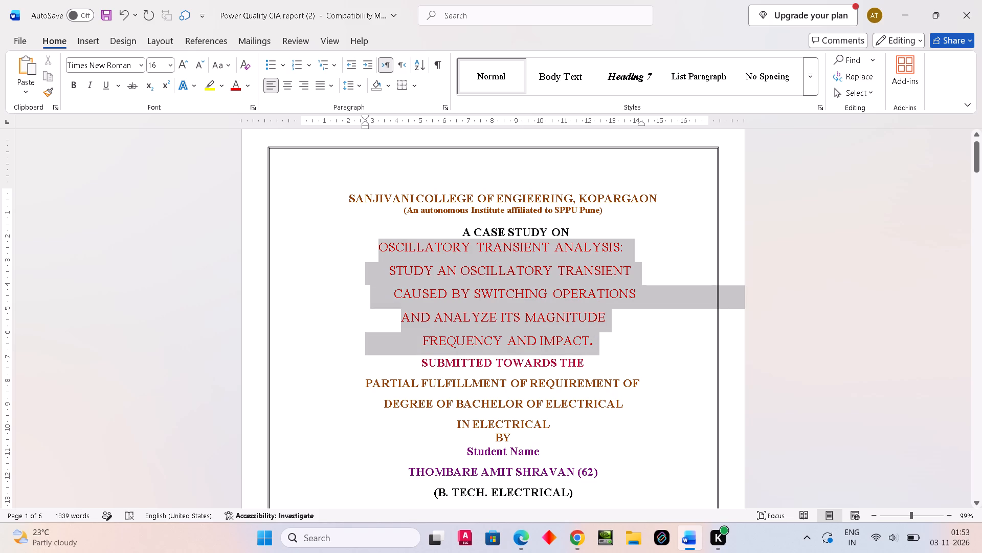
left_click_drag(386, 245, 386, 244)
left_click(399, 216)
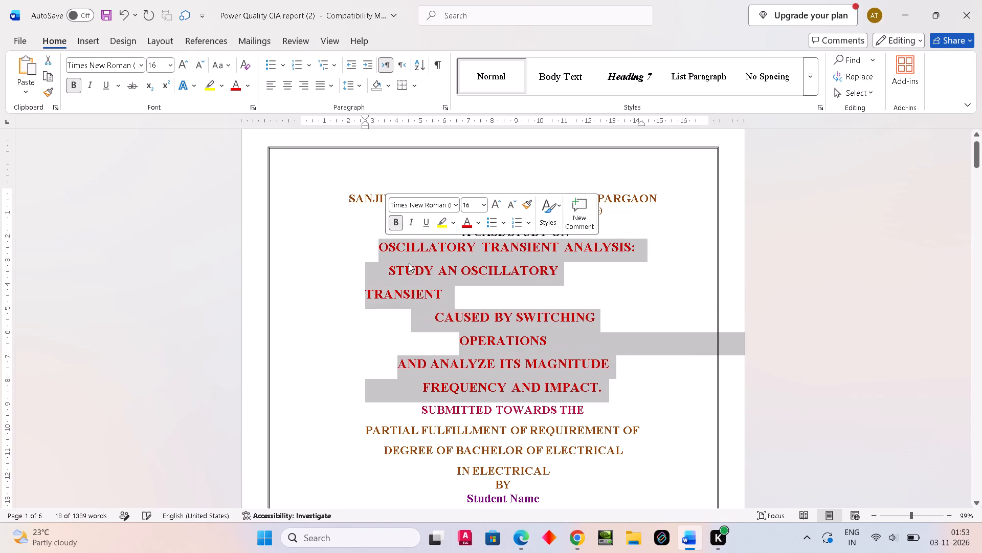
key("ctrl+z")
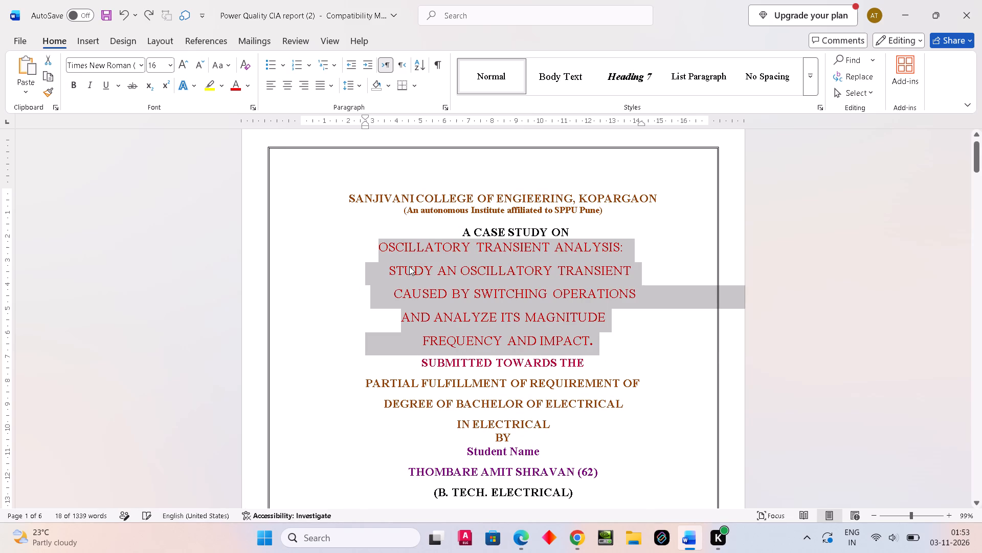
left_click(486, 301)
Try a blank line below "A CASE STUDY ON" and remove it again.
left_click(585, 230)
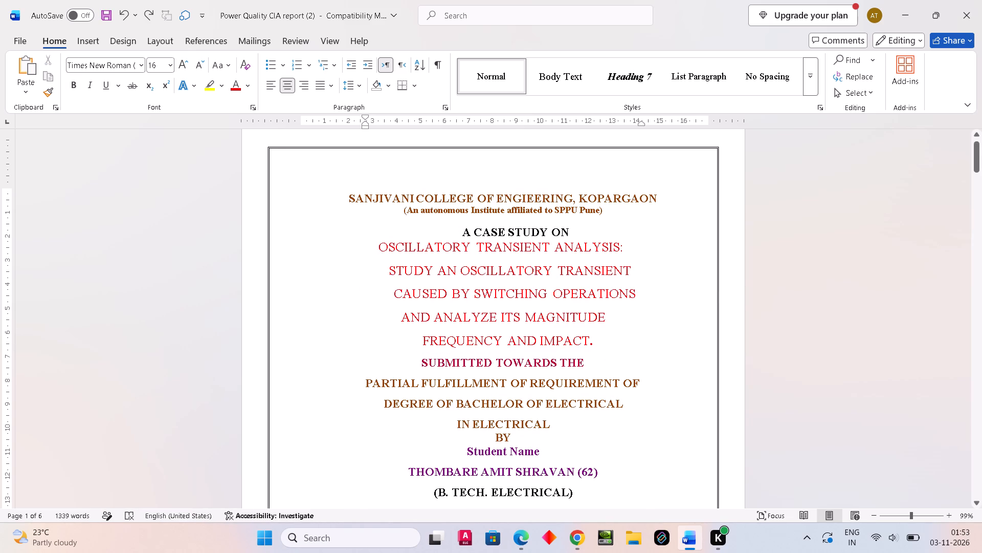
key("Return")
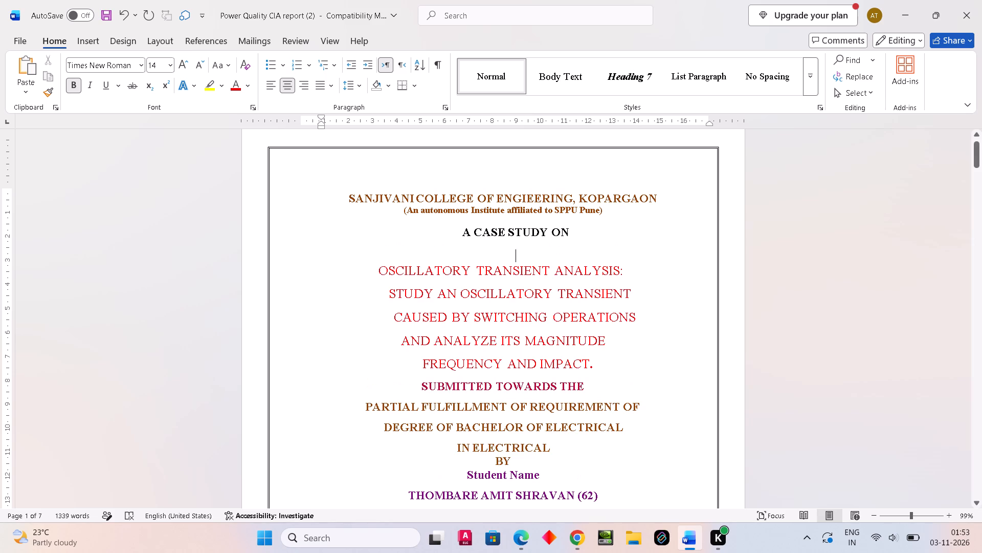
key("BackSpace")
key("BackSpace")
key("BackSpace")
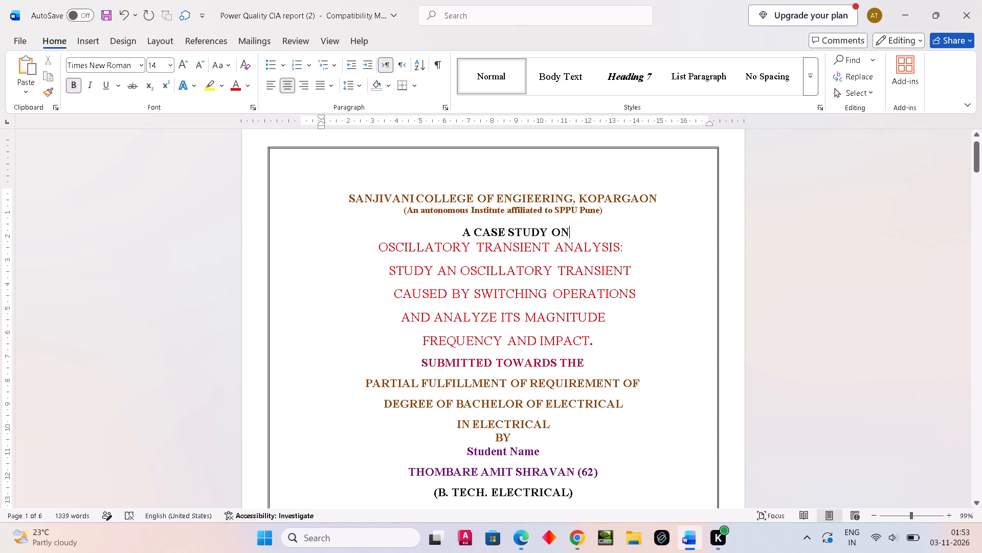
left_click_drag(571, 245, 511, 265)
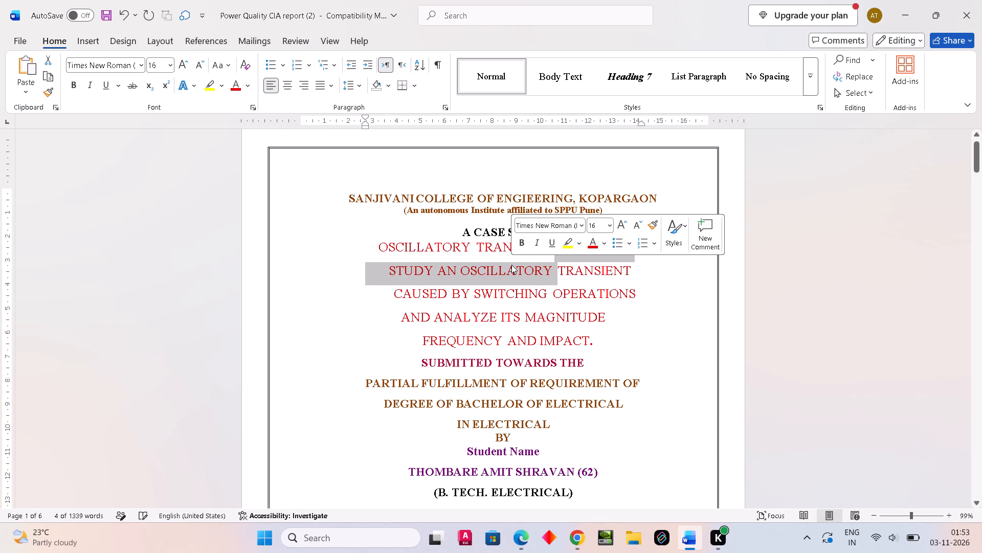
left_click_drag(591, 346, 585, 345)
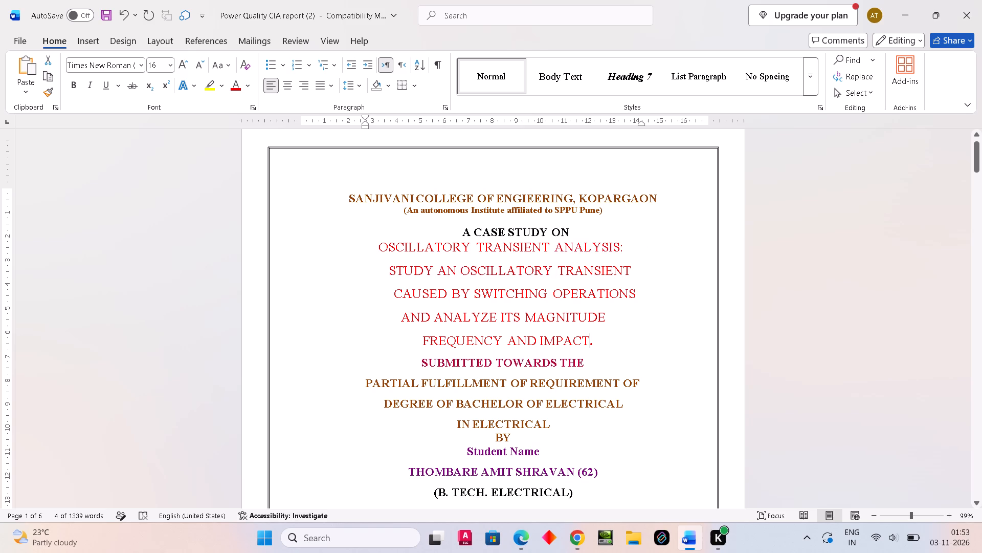
Reduce the font size of the five red cover title lines to 14.
left_click_drag(585, 345, 398, 251)
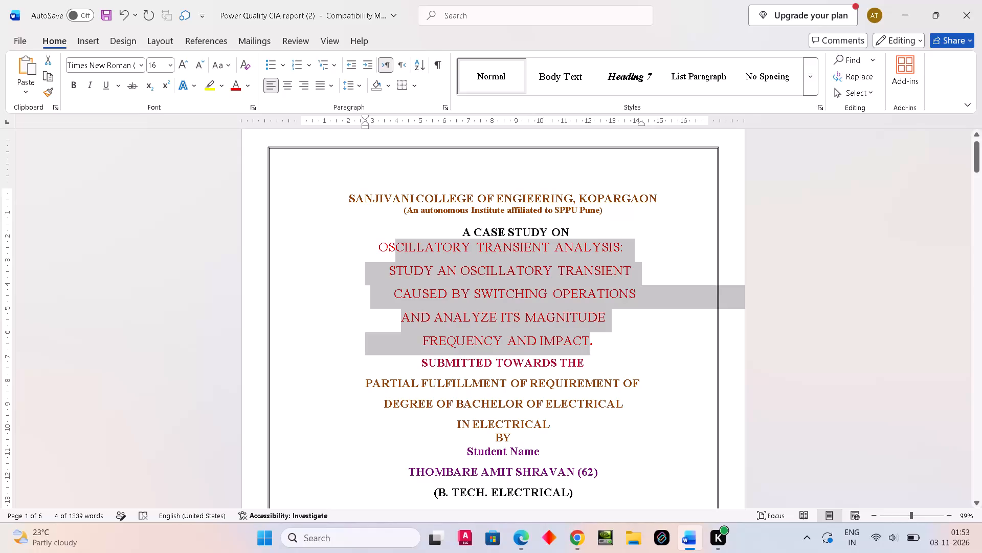
left_click_drag(398, 251, 381, 252)
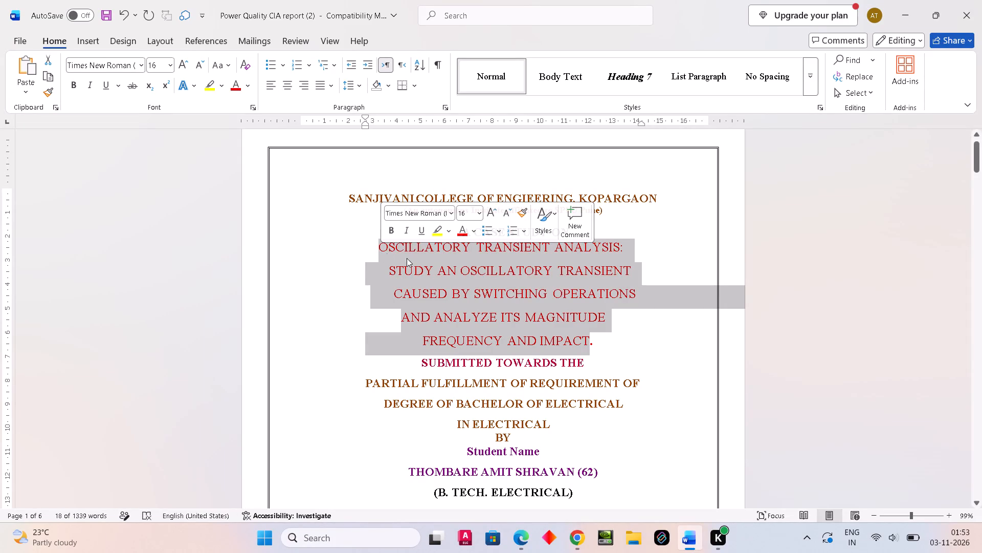
left_click(501, 206)
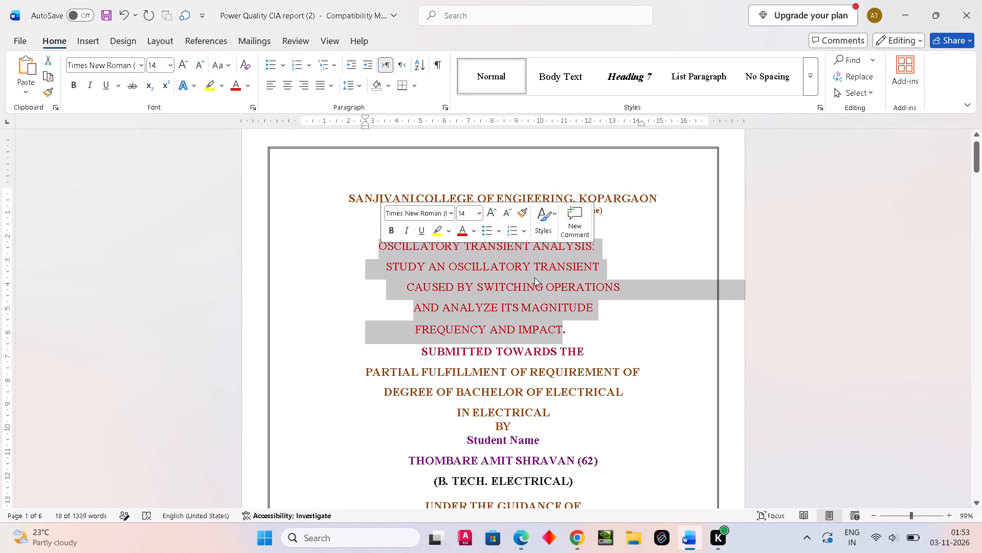
left_click(527, 385)
left_click_drag(521, 376, 475, 372)
left_click(475, 372)
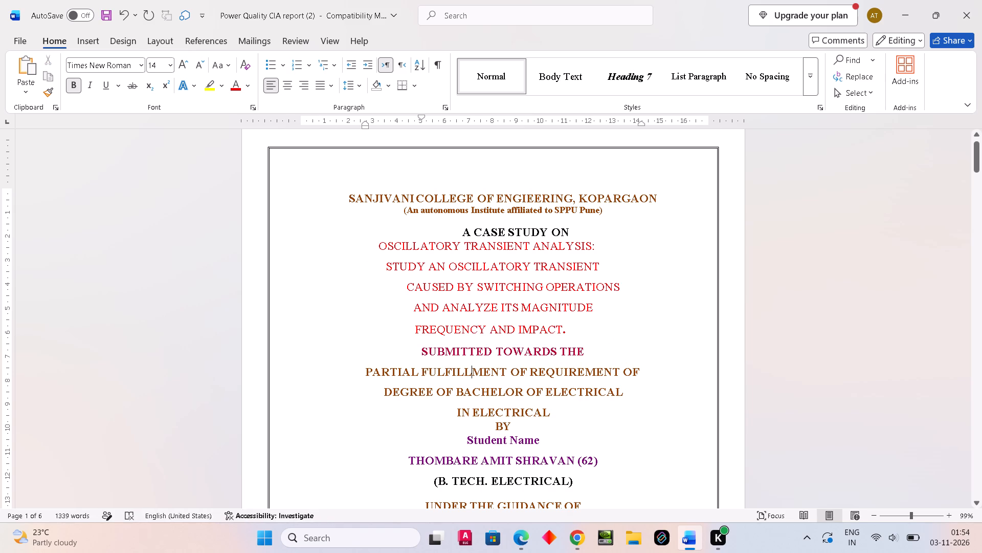
Increase the font size of "A CASE STUDY ON" to 16.
left_click(576, 229)
left_click_drag(460, 235, 579, 225)
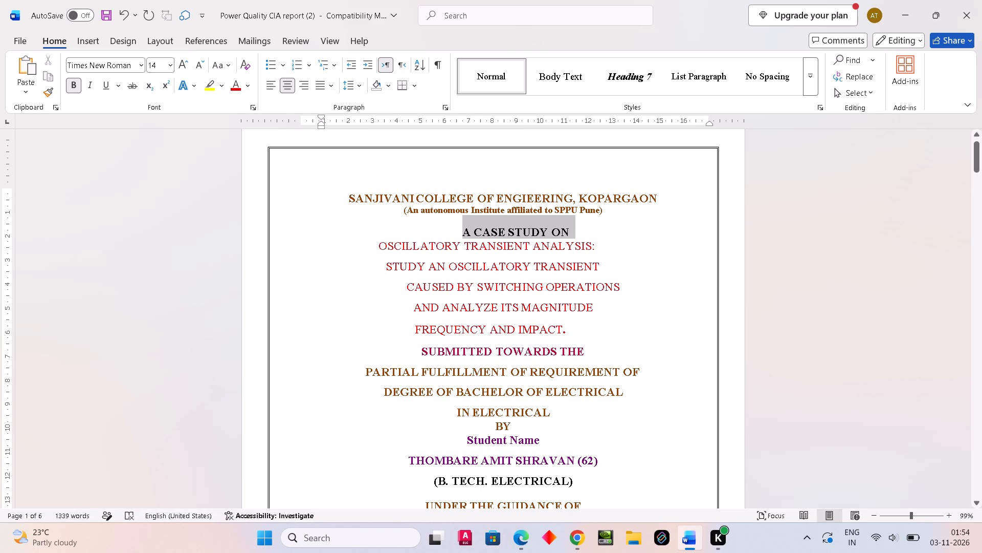
left_click_drag(579, 225, 579, 225)
left_click(689, 178)
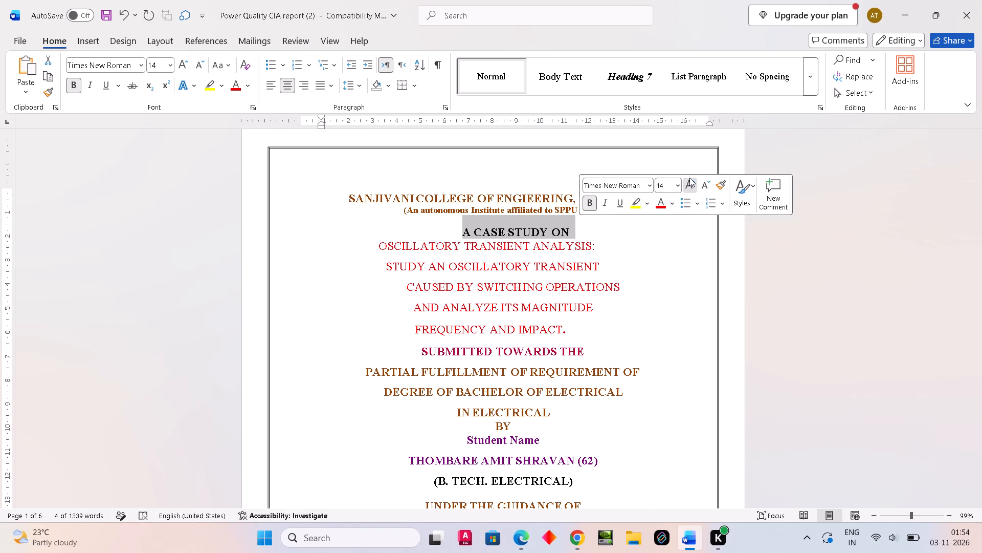
left_click(571, 231)
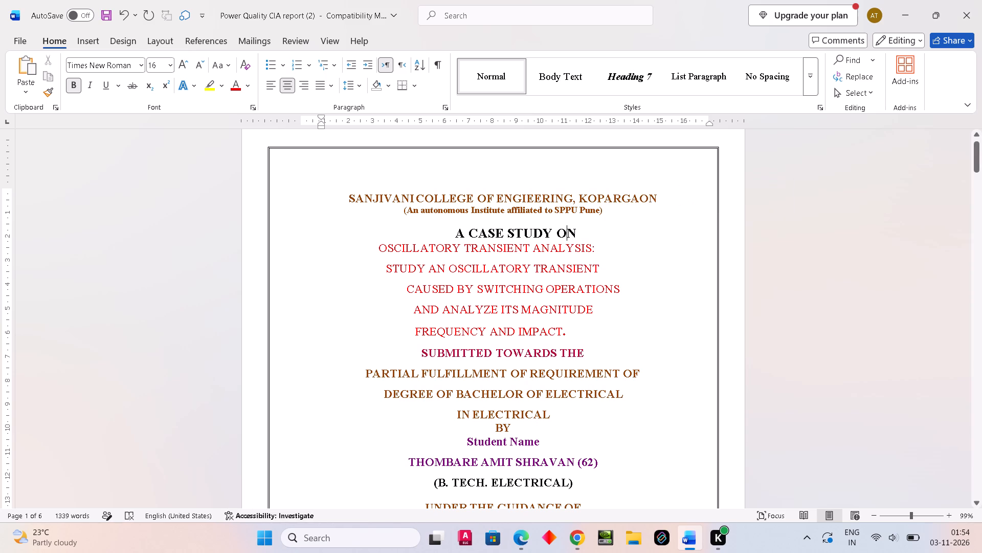
Replace the centre alignment of "A CASE STUDY ON" with left alignment and indent it with 22 spaces.
left_click(452, 235)
key("BackSpace")
key("space")
key("space")
key("space")
key("space")
key("space")
key("space")
key("space")
key("space")
key("space")
key("space")
key("space")
key("space")
key("space")
key("space")
key("space")
key("space")
key("space")
key("space")
key("space")
key("space")
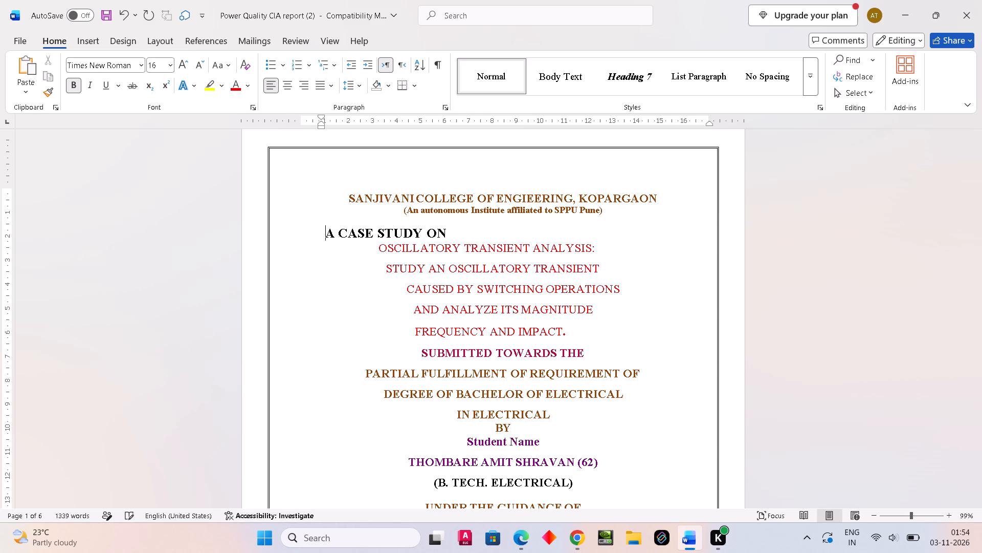
key("space")
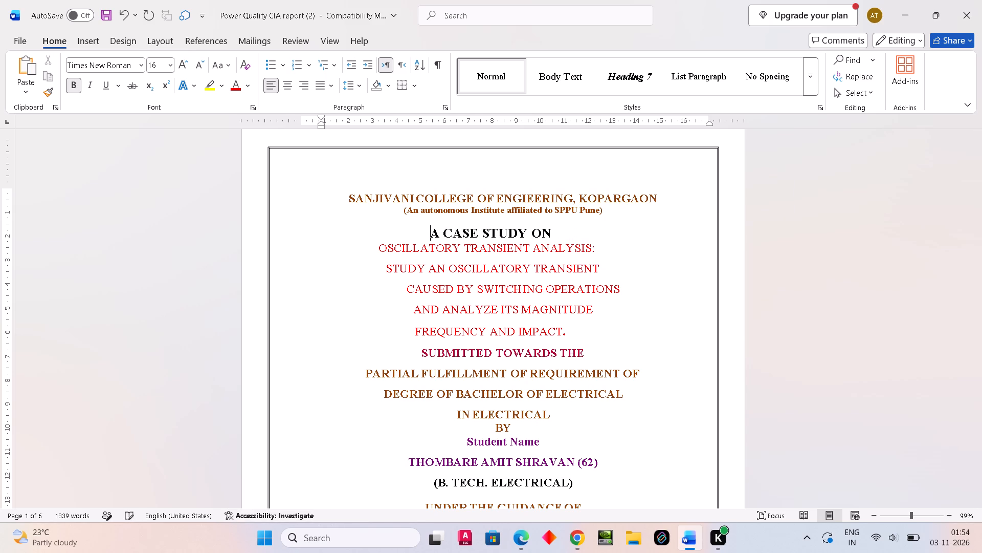
key("space")
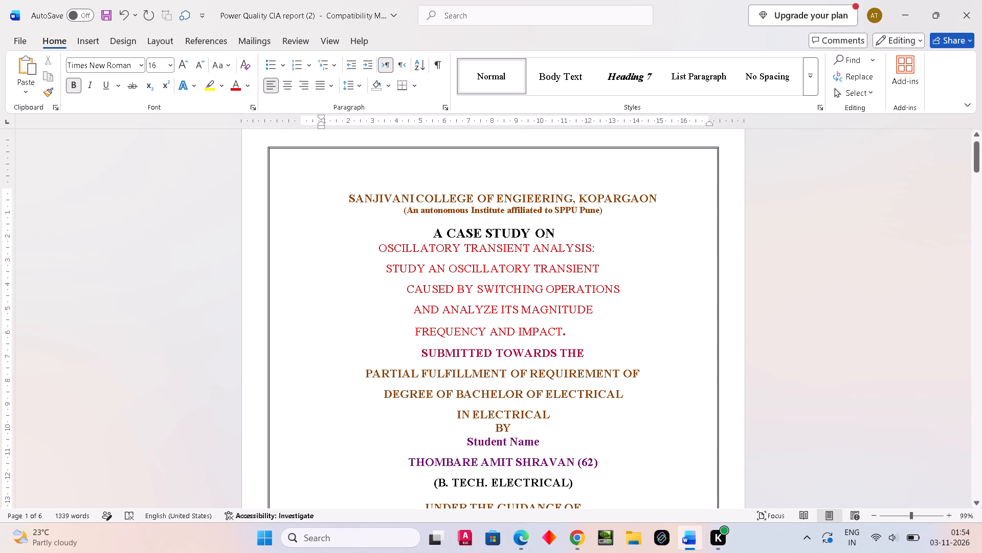
Check the cover page layout from the college name down to the logo and department line.
scroll(482, 345, "down", 3)
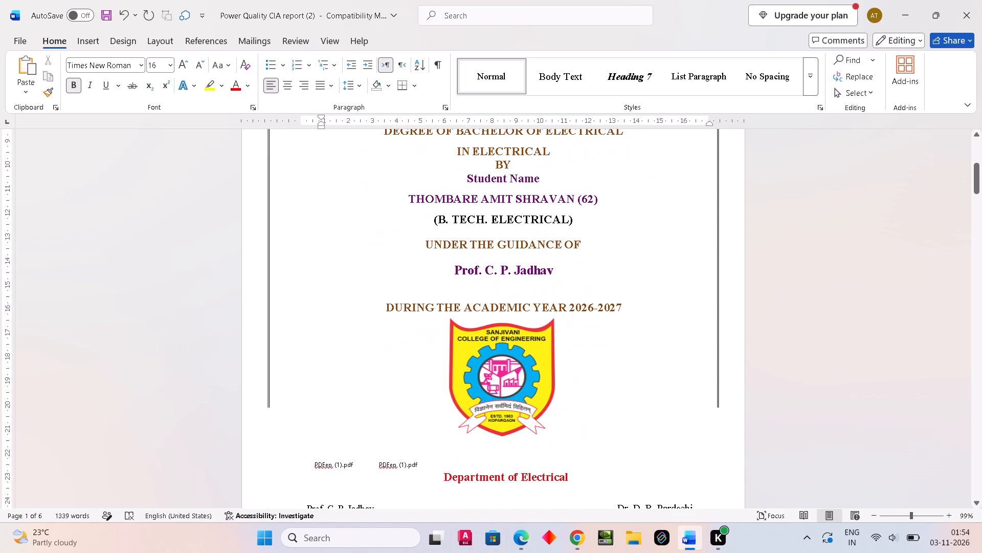
scroll(482, 345, "up", 3)
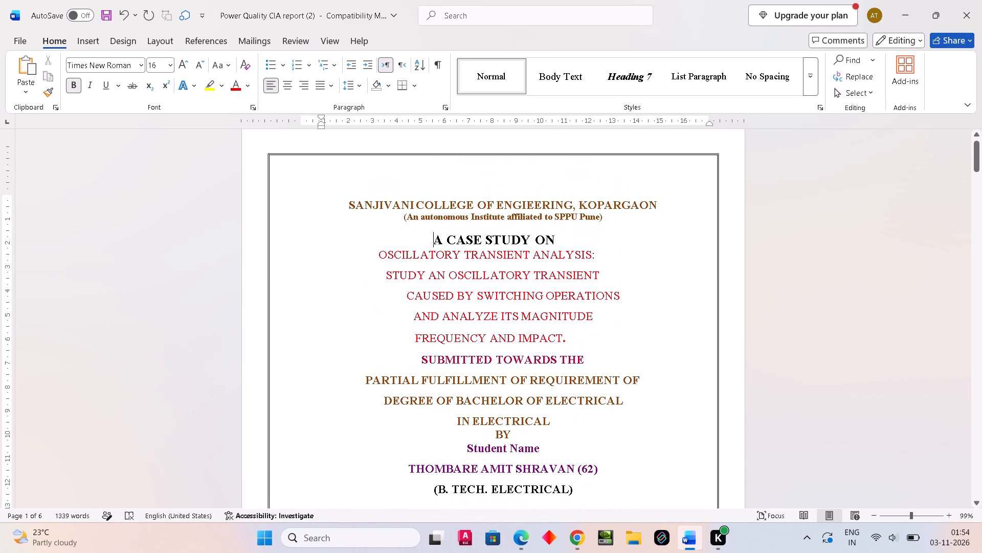
scroll(482, 345, "up", 3)
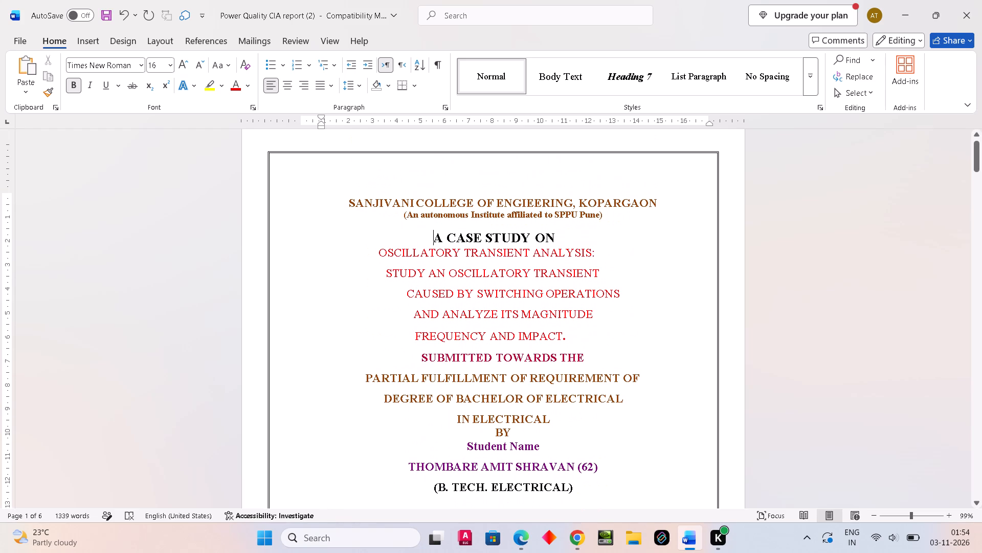
scroll(482, 345, "up", 3)
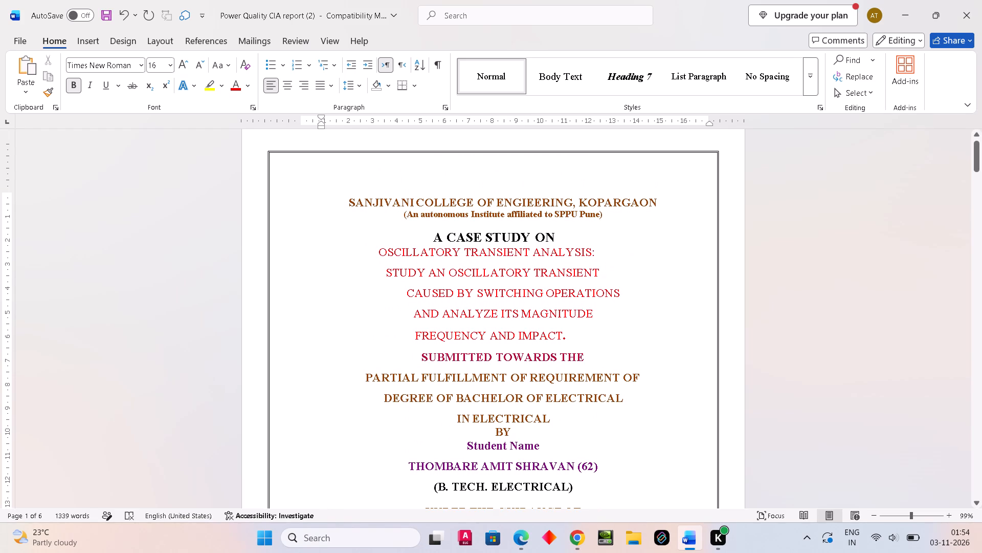
Remove five spaces before "CAUSED BY SWITCHING OPERATIONS" on the cover.
left_click(407, 296)
key("BackSpace")
key("BackSpace")
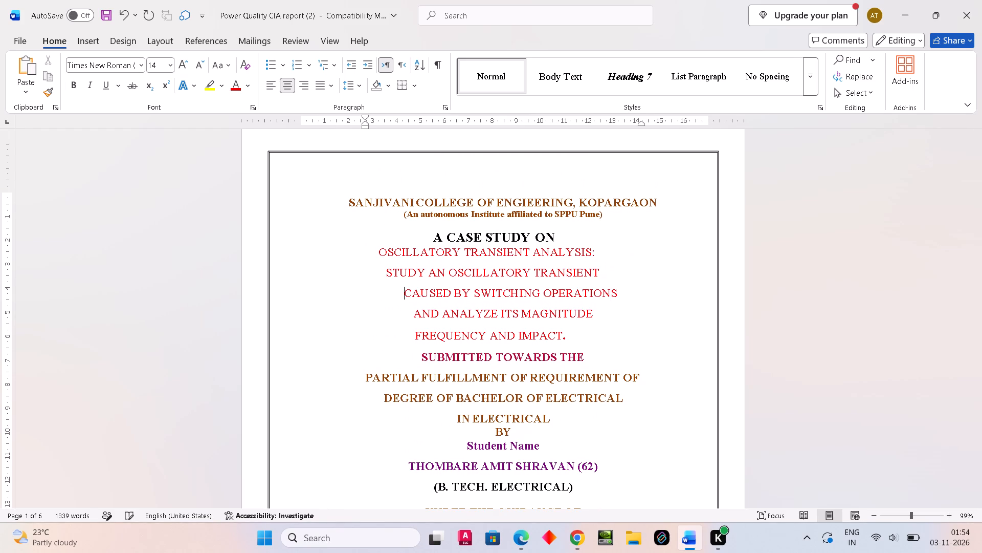
key("BackSpace")
key("BackSpace")
key("BackSpace")
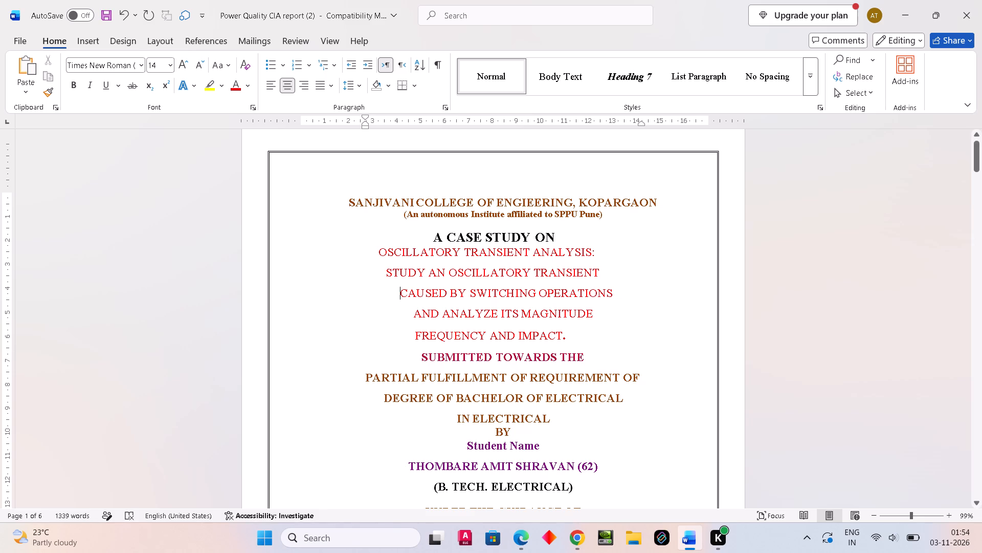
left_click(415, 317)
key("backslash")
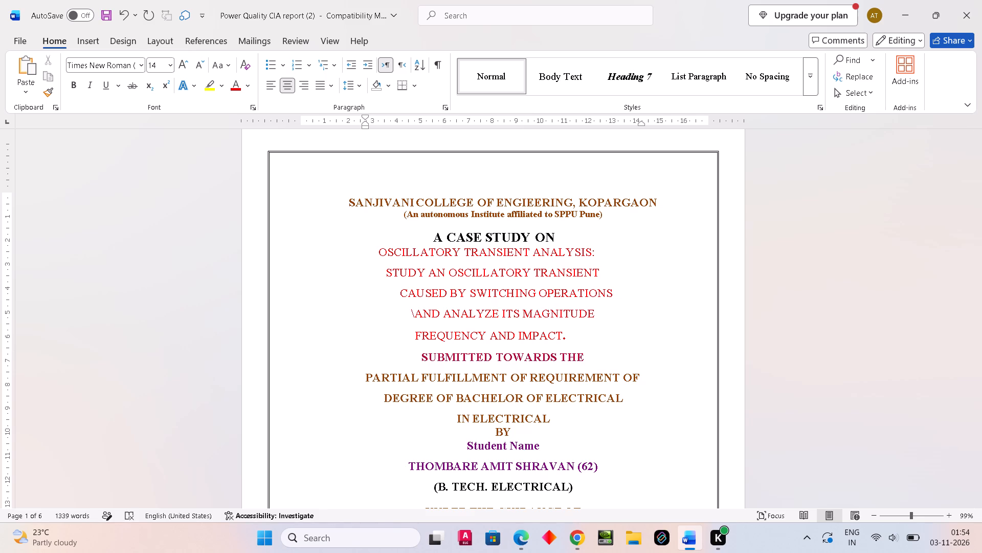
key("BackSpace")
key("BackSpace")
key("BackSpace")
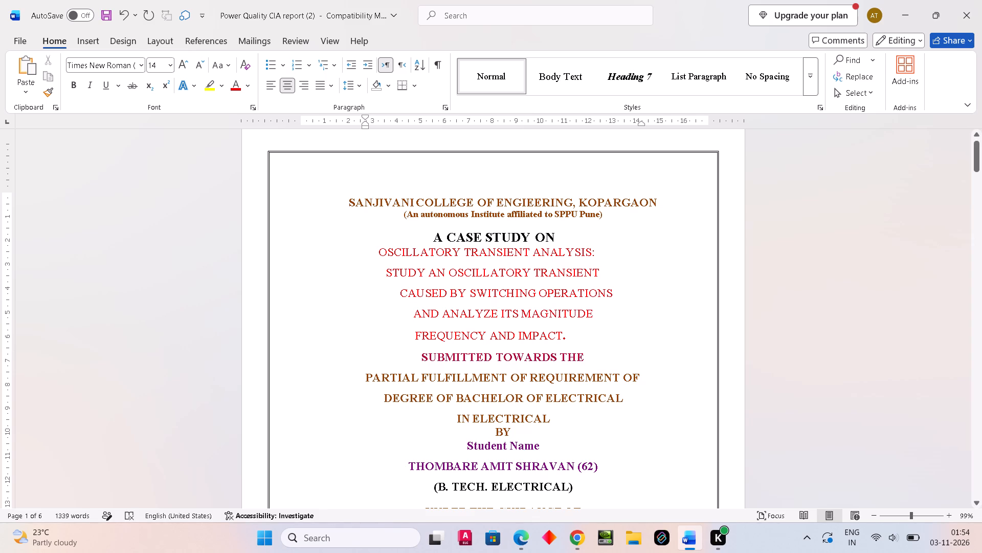
Insert four spaces before "FREQUENCY AND IMPACT" on the cover.
left_click(413, 334)
key("space")
key("space")
key("space")
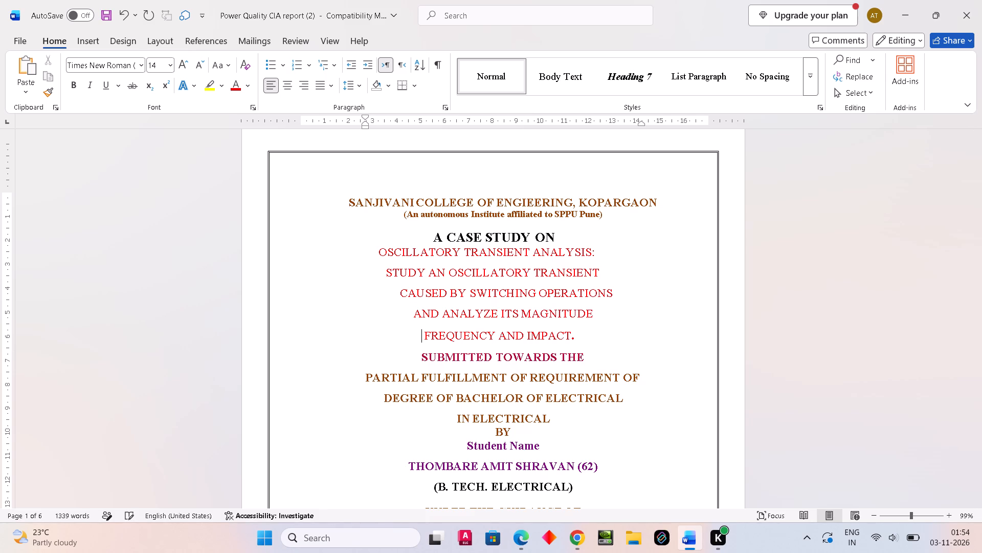
key("space")
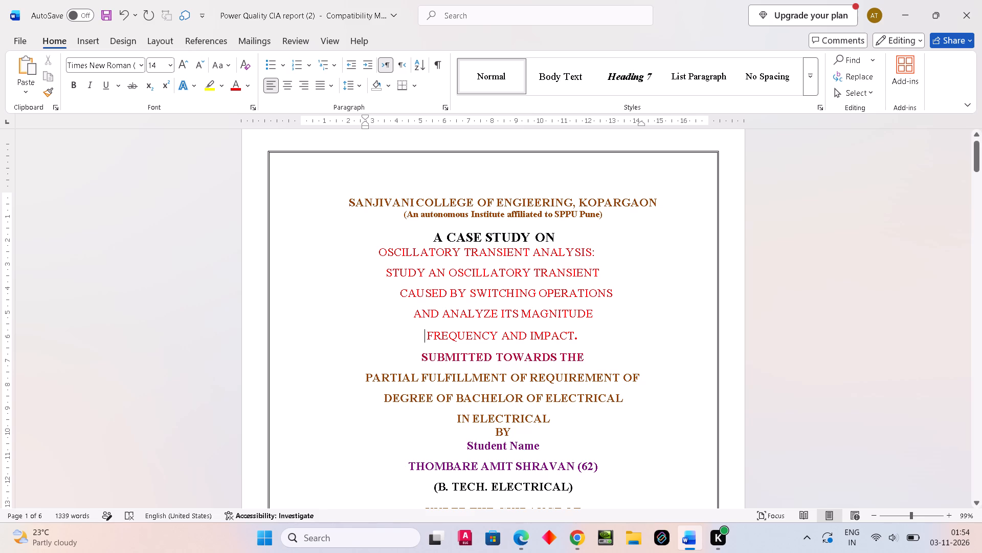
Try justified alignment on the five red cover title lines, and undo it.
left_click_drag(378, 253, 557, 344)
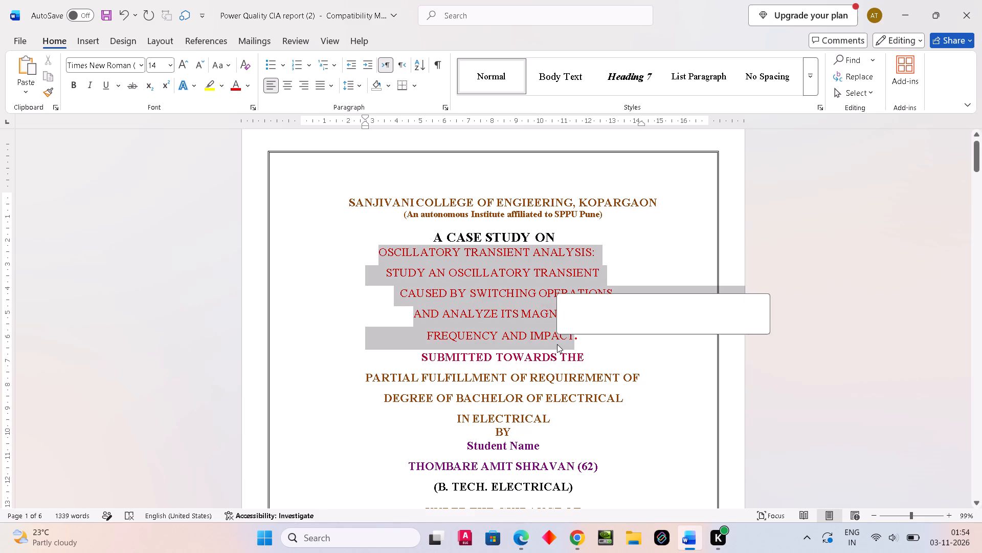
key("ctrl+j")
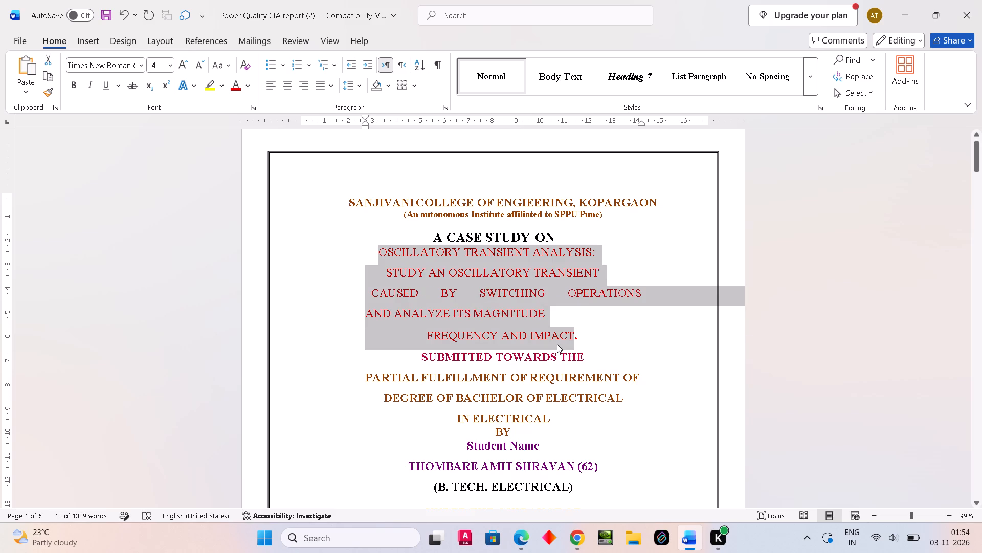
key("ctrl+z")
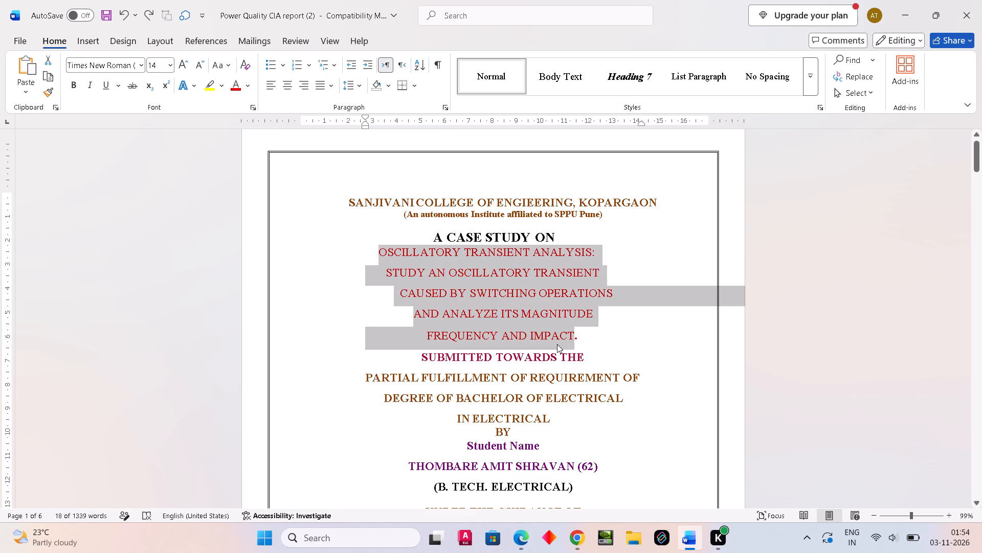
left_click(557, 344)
Review the report from the cover page through the introduction and objectives to the start of the case study.
scroll(609, 348, "down", 2)
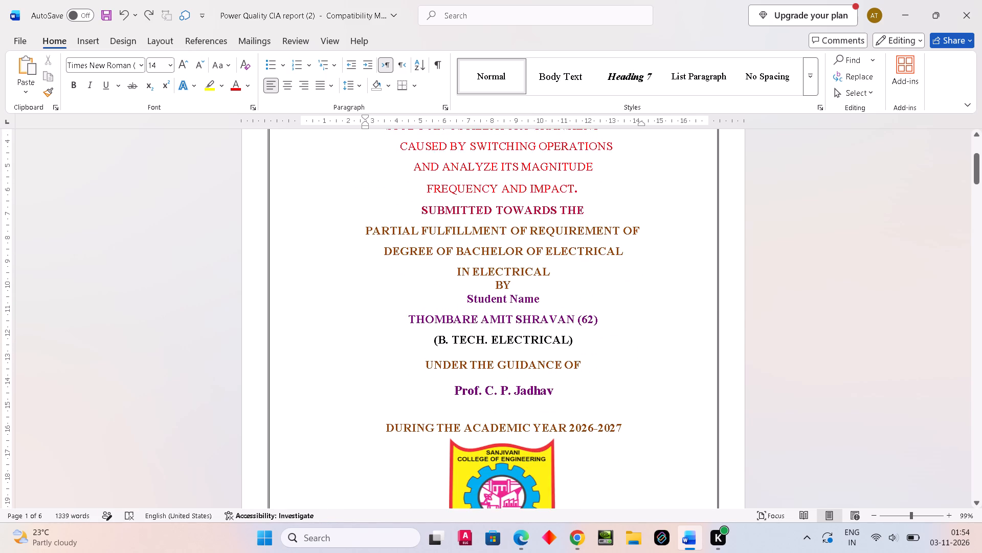
scroll(609, 348, "down", 5)
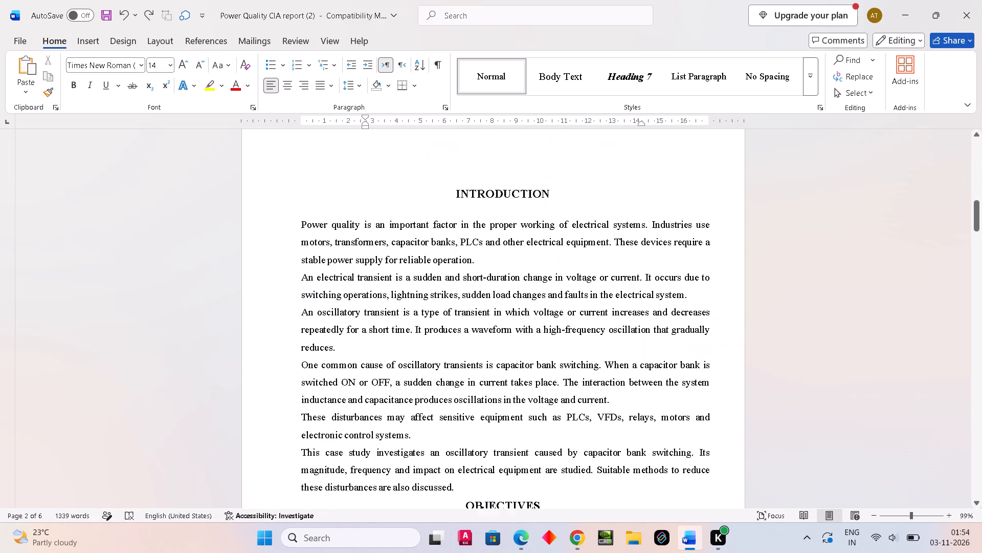
scroll(611, 344, "down", 3)
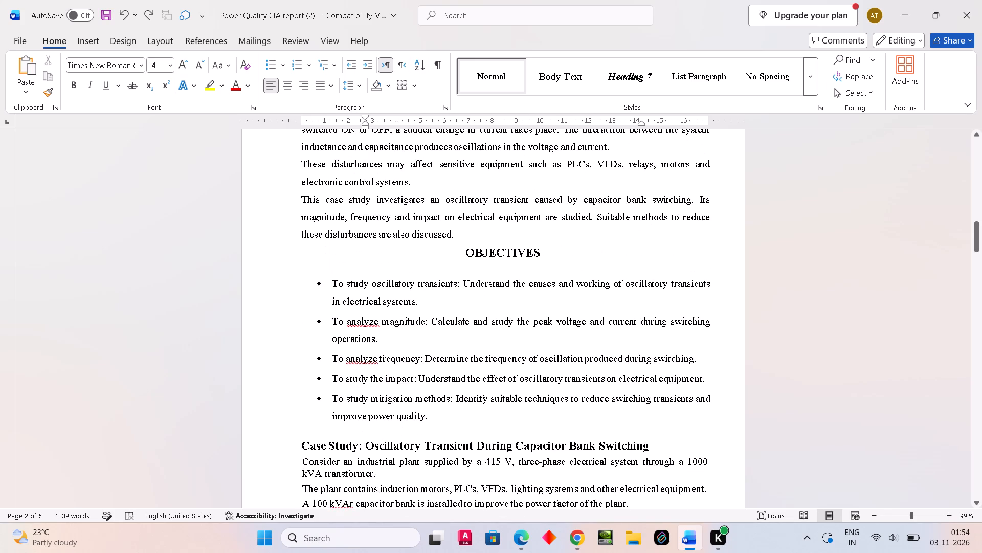
scroll(611, 344, "up", 4)
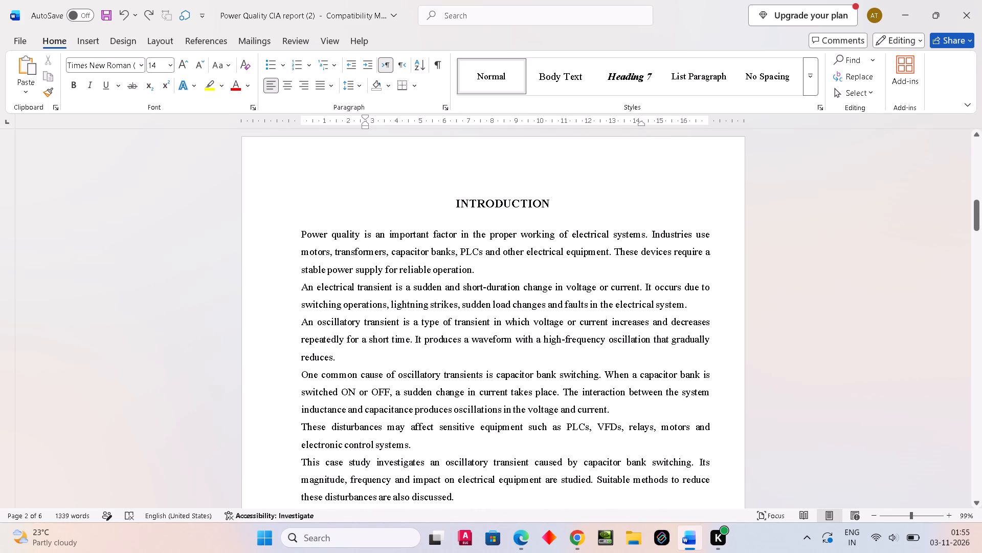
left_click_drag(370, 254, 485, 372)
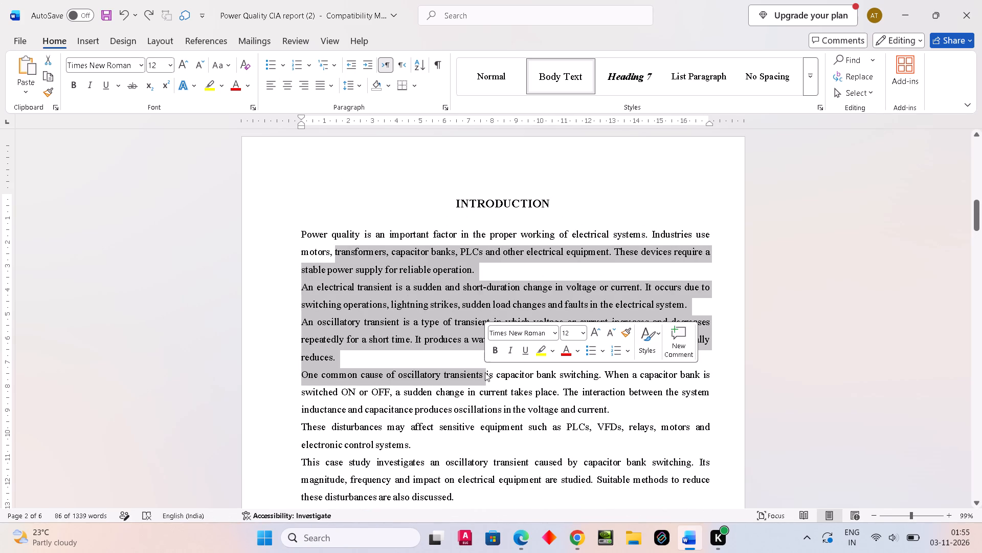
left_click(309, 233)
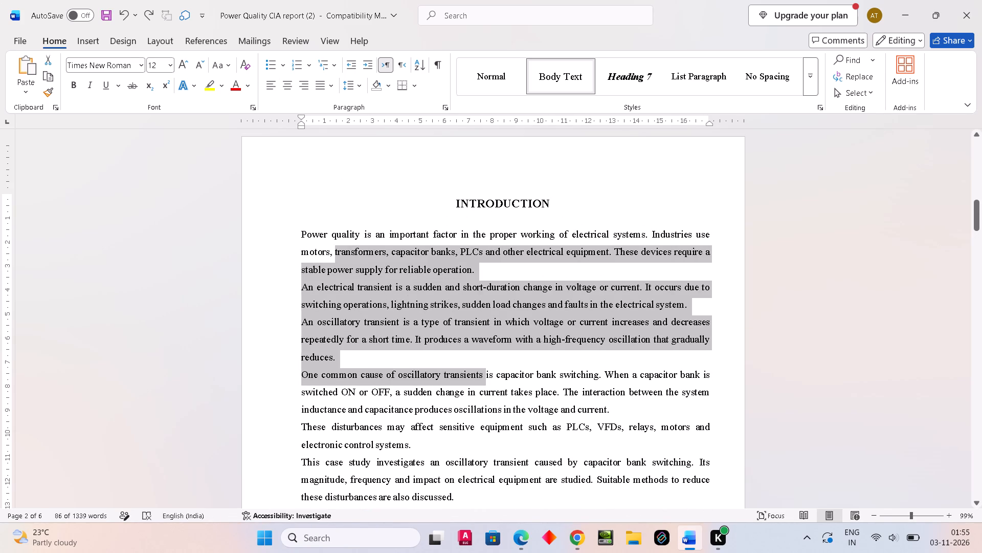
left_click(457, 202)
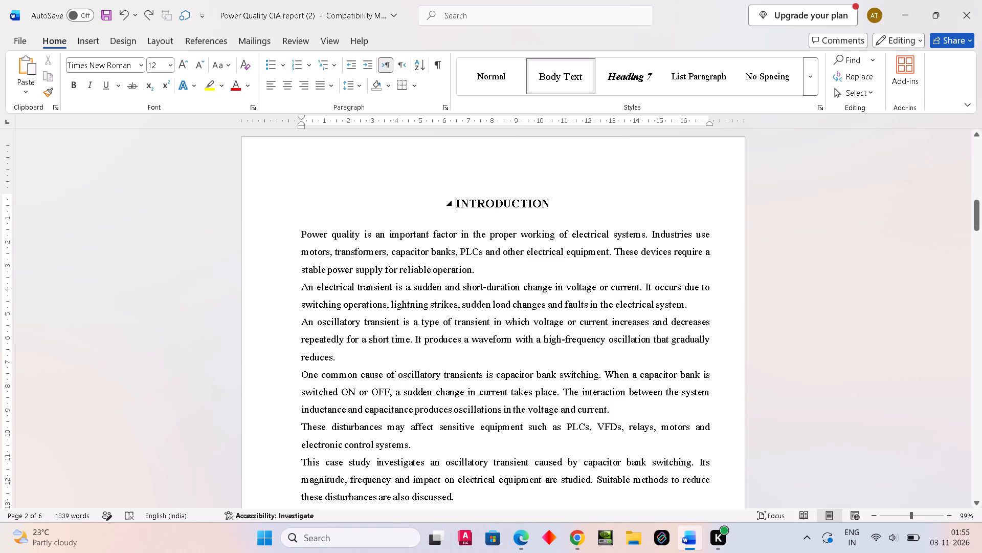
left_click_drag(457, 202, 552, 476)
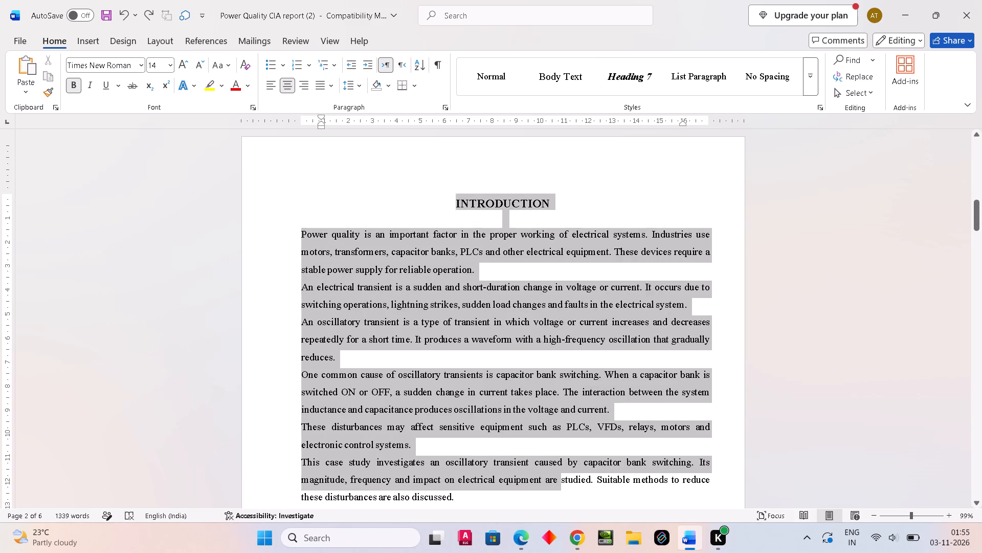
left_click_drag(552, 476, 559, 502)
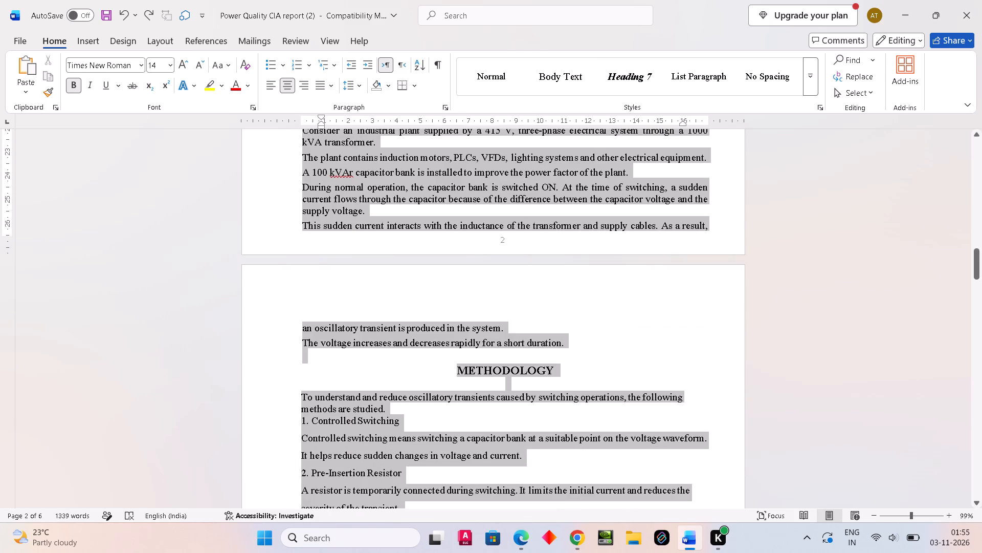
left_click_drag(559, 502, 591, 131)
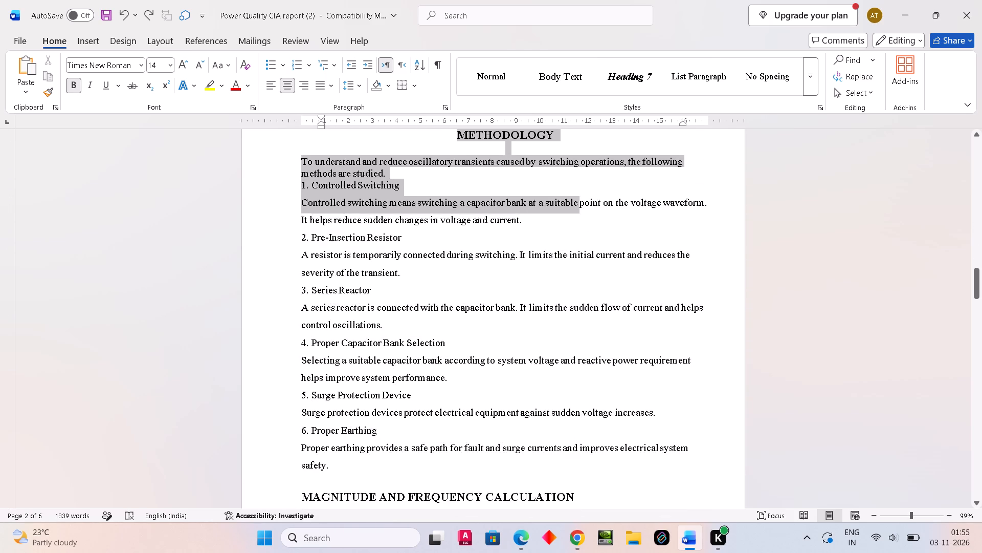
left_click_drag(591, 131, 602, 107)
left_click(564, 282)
Delete the case study text carried over above METHODOLOGY, from "an oscillatory transient is produced" through "for a short duration.".
scroll(564, 282, "up", 8)
scroll(564, 282, "down", 1)
scroll(564, 282, "right", 1)
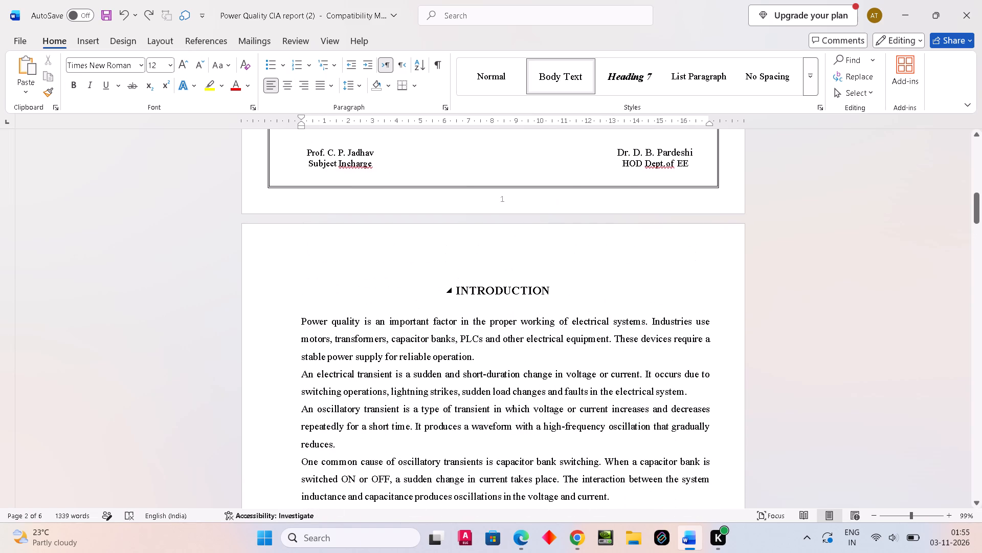
scroll(564, 282, "right", 1)
scroll(564, 282, "down", 2)
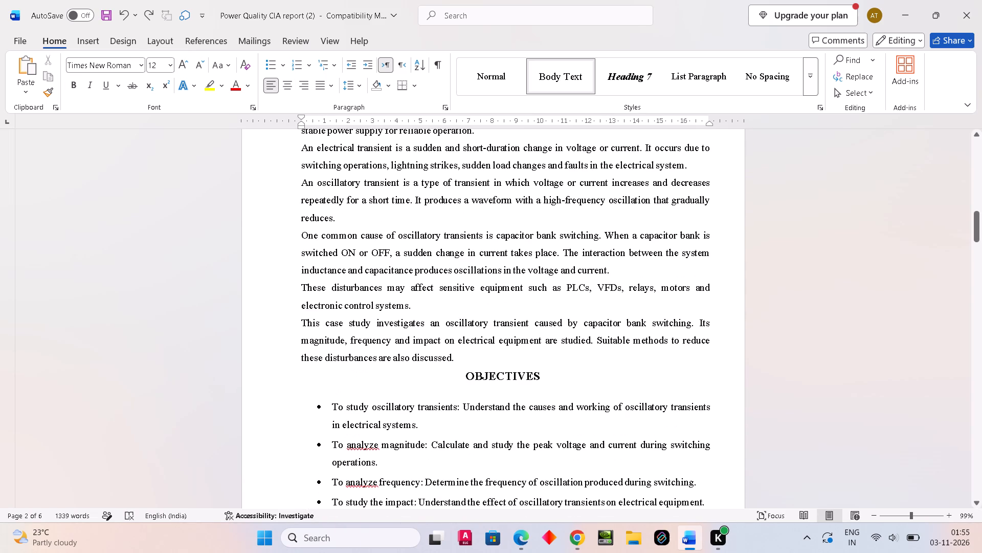
scroll(564, 282, "down", 3)
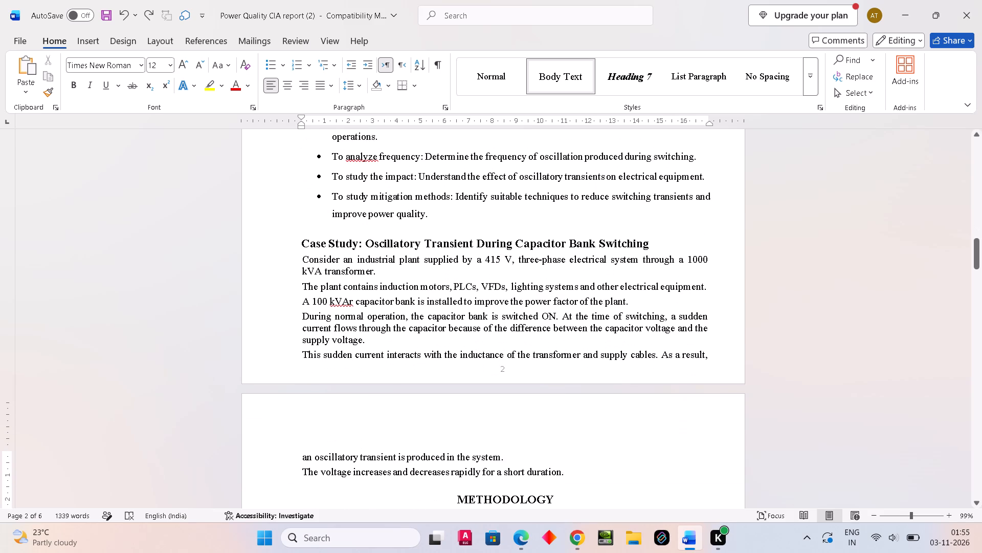
scroll(564, 282, "down", 2)
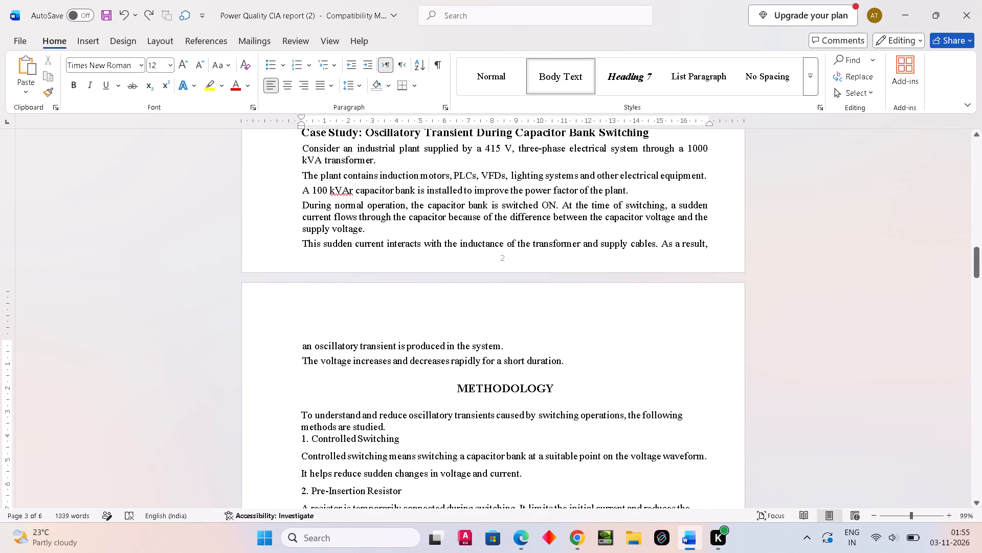
left_click_drag(569, 360, 316, 349)
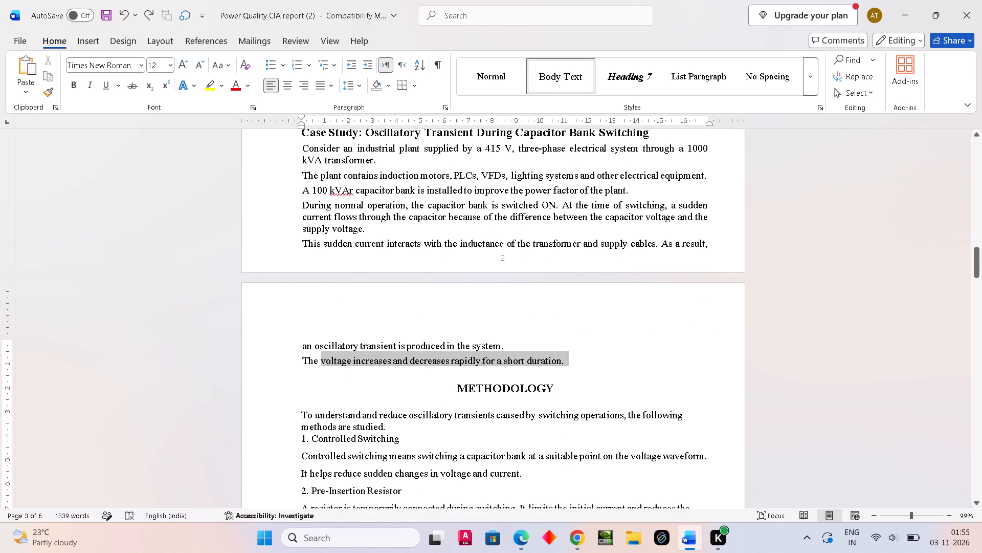
left_click_drag(316, 349, 310, 341)
key("BackSpace")
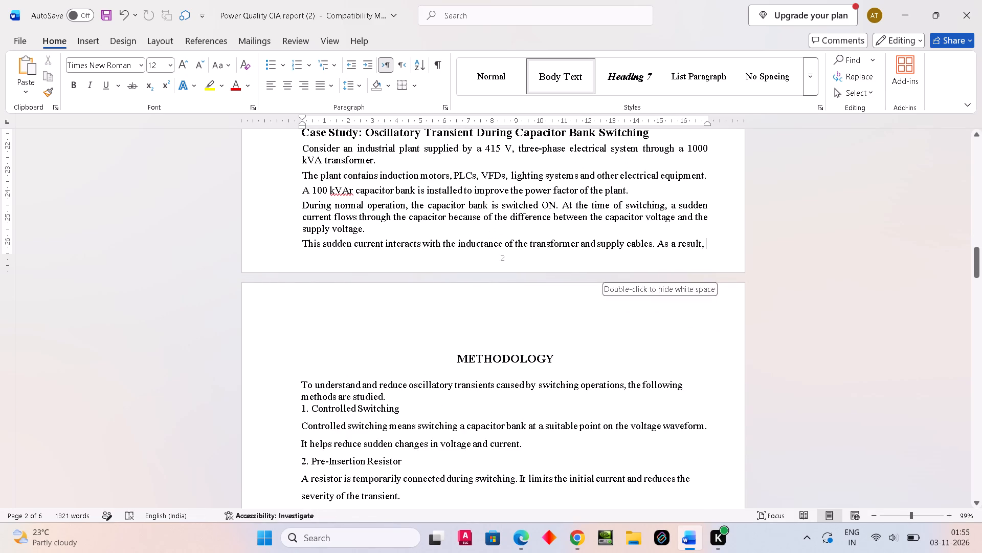
Delete the leftover "As a result," after "supply cables." at the end of the case study section.
key("BackSpace")
key("BackSpace")
key("BackSpace")
key("BackSpace")
key("BackSpace")
key("BackSpace")
key("BackSpace")
key("BackSpace")
key("BackSpace")
key("BackSpace")
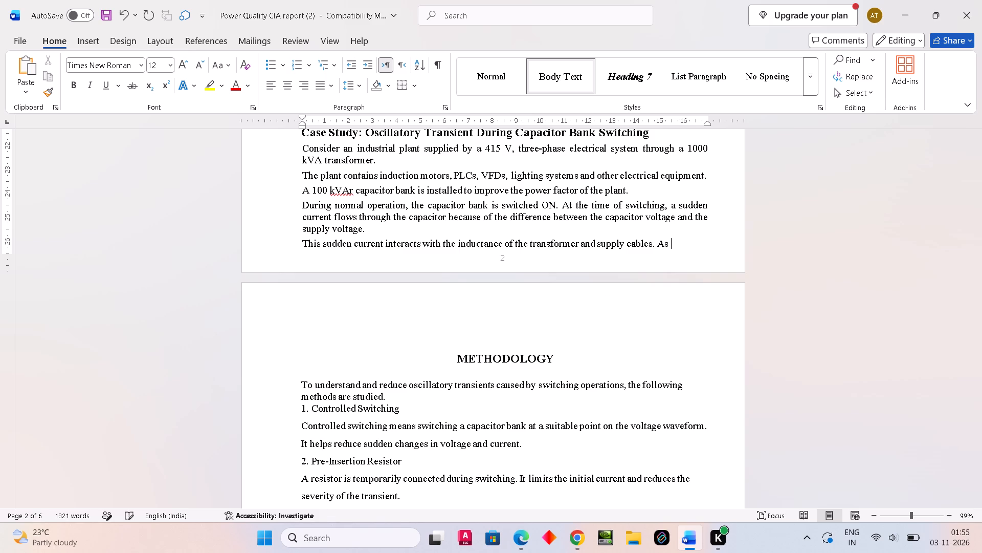
key("BackSpace")
key("BackSpace")
key("BackSpace")
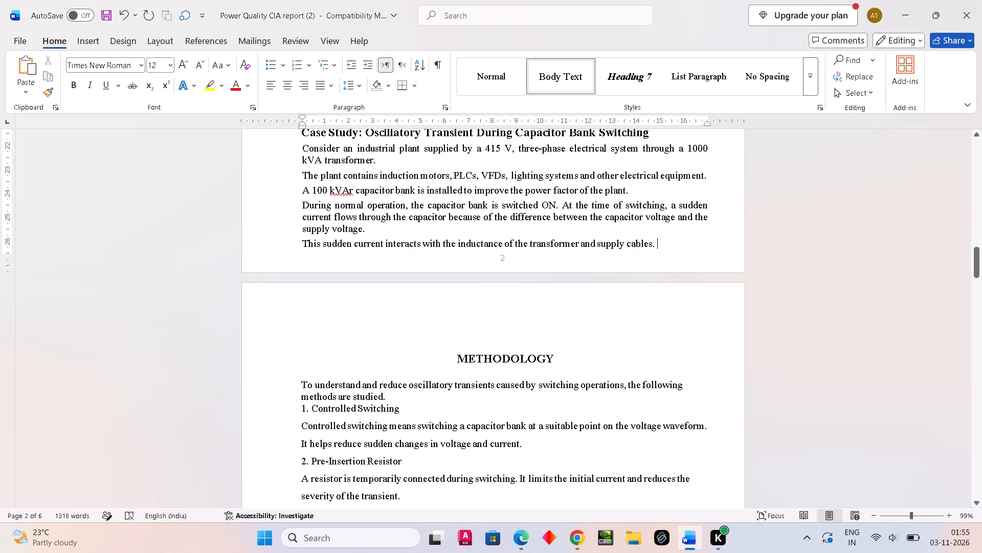
Remove the empty line above the METHODOLOGY heading.
left_click(425, 331)
key("BackSpace")
key("BackSpace")
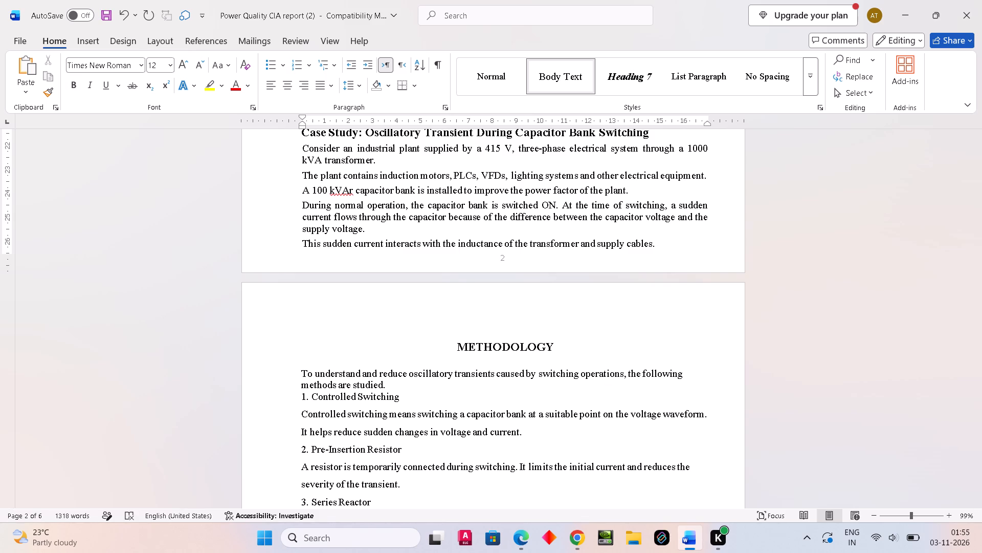
Add a full stop after "inductance and capacitance" in the opening paragraph of the Frequency Calculation section.
scroll(429, 389, "down", 4)
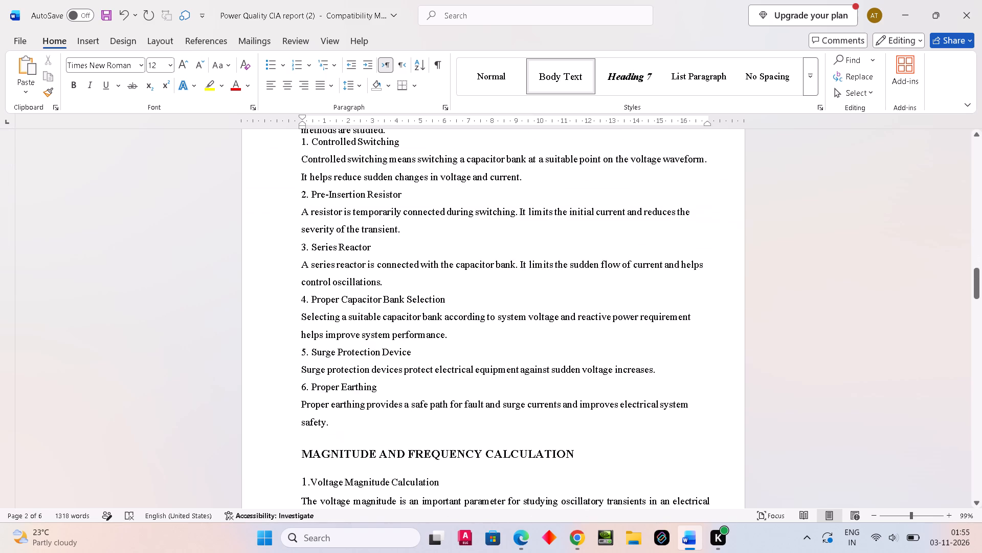
scroll(429, 389, "down", 2)
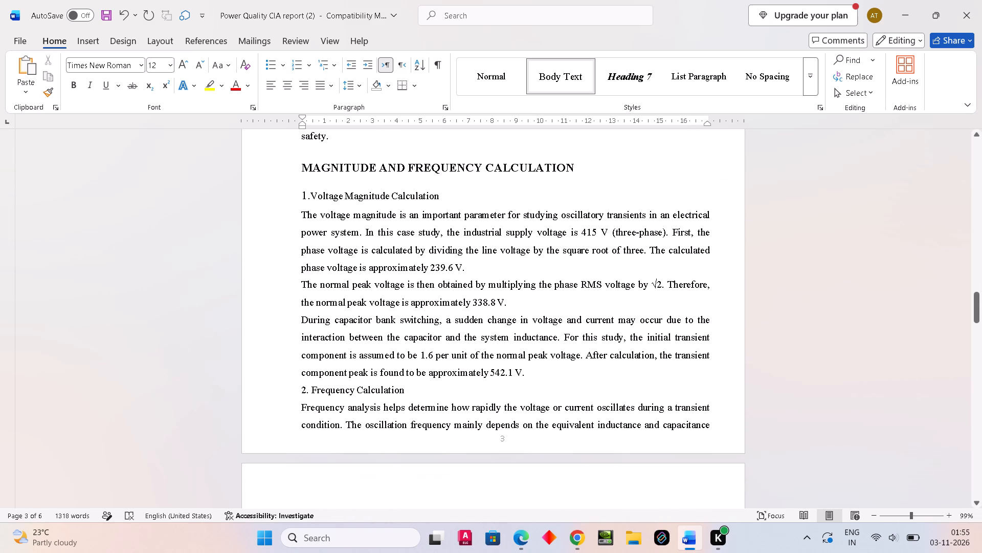
scroll(429, 389, "down", 3)
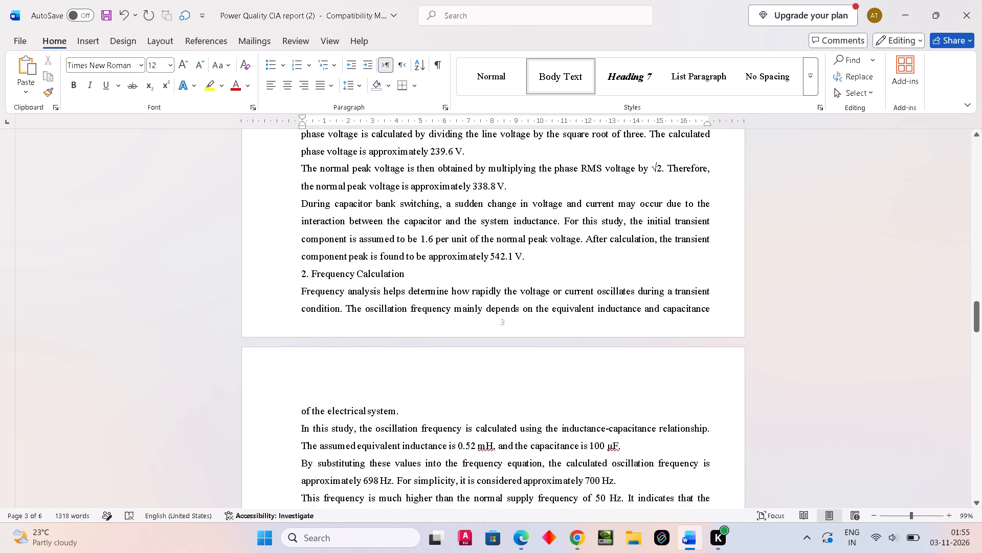
scroll(429, 389, "down", 3)
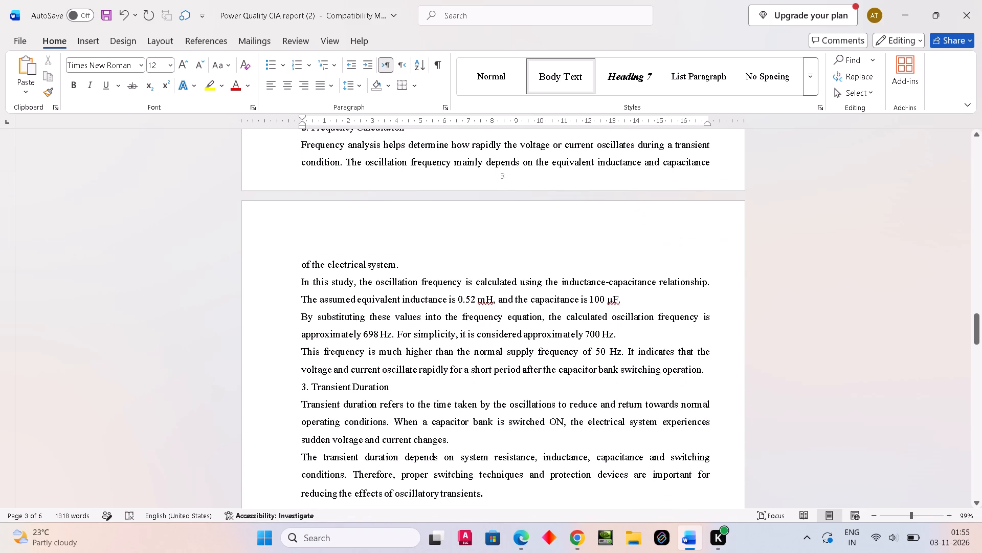
scroll(429, 389, "down", 1)
scroll(429, 389, "up", 1)
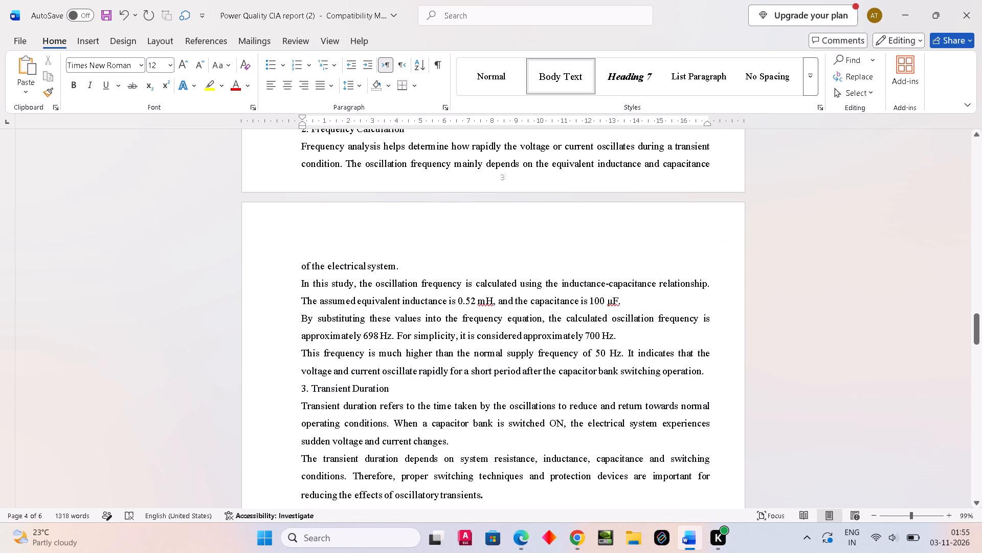
scroll(429, 389, "up", 1)
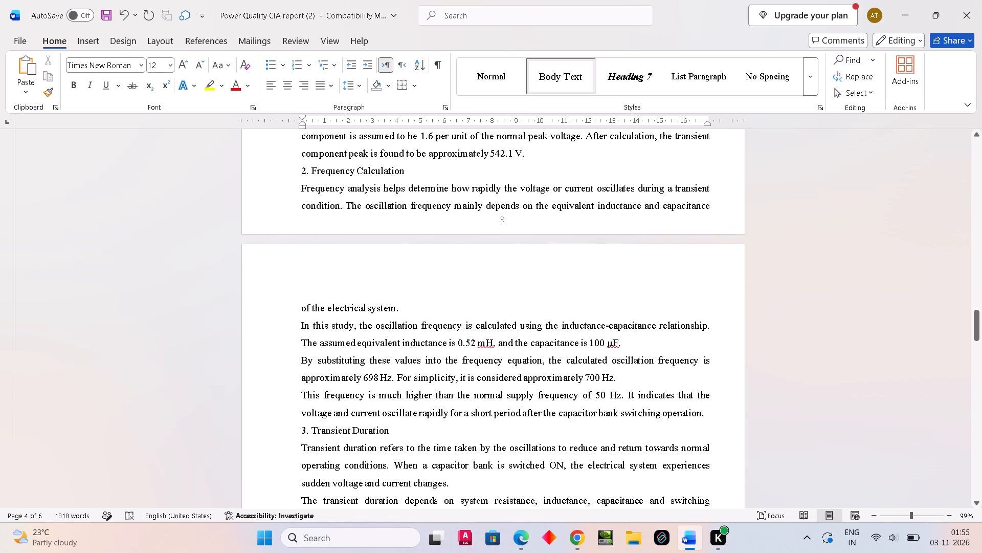
left_click(710, 209)
key("period")
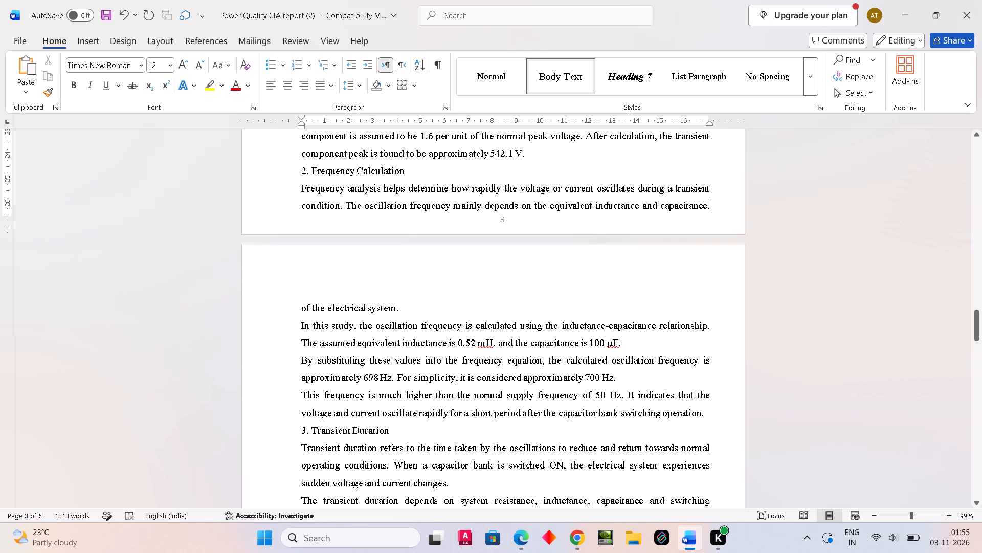
Delete the leftover phrase "of the electrical system." carried over onto the page after the first Frequency Calculation paragraph.
left_click(414, 313)
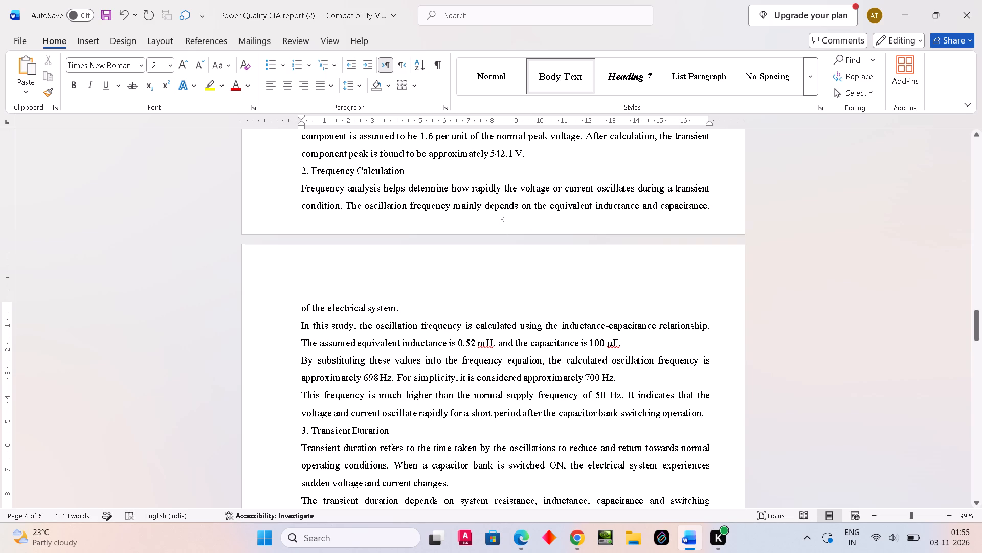
left_click(412, 310)
key("BackSpace")
key("BackSpace")
key("BackSpace")
key("BackSpace")
key("BackSpace")
key("BackSpace")
key("BackSpace")
key("BackSpace")
key("BackSpace")
key("BackSpace")
key("BackSpace")
key("BackSpace")
key("BackSpace")
key("BackSpace")
key("BackSpace")
key("BackSpace")
key("BackSpace")
key("BackSpace")
key("BackSpace")
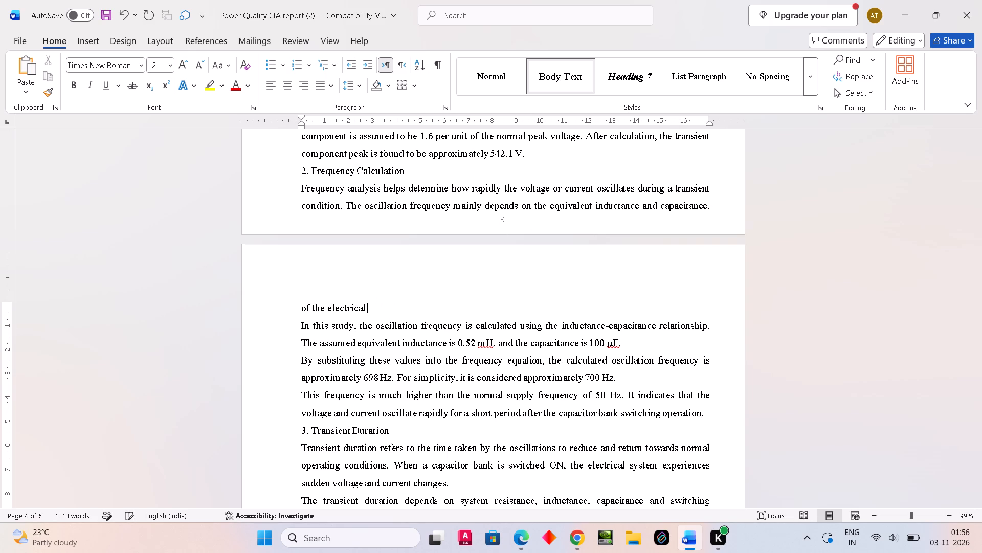
key("BackSpace")
key("BackSpace")
key("BackSpace")
key("BackSpace")
key("BackSpace")
key("BackSpace")
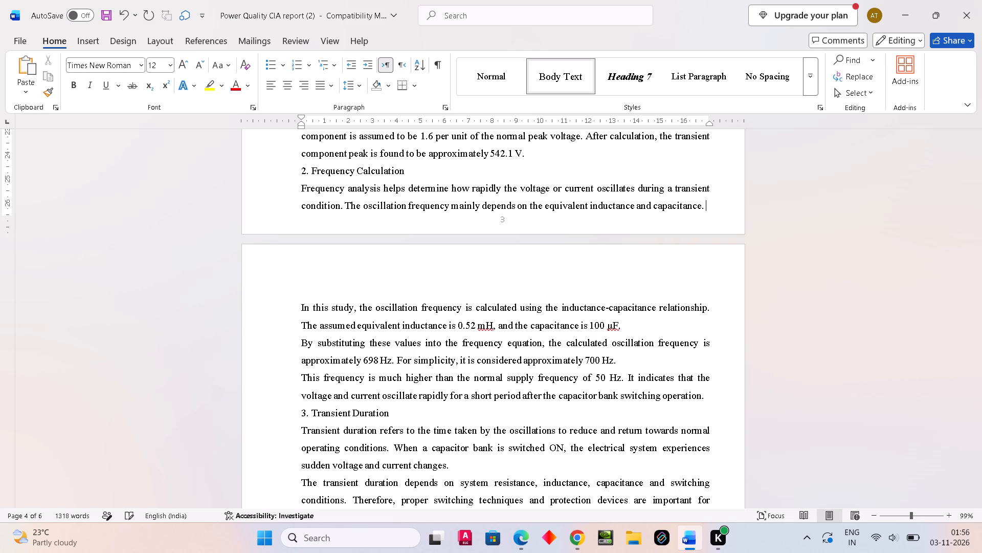
Increase the "MATLAB Simulation and Analysis" heading to 14 pt.
scroll(397, 405, "down", 1)
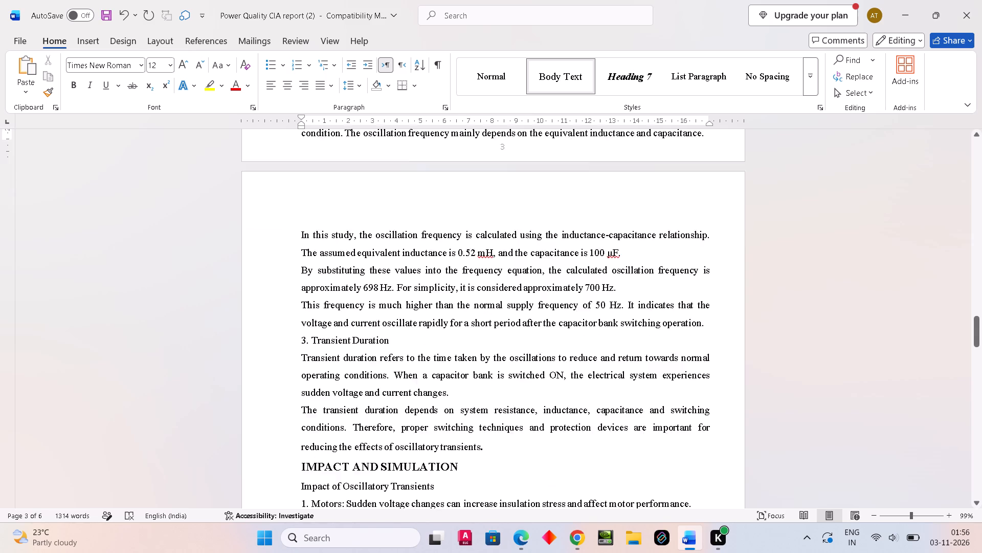
scroll(397, 405, "down", 2)
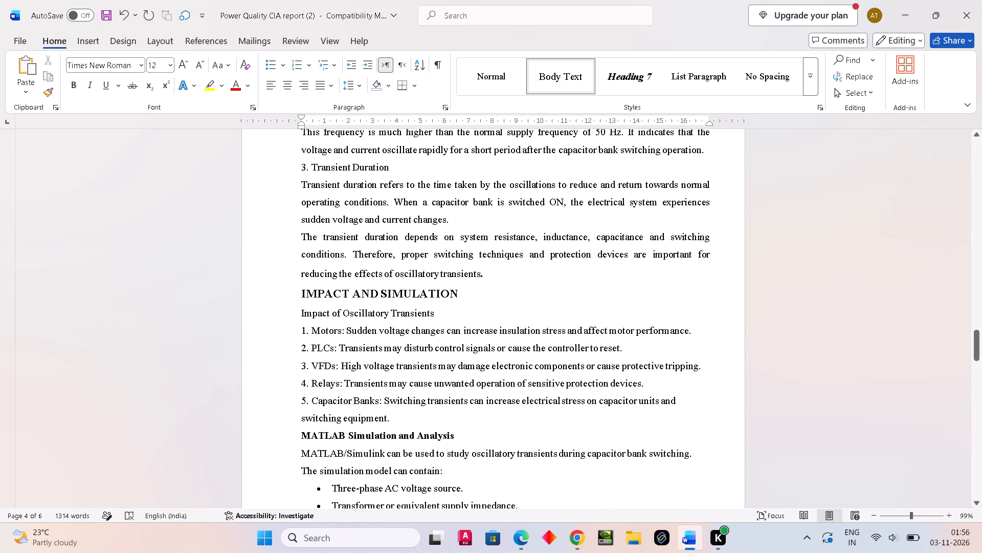
scroll(397, 405, "down", 2)
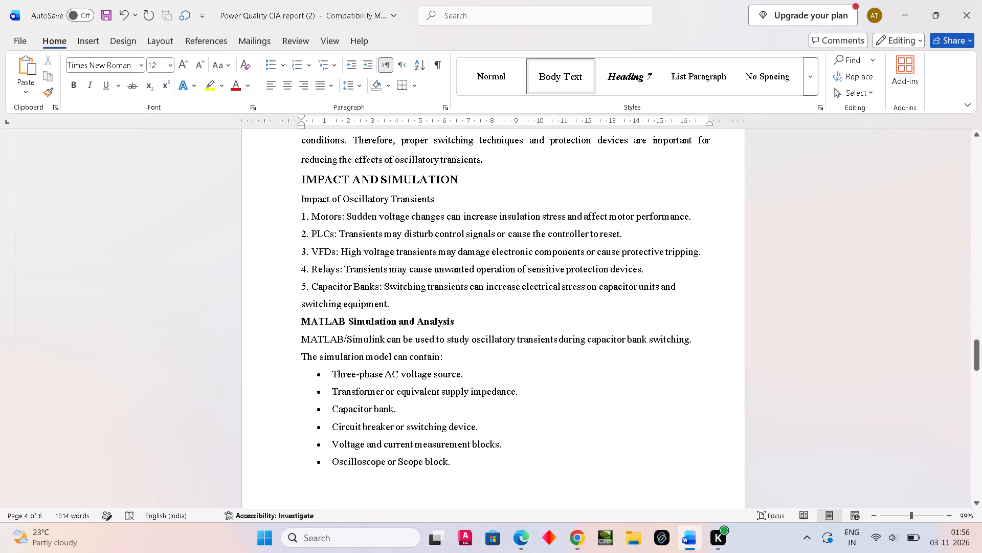
left_click_drag(453, 318, 298, 323)
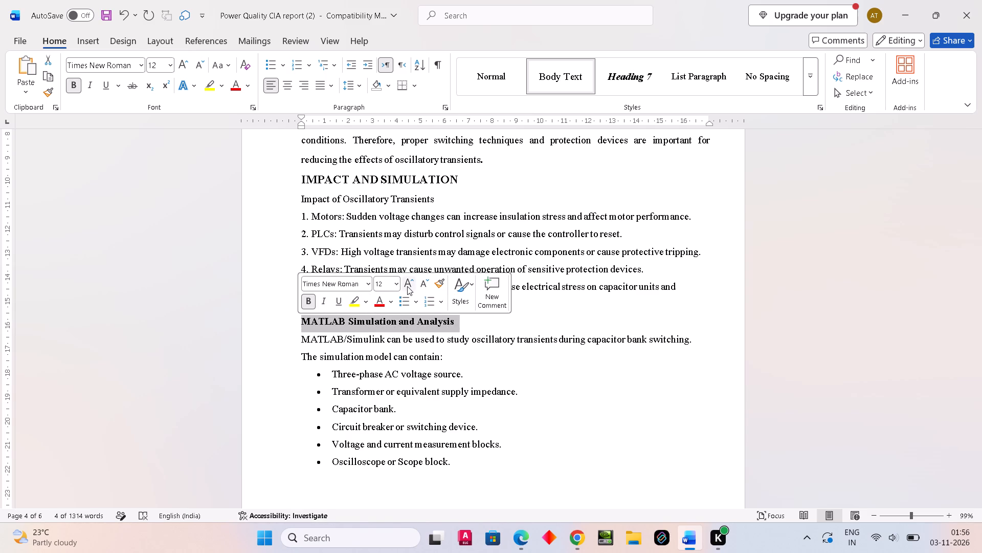
left_click(408, 286)
left_click(462, 316)
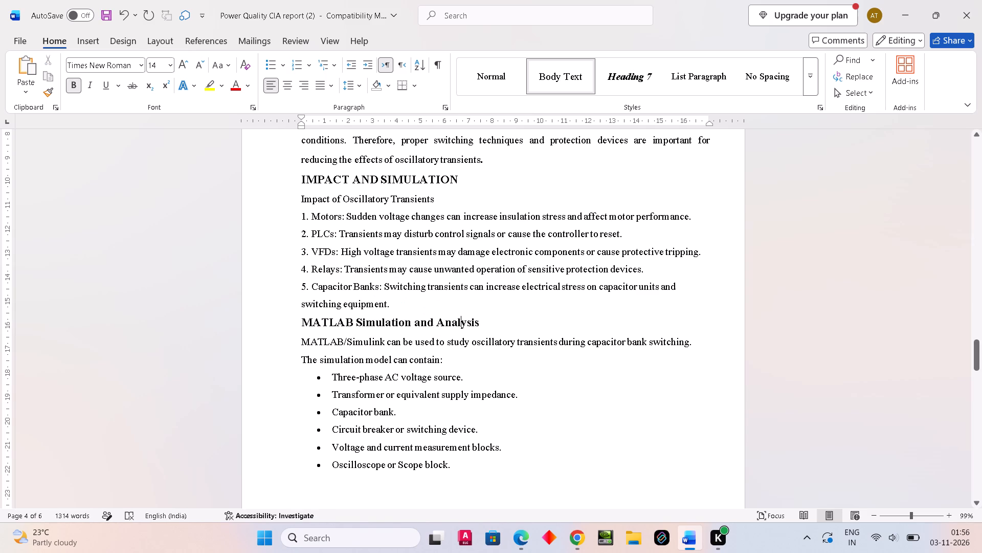
Remove the extra empty lines between the simulation model bullet list and the "Waveform Explanation" heading.
scroll(499, 335, "down", 2)
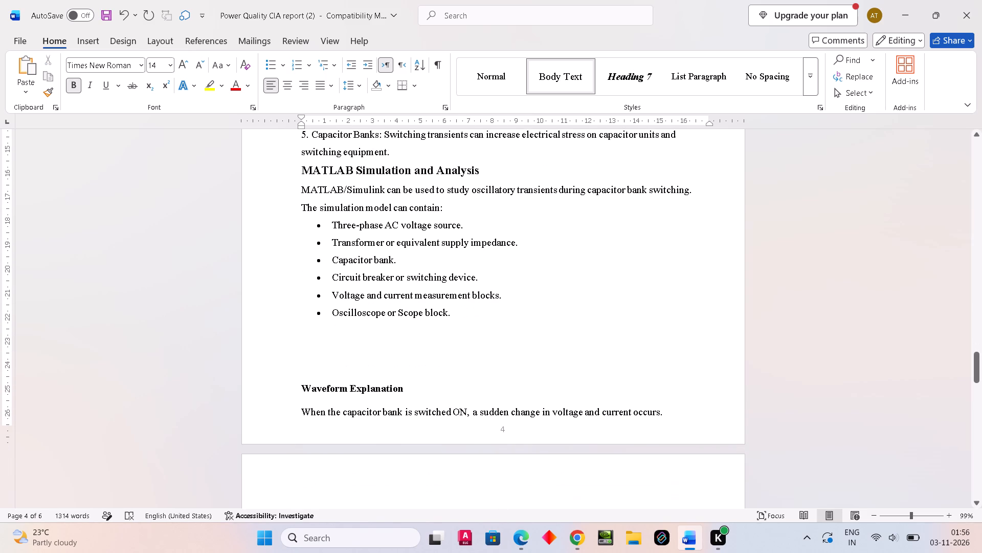
left_click(331, 354)
key("BackSpace")
key("BackSpace")
key("BackSpace")
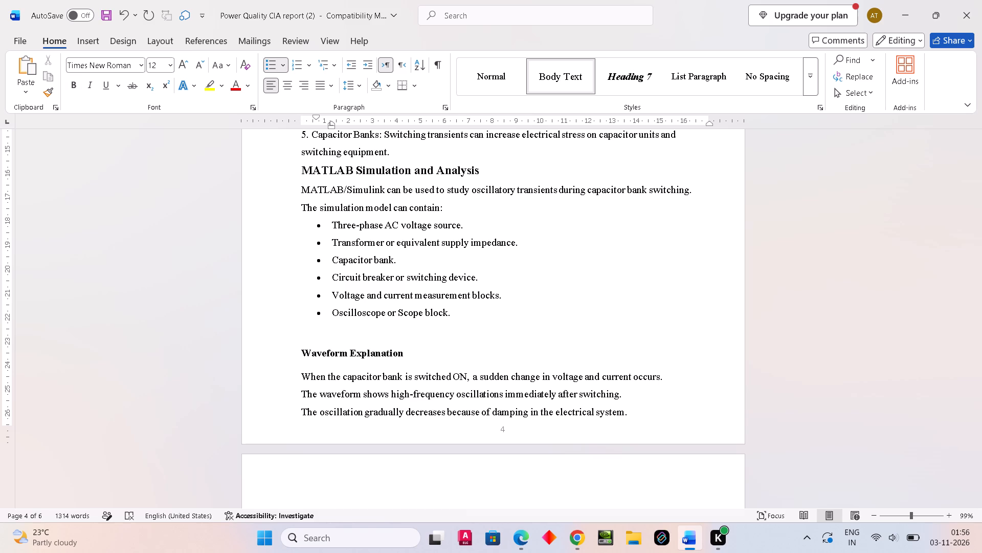
Increase the "Waveform Explanation" heading to 14 pt.
left_click_drag(403, 348, 266, 339)
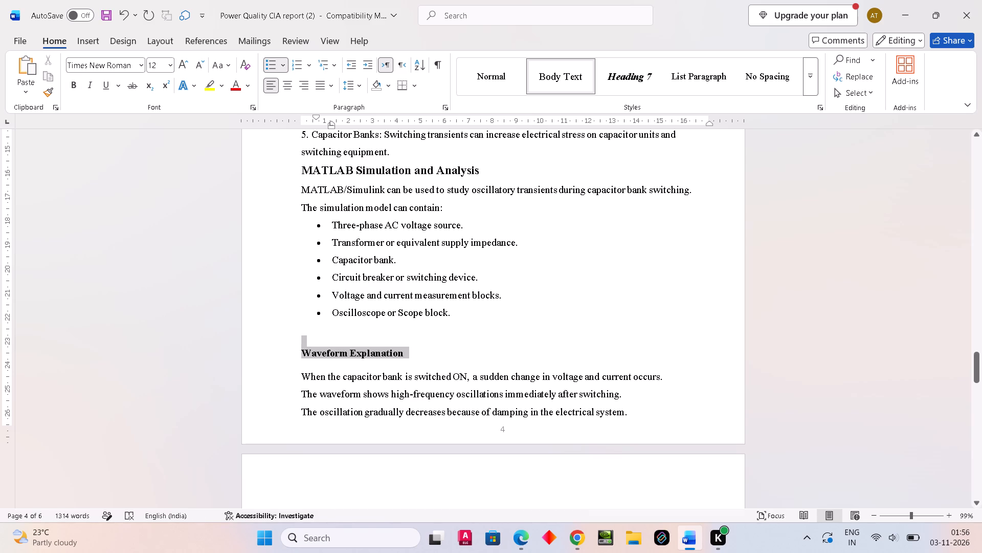
left_click_drag(266, 339, 265, 338)
left_click(379, 300)
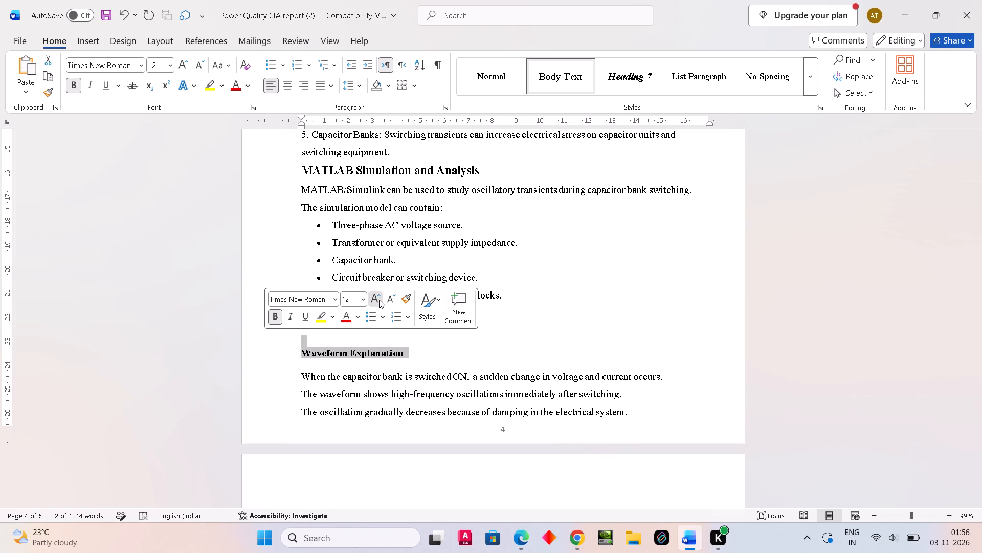
left_click(441, 349)
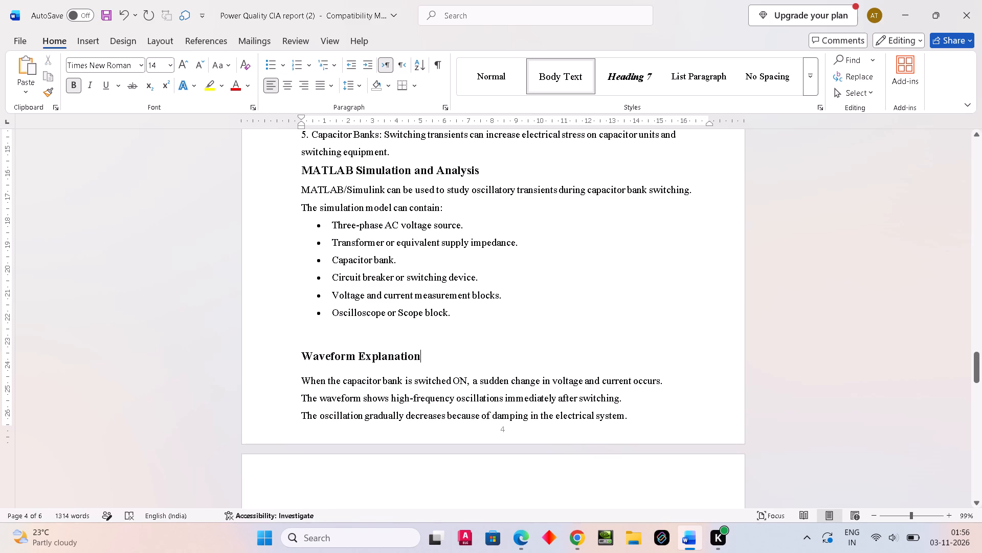
Add four empty lines before the CONCLUSION heading to push it and its text onto the next page.
scroll(373, 379, "down", 2)
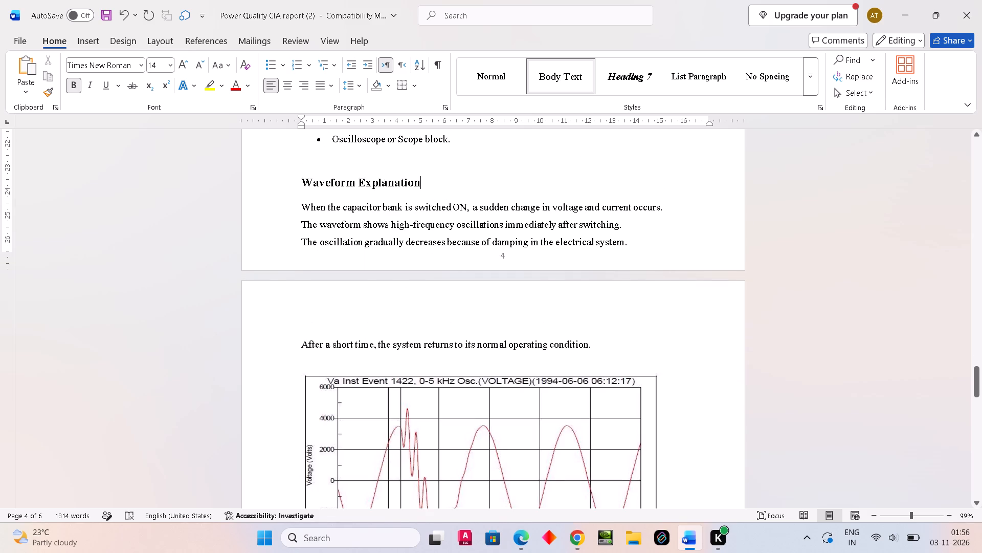
scroll(461, 405, "down", 2)
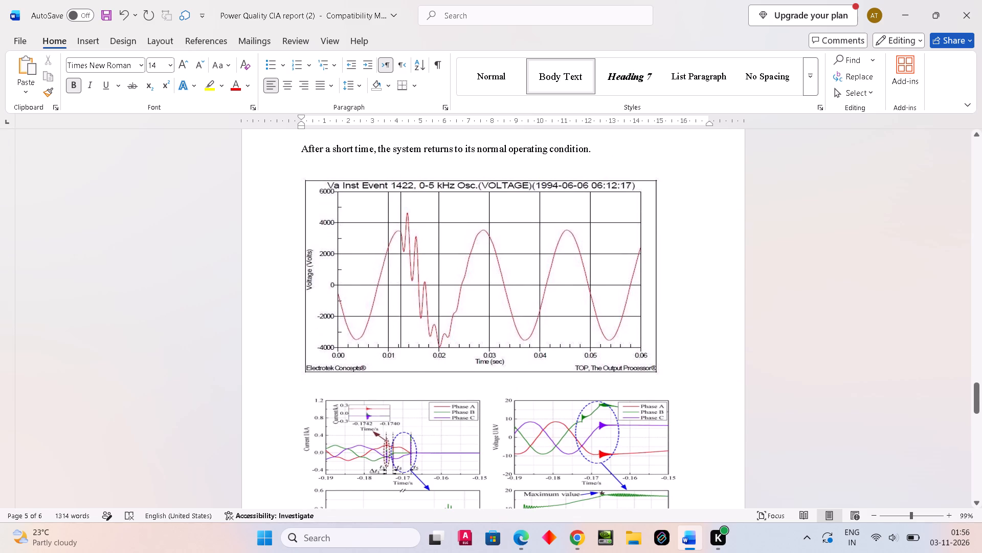
scroll(461, 405, "down", 2)
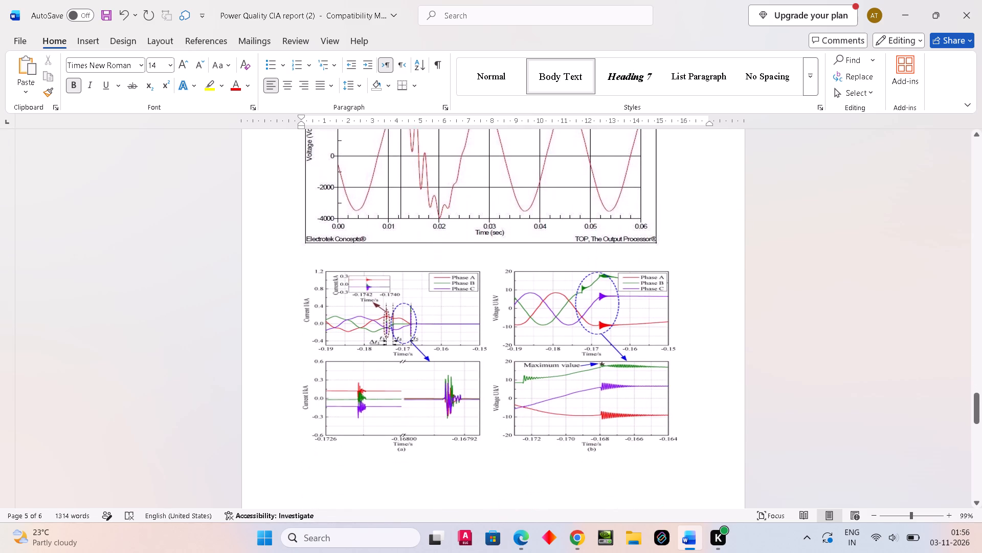
scroll(461, 405, "down", 2)
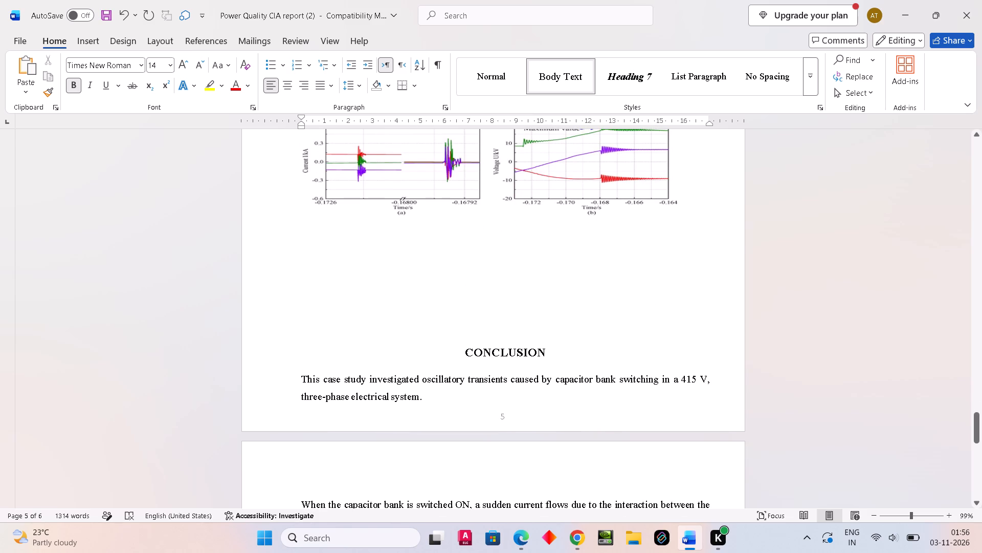
left_click(454, 347)
key("Return")
key("Return")
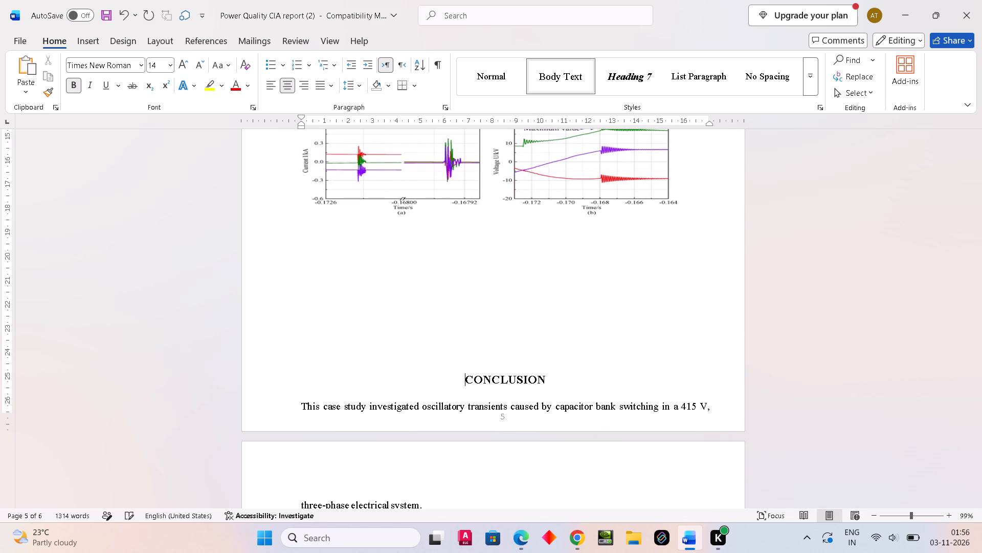
key("Return")
key("Return")
Check the layout of the conclusion and references page and of the preceding simulation and waveform pages.
scroll(454, 347, "down", 2)
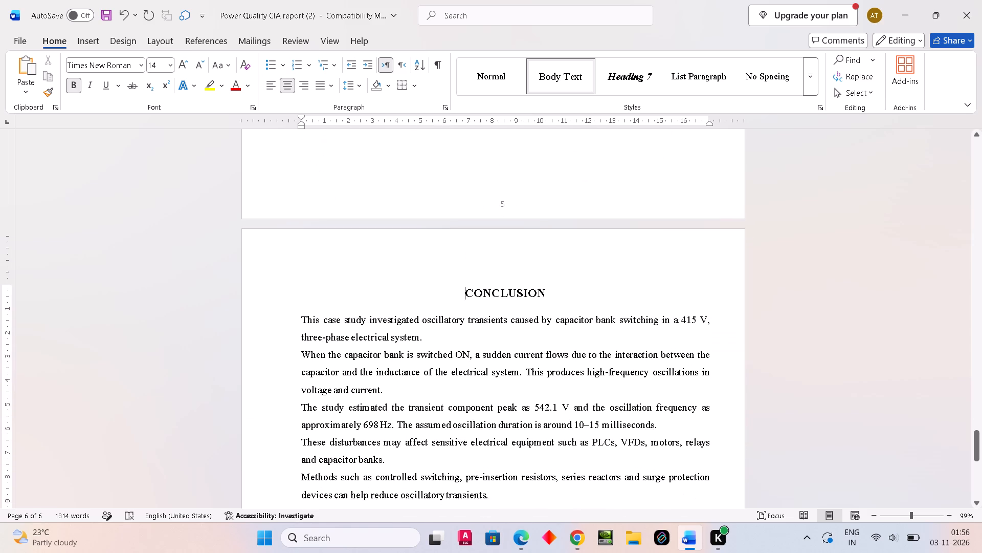
scroll(454, 347, "down", 4)
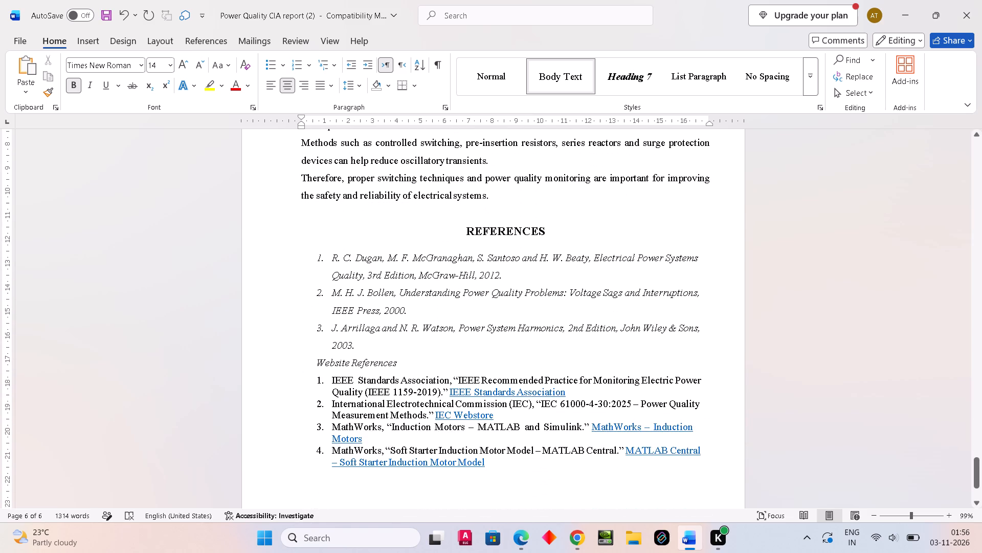
scroll(454, 347, "down", 2)
scroll(454, 347, "up", 6)
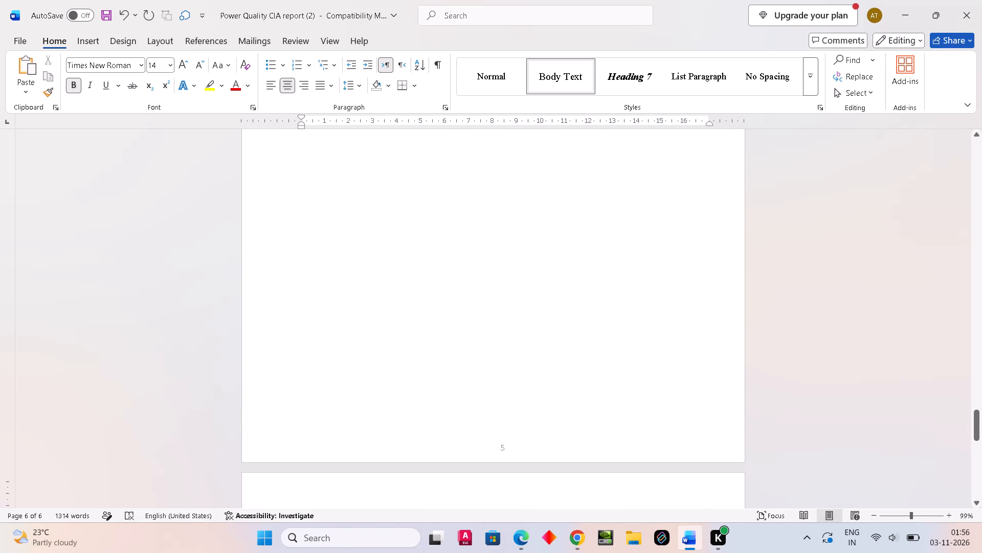
scroll(454, 347, "up", 1)
scroll(454, 347, "right", 1)
scroll(454, 347, "up", 1)
scroll(454, 347, "right", 1)
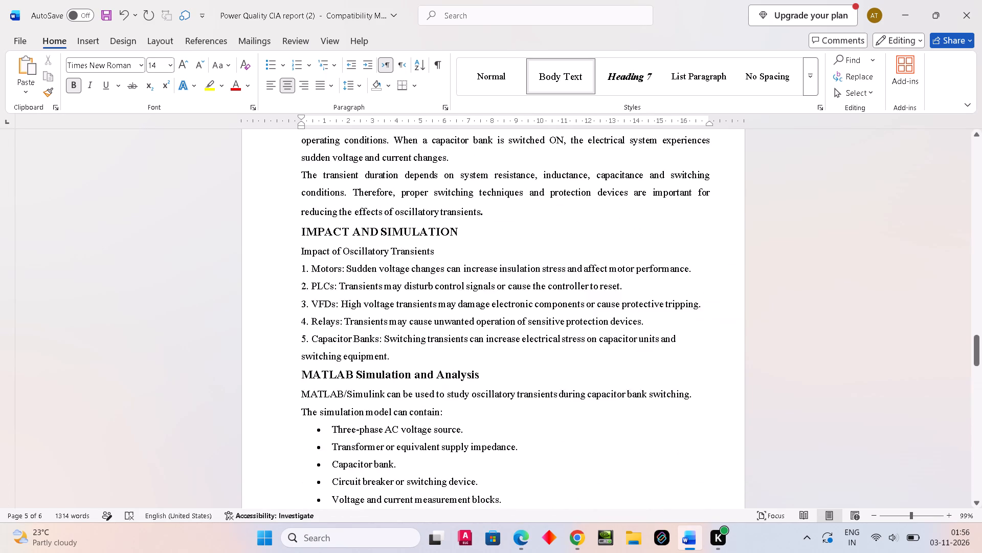
scroll(454, 347, "right", 1)
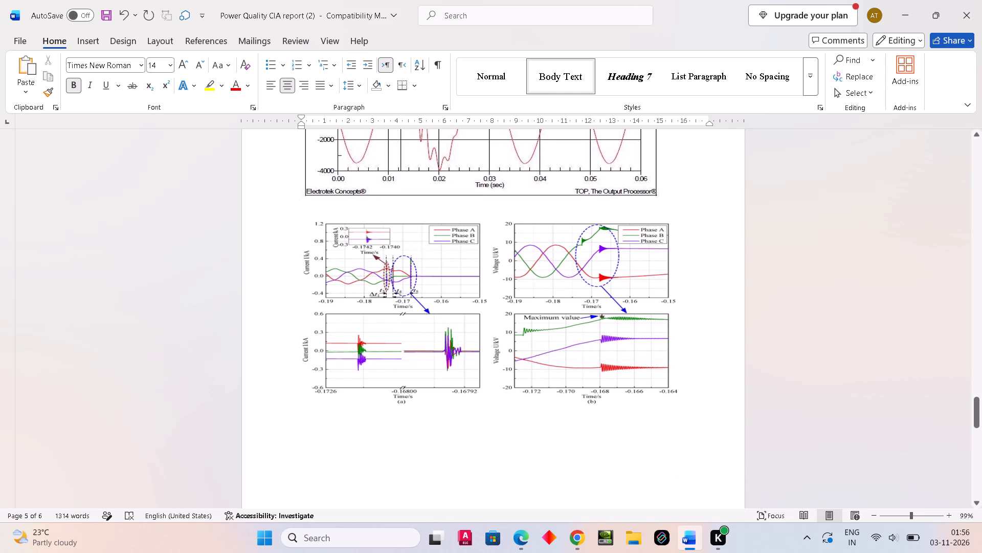
Copy the voltage waveform picture that follows "After a short time, the system returns to its normal operating condition.".
scroll(476, 317, "up", 3)
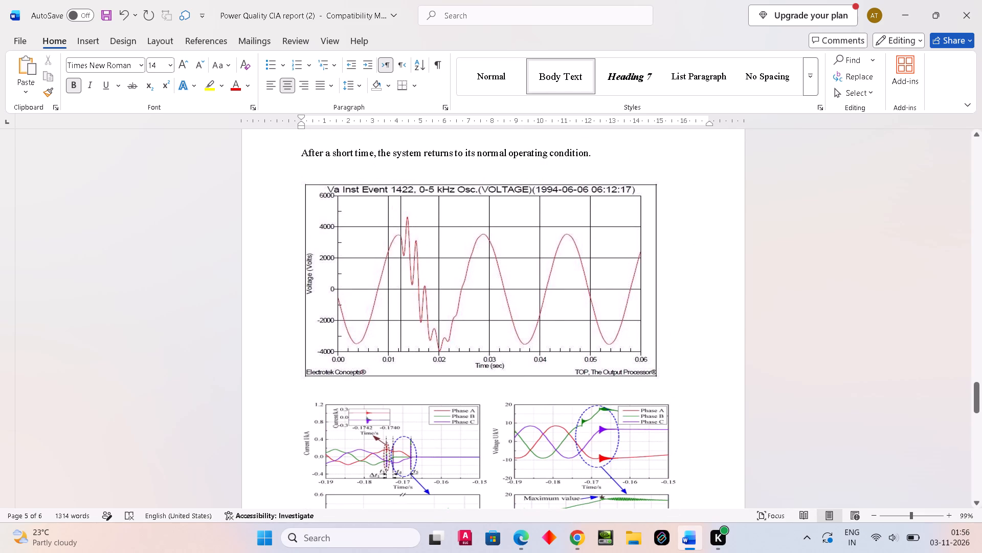
right_click(476, 317)
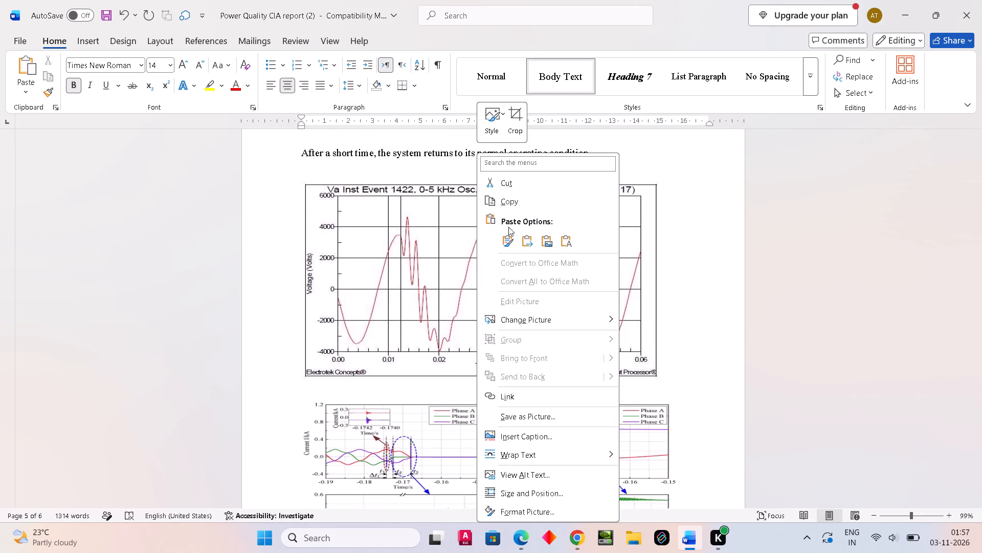
left_click(509, 201)
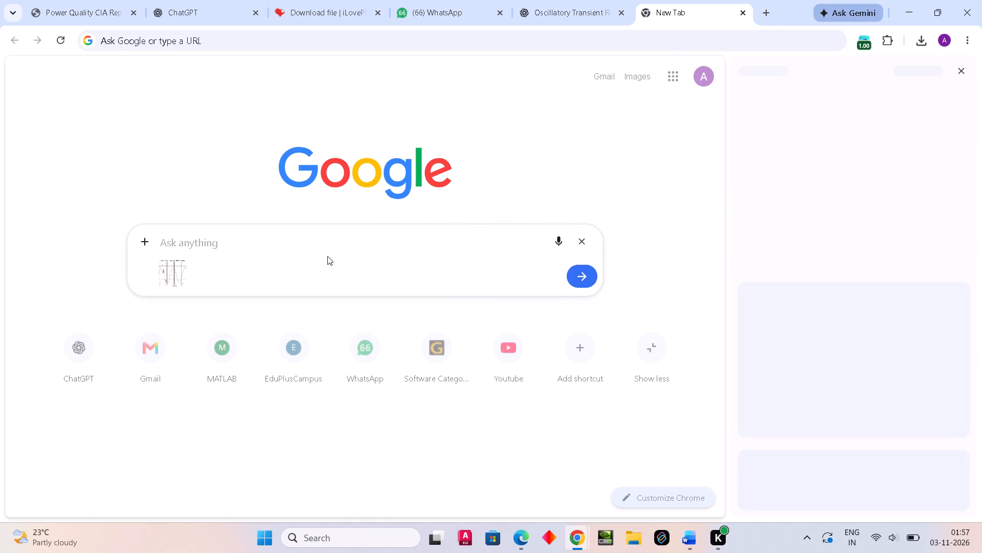
key("space")
type("SU")
type("GGEST A")
key("space")
type("SHORT NAME")
key("space")
type("FOT FI")
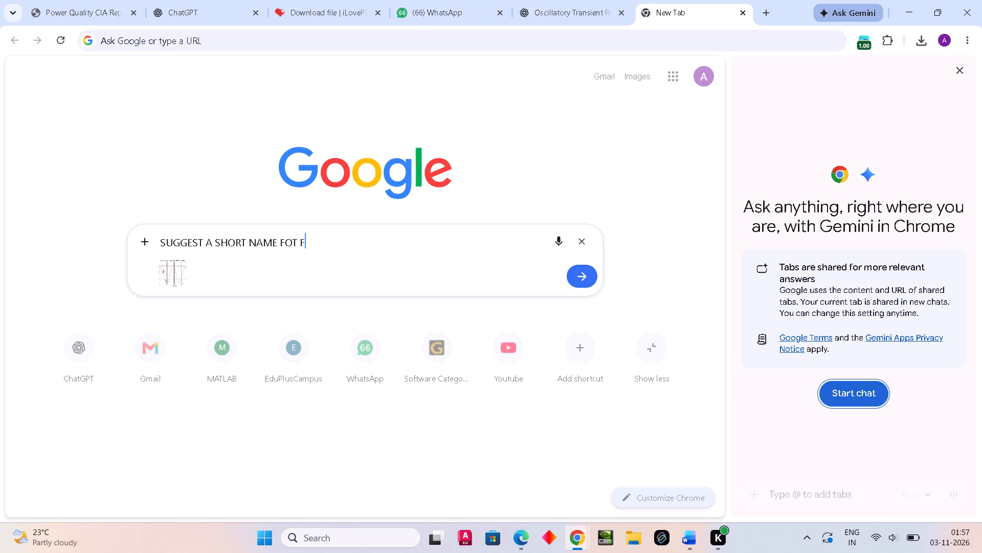
type("GU")
type("RE")
key("Return")
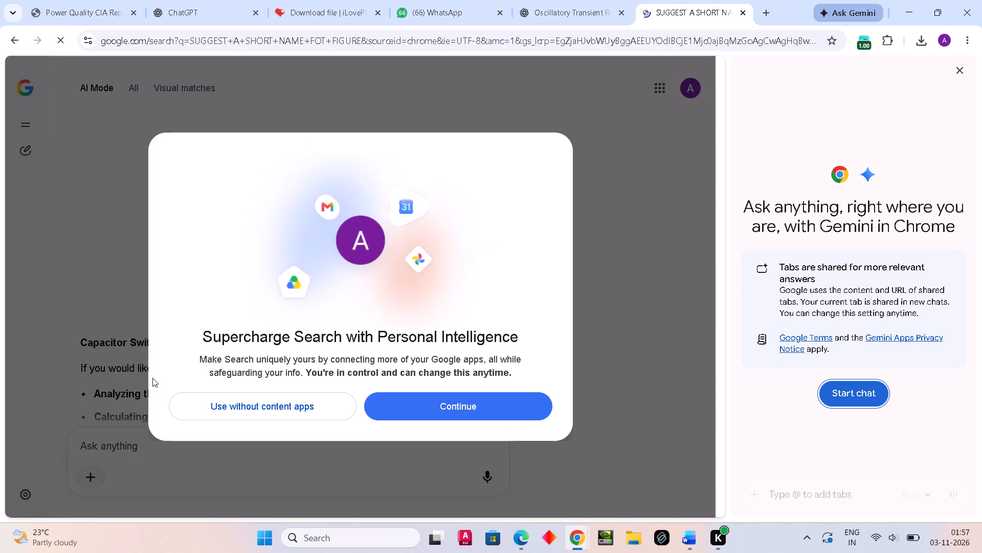
Get past the Personal Intelligence prompt by choosing not to connect the Google apps to Search services, and close the Gemini side panel.
left_click(167, 337)
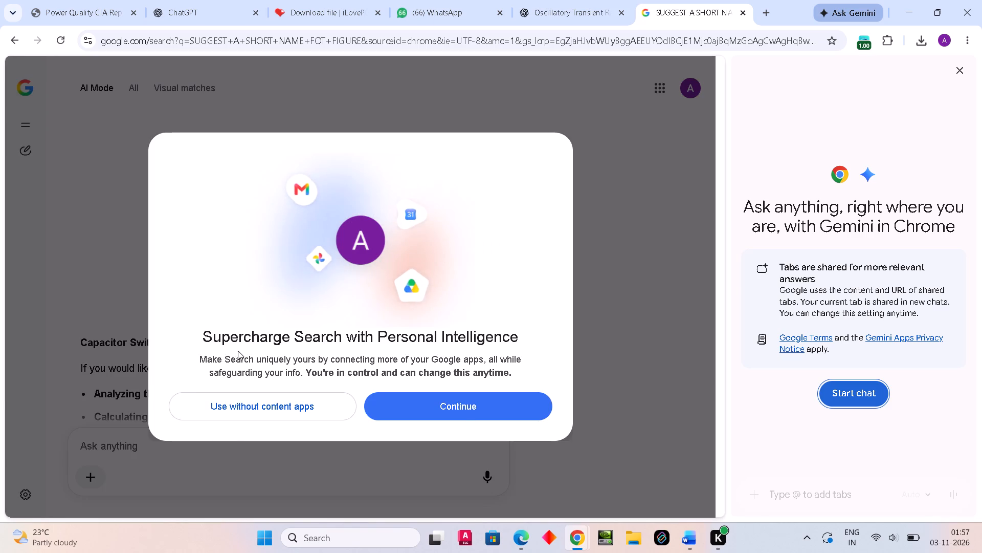
left_click_drag(483, 404, 451, 394)
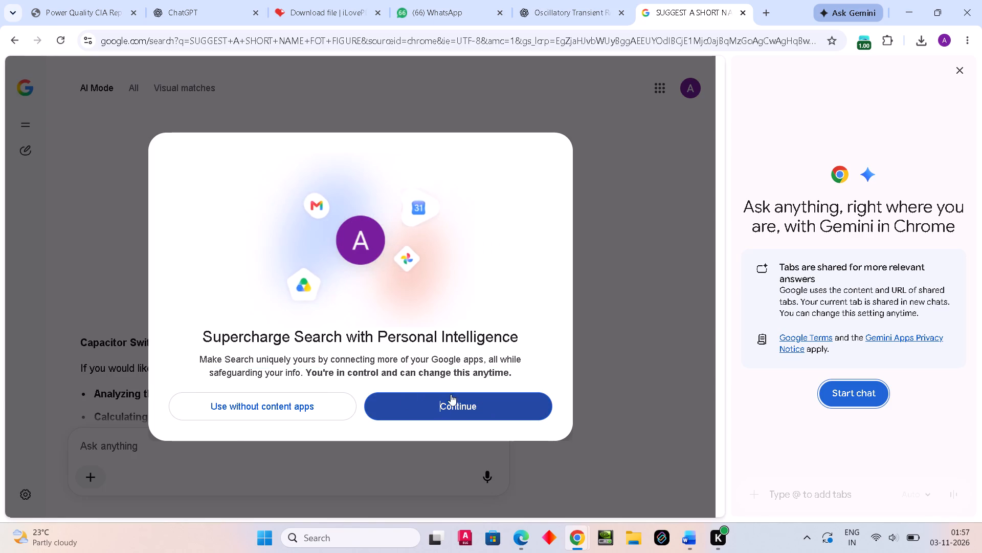
left_click_drag(451, 394, 475, 396)
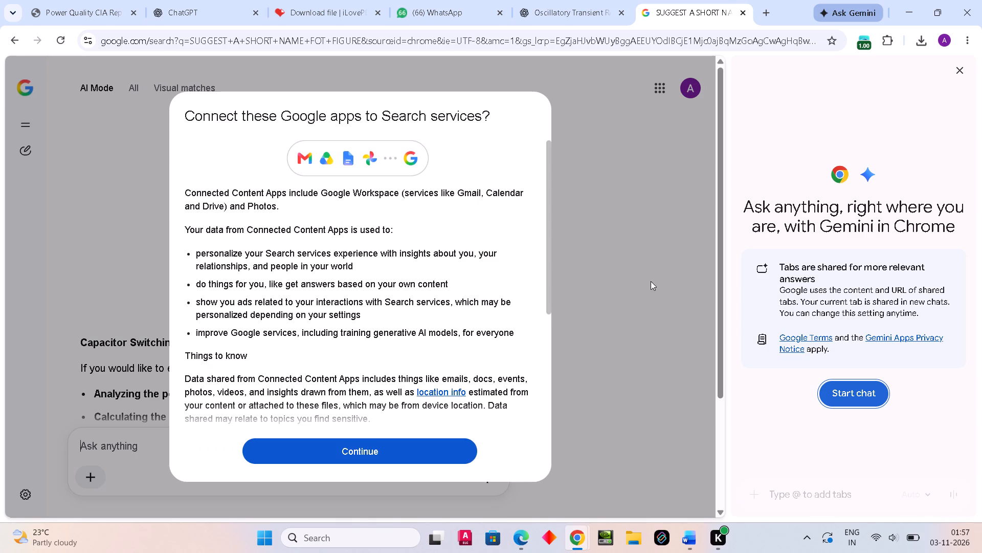
left_click(635, 253)
left_click(599, 144)
left_click(964, 63)
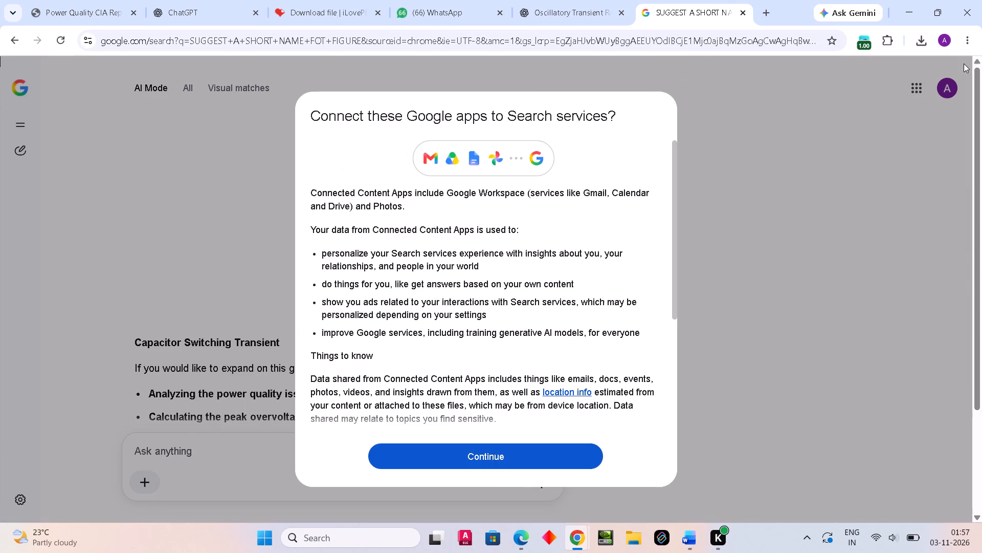
left_click(760, 270)
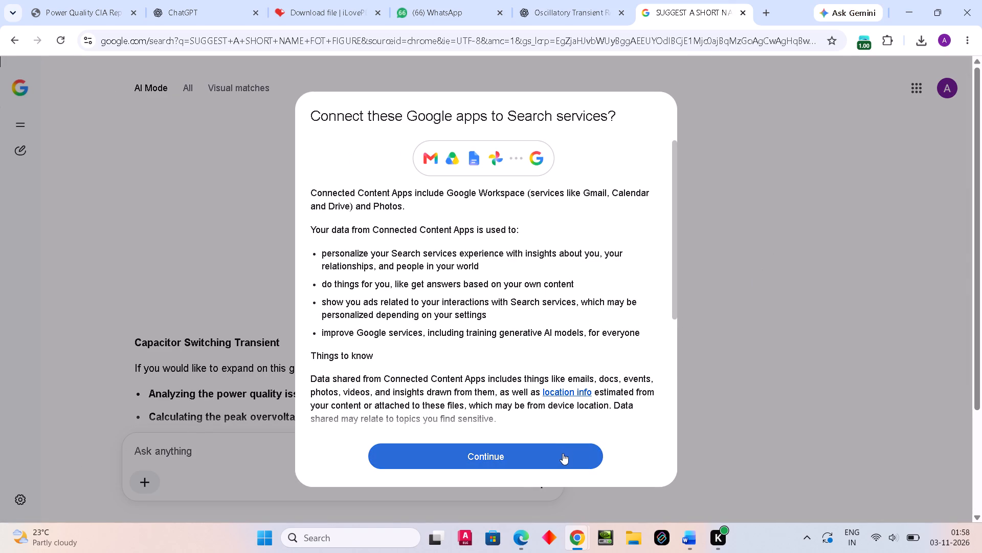
left_click_drag(715, 267, 548, 413)
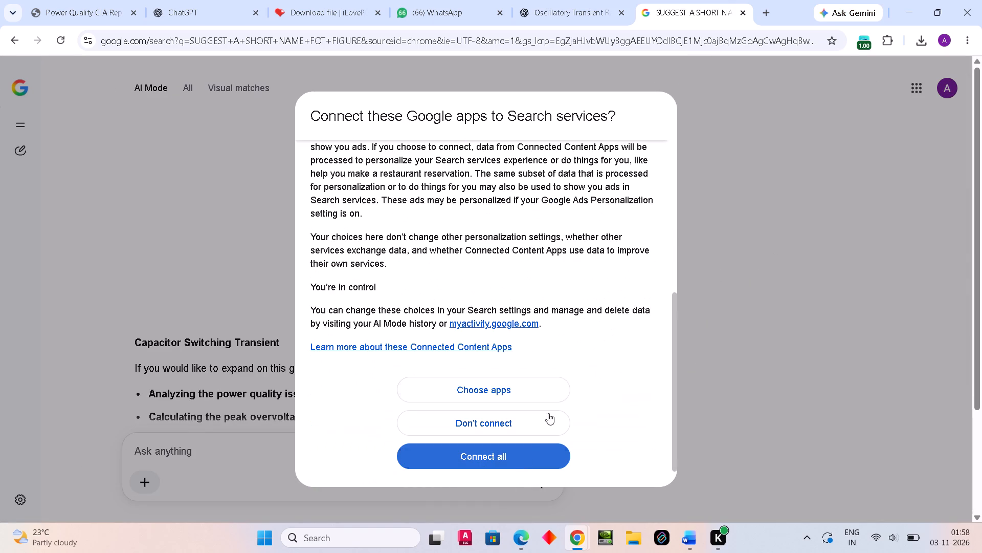
left_click_drag(548, 413, 547, 427)
left_click(547, 427)
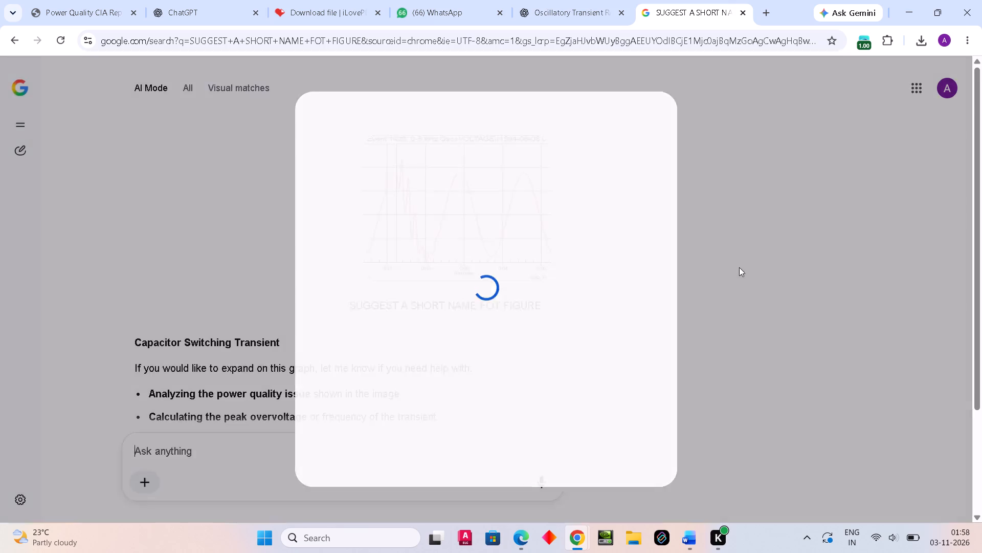
Read the reply about the waveform picture and copy the suggested figure name "Capacitor Switching Transient".
scroll(340, 379, "down", 1)
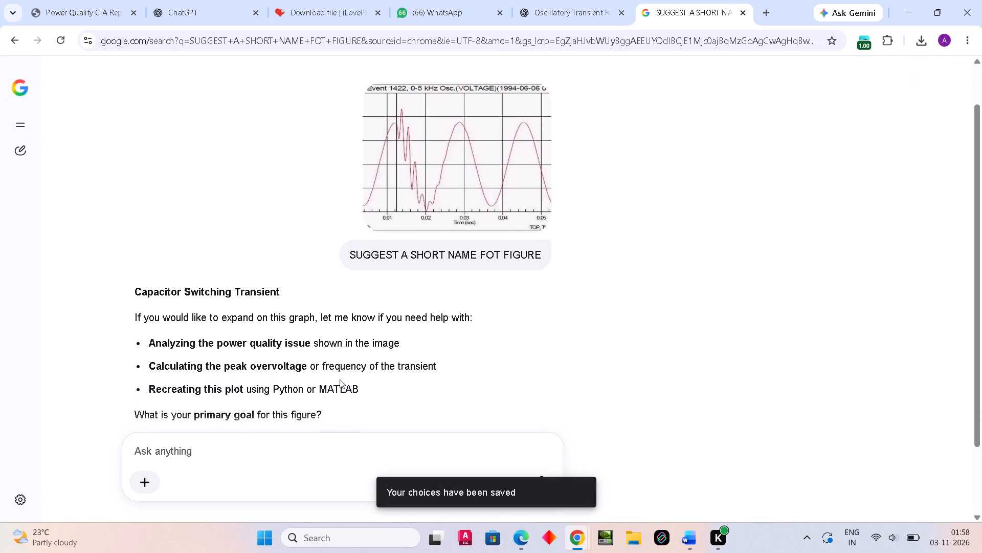
scroll(340, 379, "down", 1)
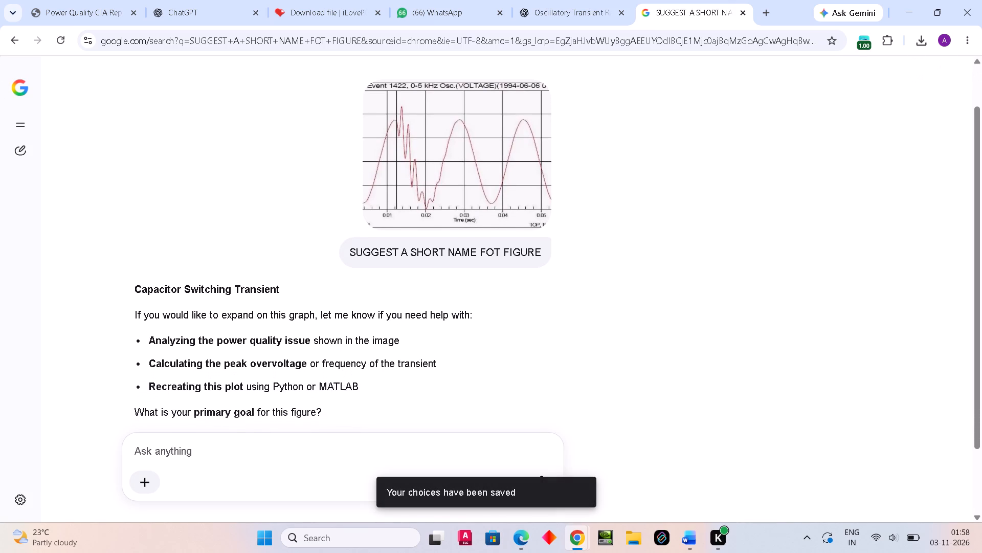
scroll(340, 379, "down", 1)
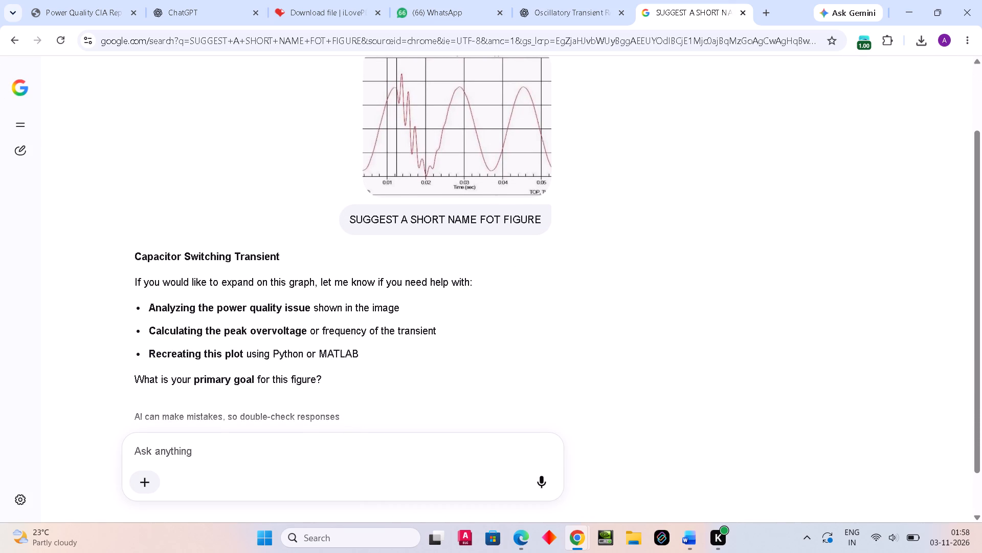
scroll(160, 310, "down", 2)
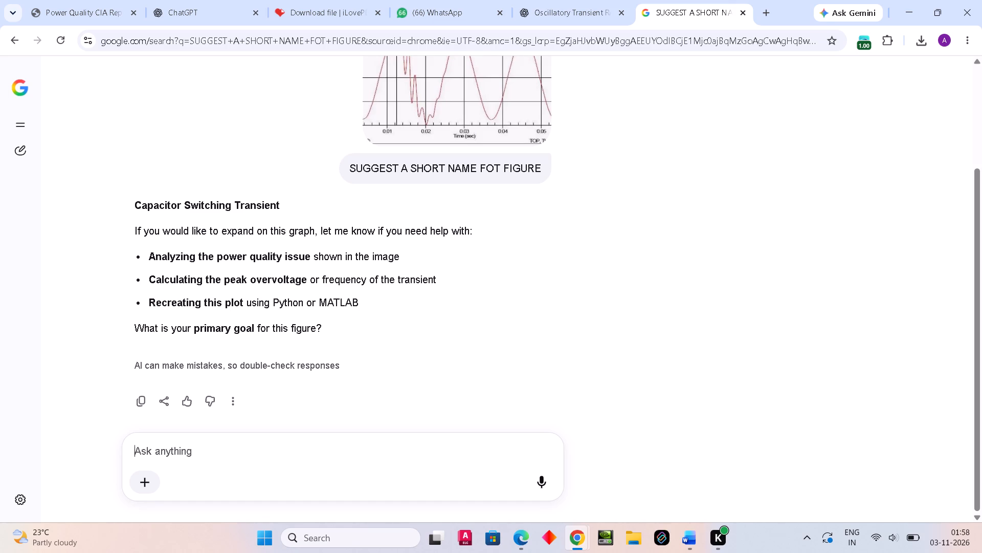
left_click_drag(282, 207, 247, 201)
left_click_drag(247, 201, 161, 218)
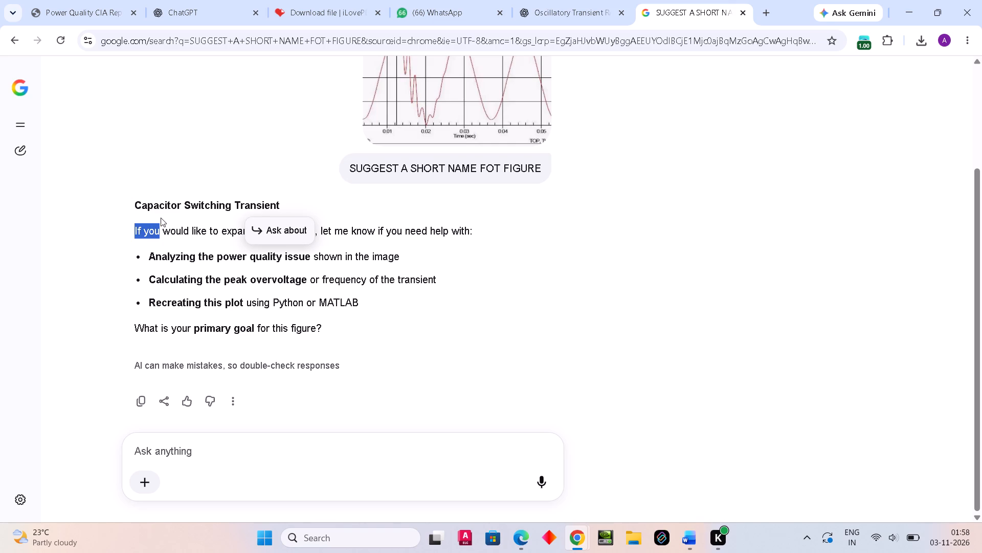
left_click_drag(161, 218, 127, 197)
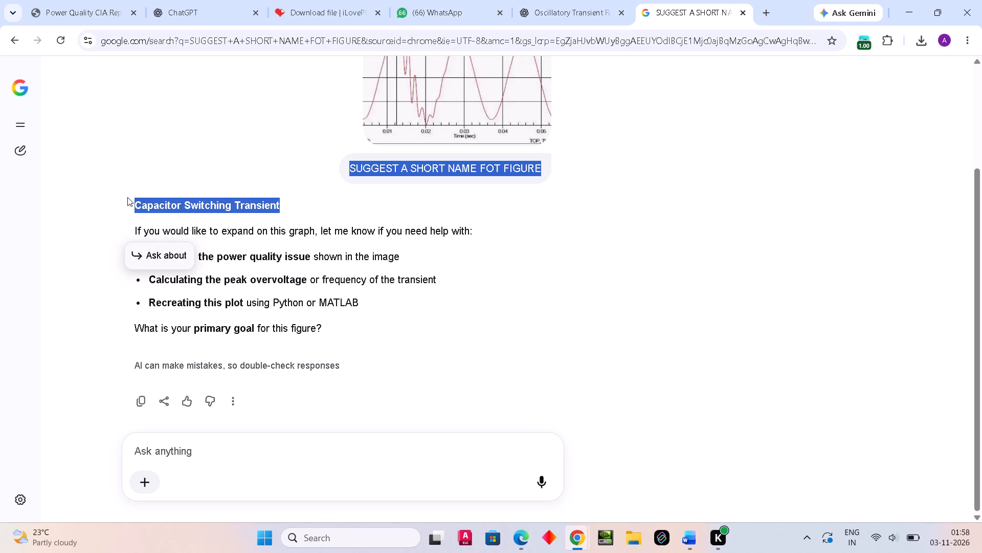
left_click_drag(127, 197, 139, 206)
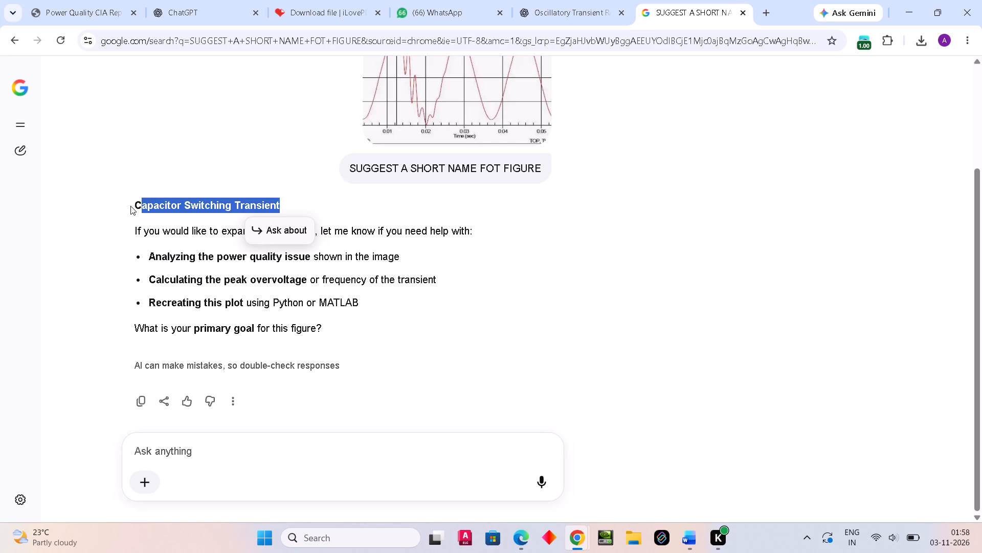
left_click_drag(130, 204, 301, 209)
key("ctrl+c")
Switch to Word, place the cursor beside the voltage waveform picture, and look through the report from the cover page to the waveform figures.
key("alt+Tab")
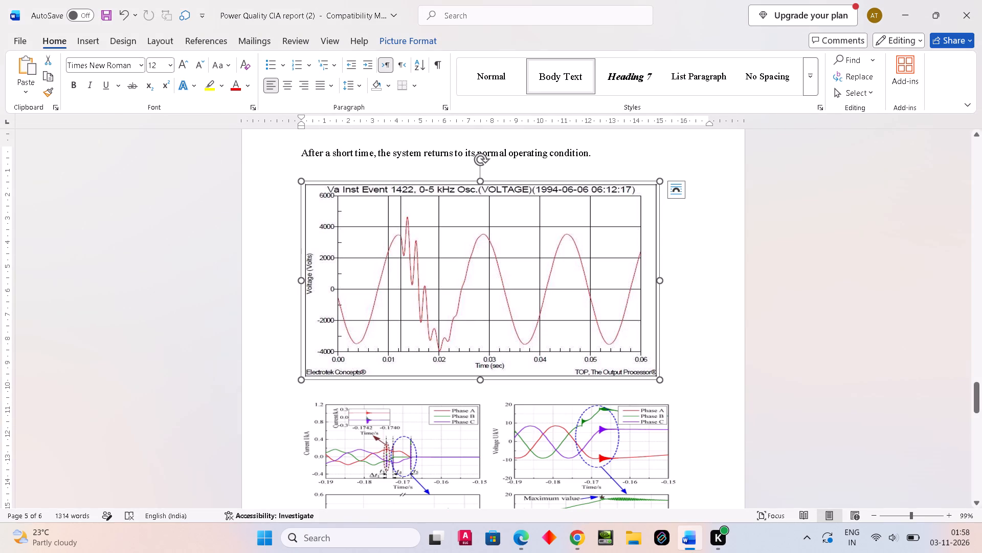
left_click(664, 374)
left_click(664, 374)
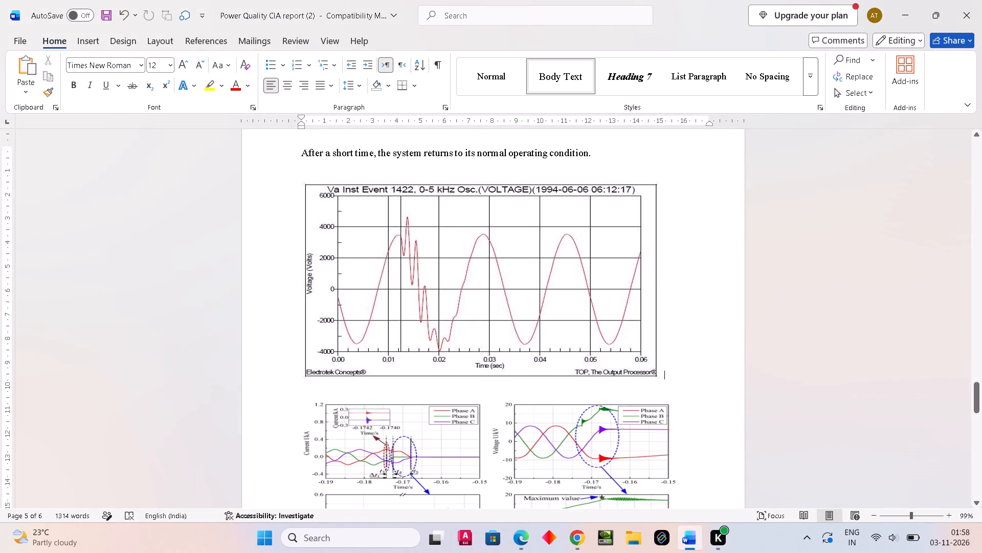
scroll(664, 374, "up", 5)
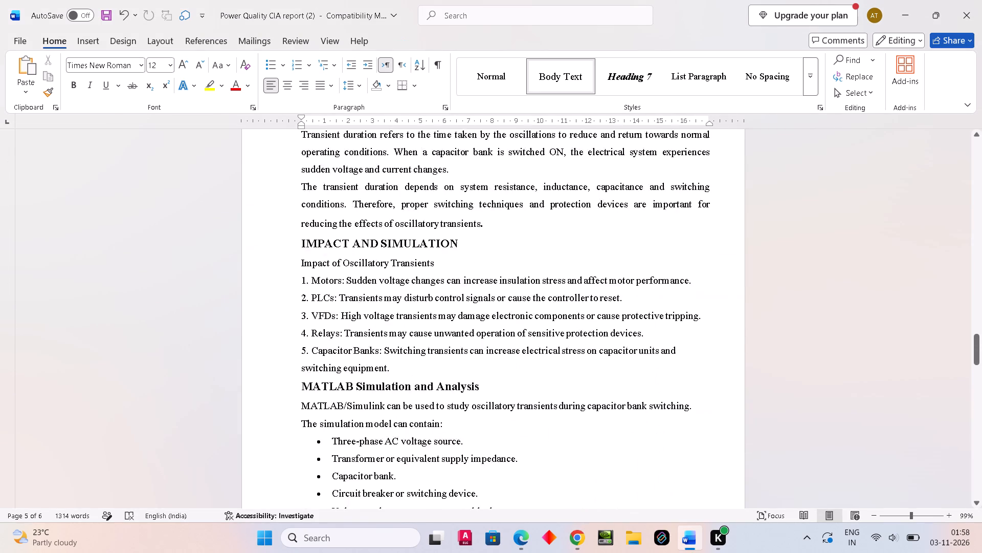
scroll(664, 374, "up", 7)
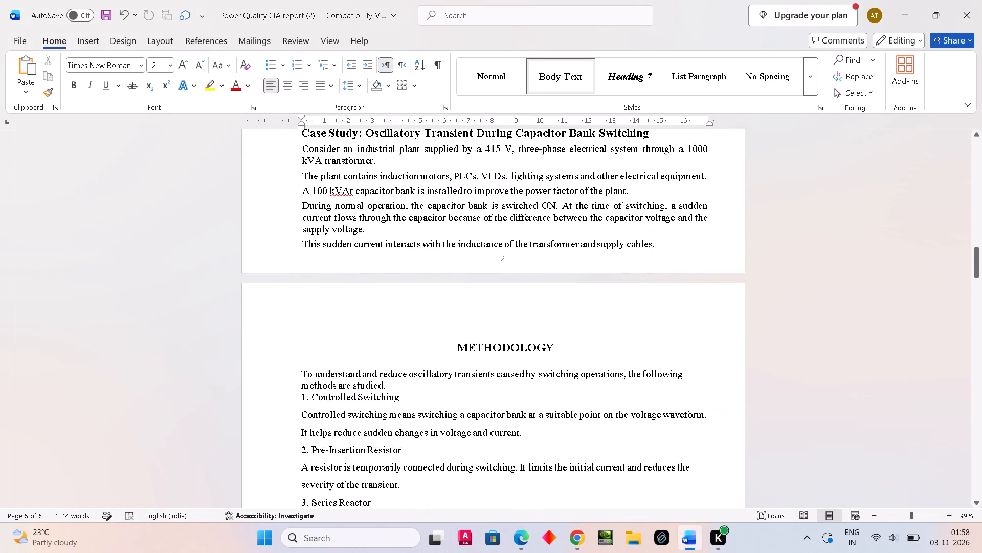
scroll(664, 374, "up", 6)
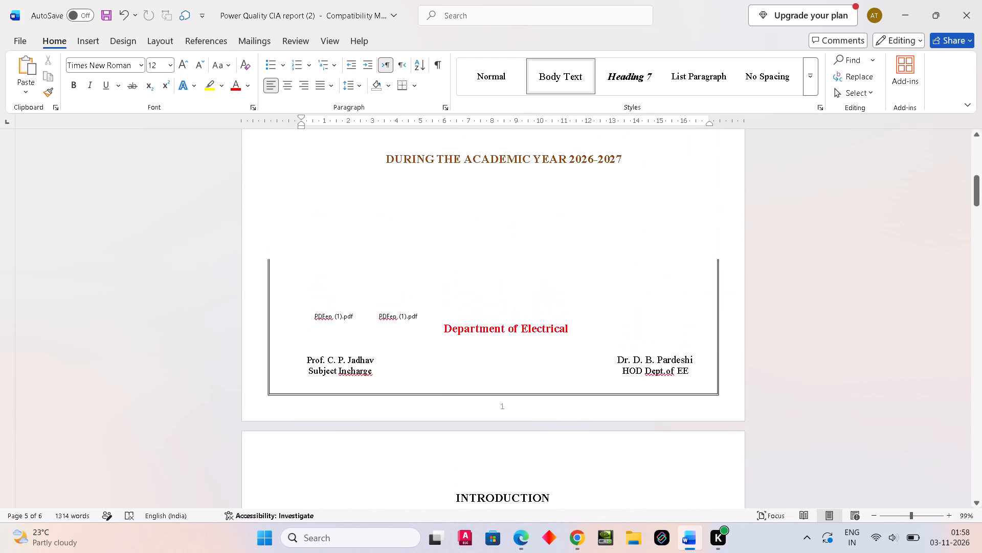
scroll(664, 374, "up", 1)
scroll(664, 374, "down", 5)
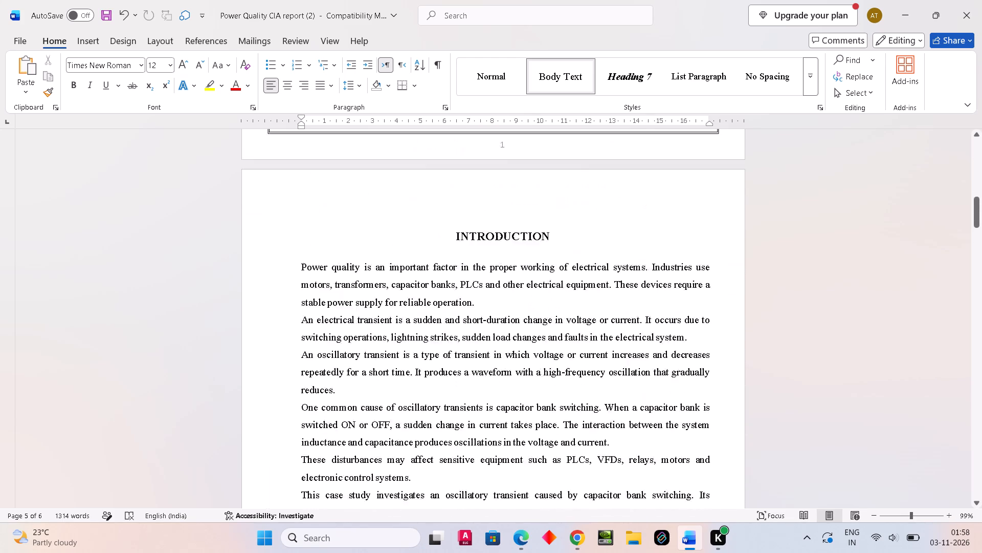
scroll(664, 374, "down", 5)
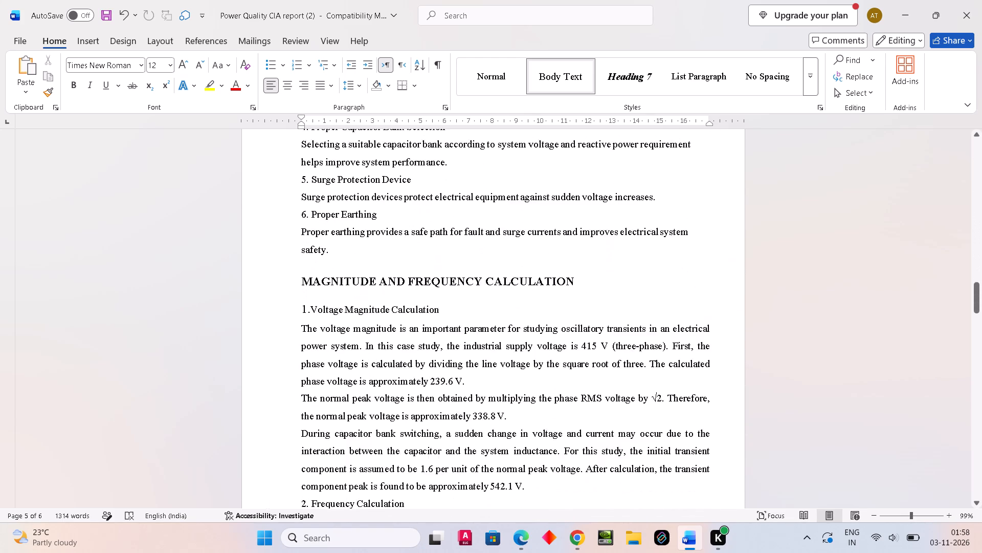
scroll(664, 374, "down", 10)
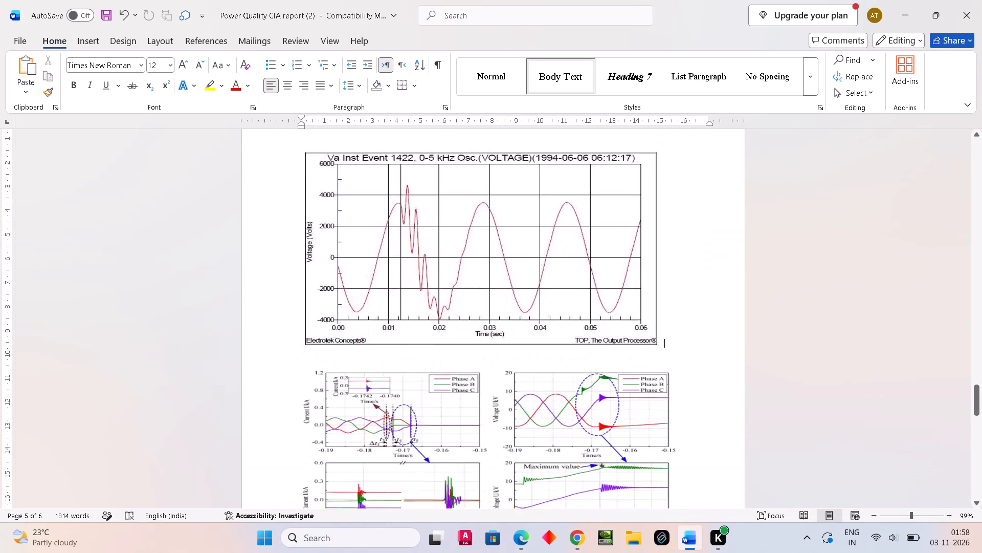
scroll(664, 374, "down", 1)
scroll(665, 351, "up", 3)
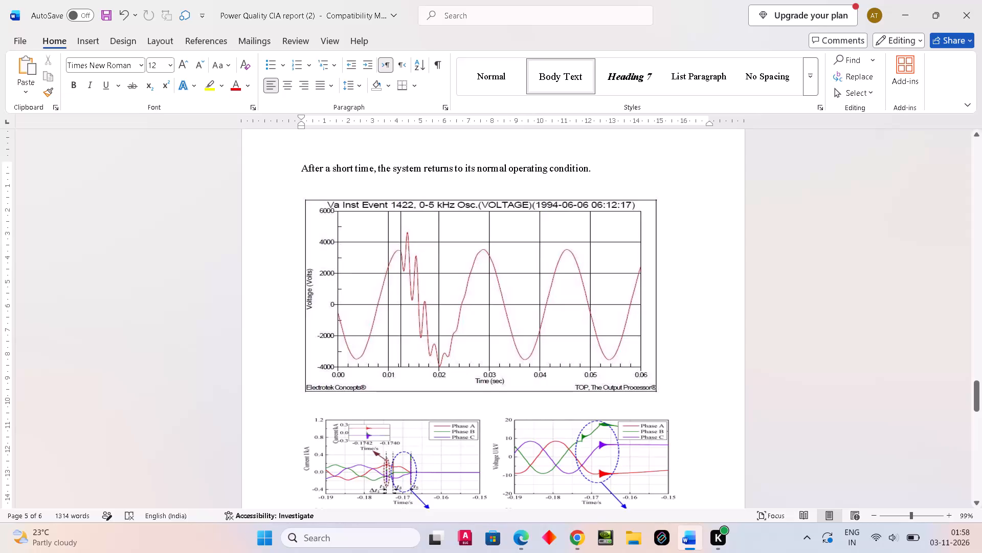
Paste the copied name "Capacitor Switching Transient" as a caption on a new line below the voltage waveform picture.
key("Return")
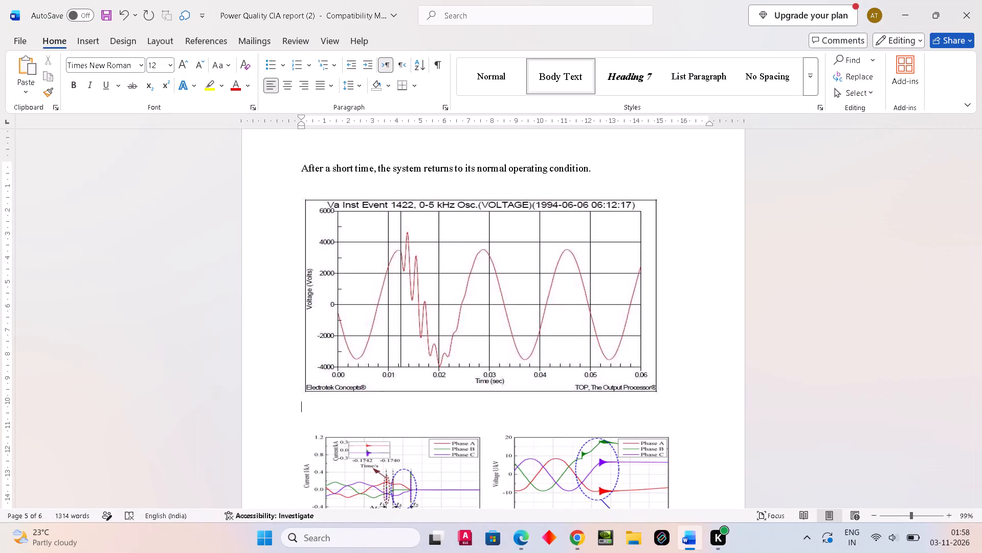
key("ctrl+v")
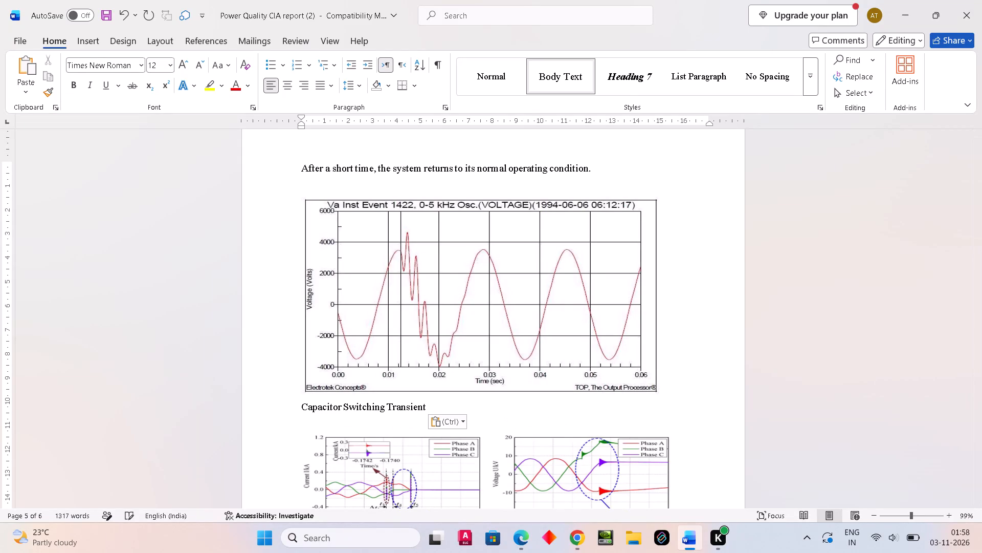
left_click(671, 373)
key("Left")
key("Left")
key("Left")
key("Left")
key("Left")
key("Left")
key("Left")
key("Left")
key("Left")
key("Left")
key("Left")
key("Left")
Prefix the caption "Capacitor Switching Transient" with "Figure1.".
left_click(300, 405)
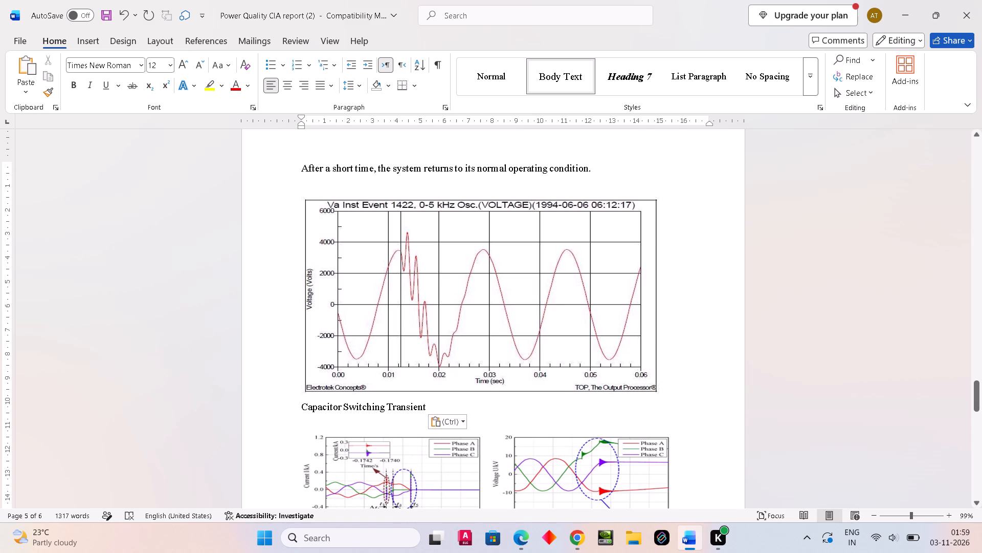
key("space")
key("f")
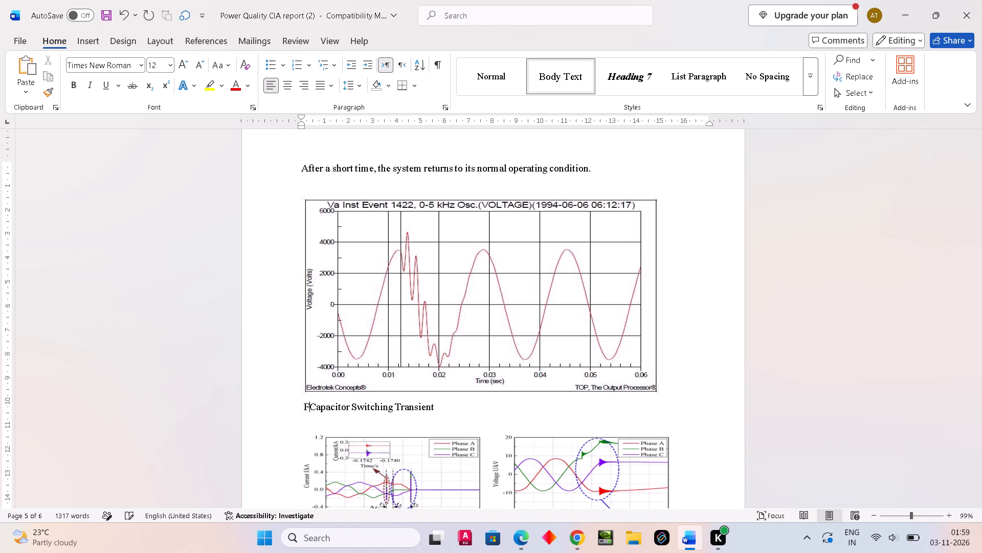
key("g")
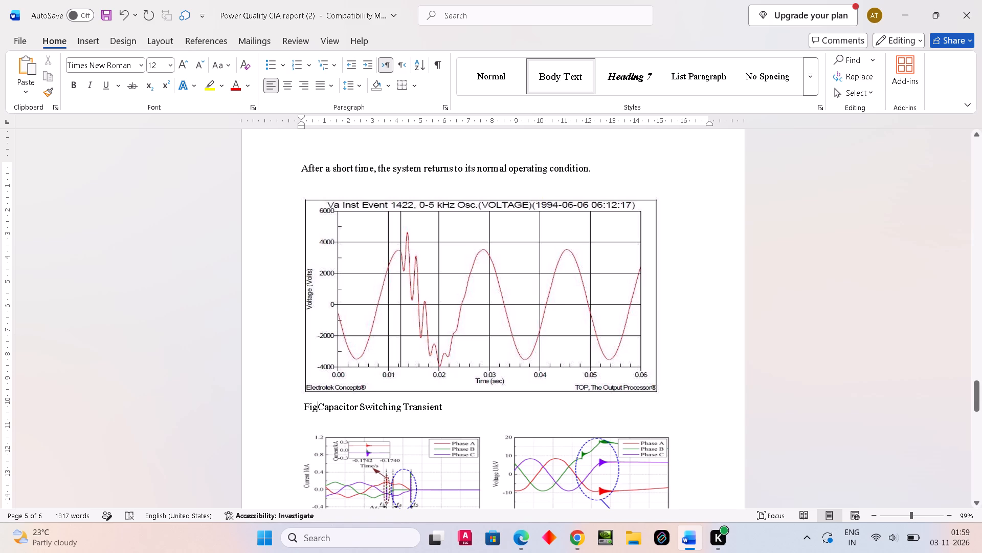
type("ure")
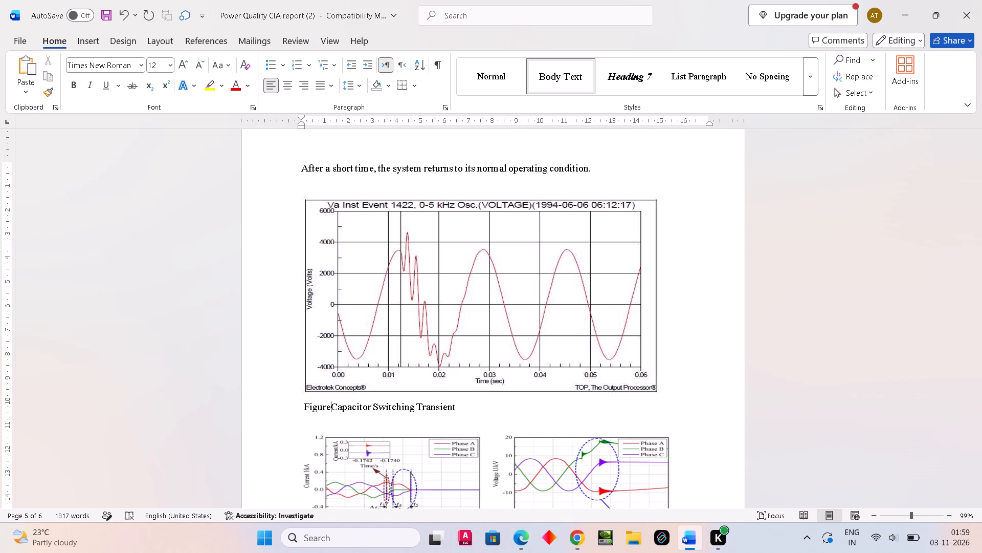
key("1")
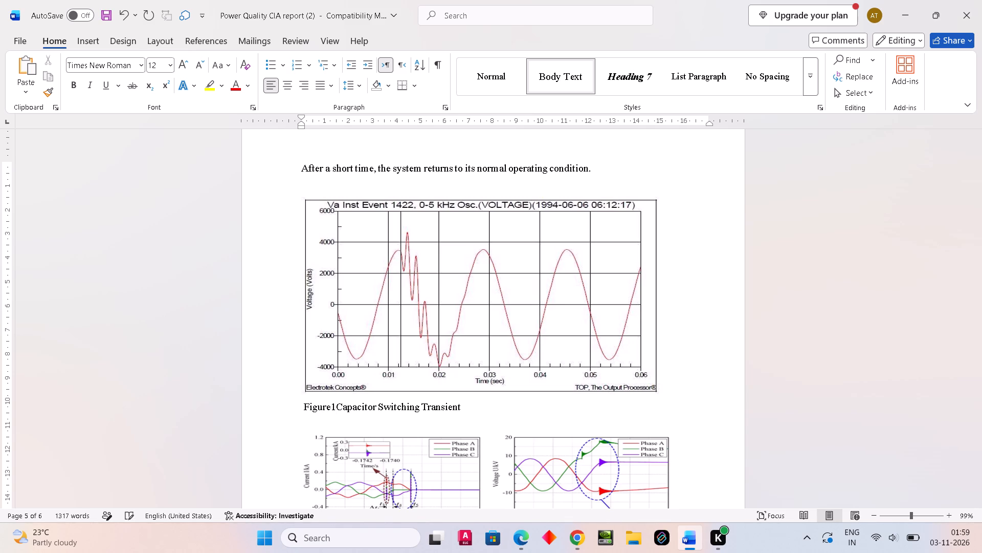
key("period")
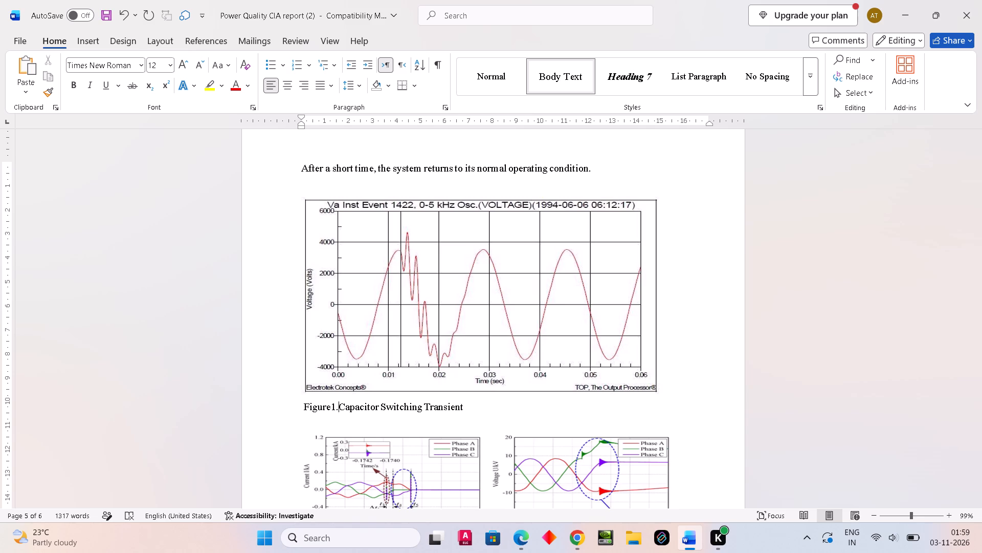
Indent the Figure1 caption with leading spaces so it sits roughly centred beneath the voltage waveform picture.
left_click(299, 406)
key("space")
key("space")
key("space")
key("space")
key("space")
key("space")
key("space")
key("space")
key("space")
key("space")
key("space")
key("space")
key("space")
key("space")
key("space")
key("space")
key("space")
key("space")
key("space")
key("space")
key("space")
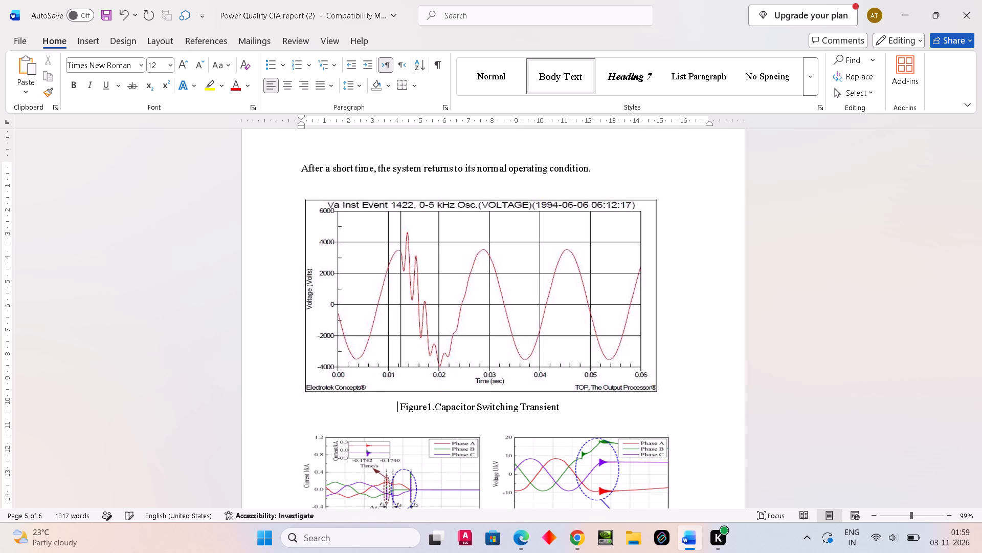
key("space")
Copy the three-phase current and voltage waveform picture, switch to the browser, and submit it in the Google figure-name chat.
scroll(343, 460, "down", 1)
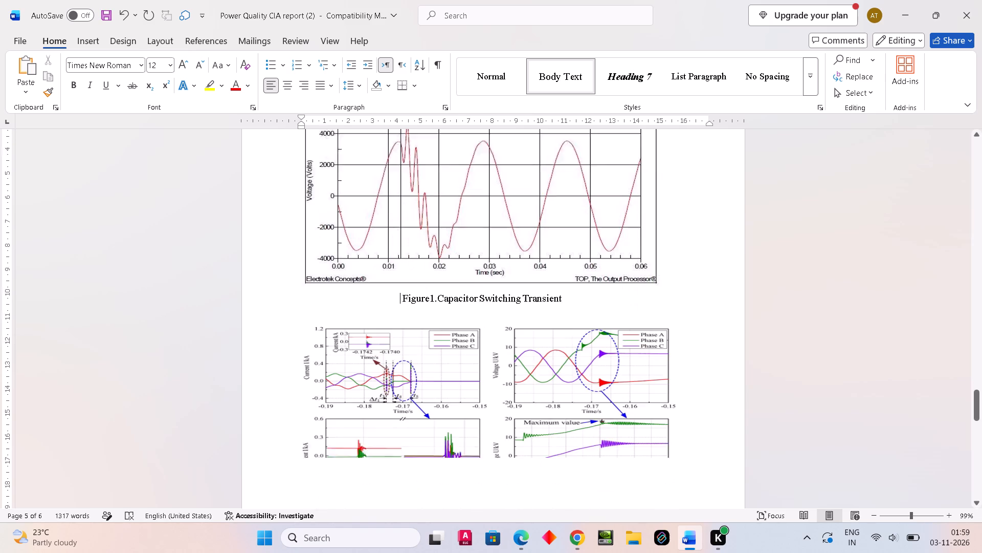
scroll(343, 460, "down", 1)
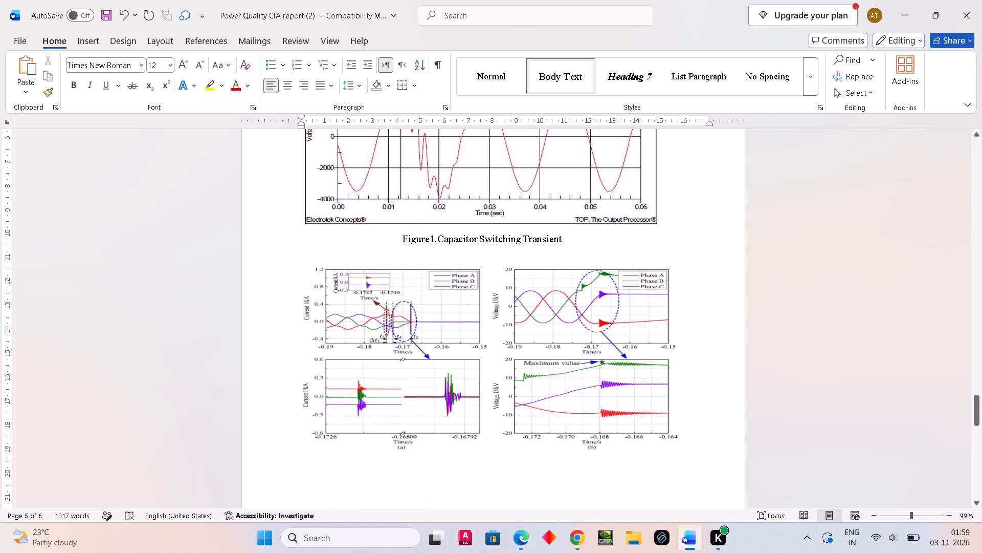
right_click(463, 385)
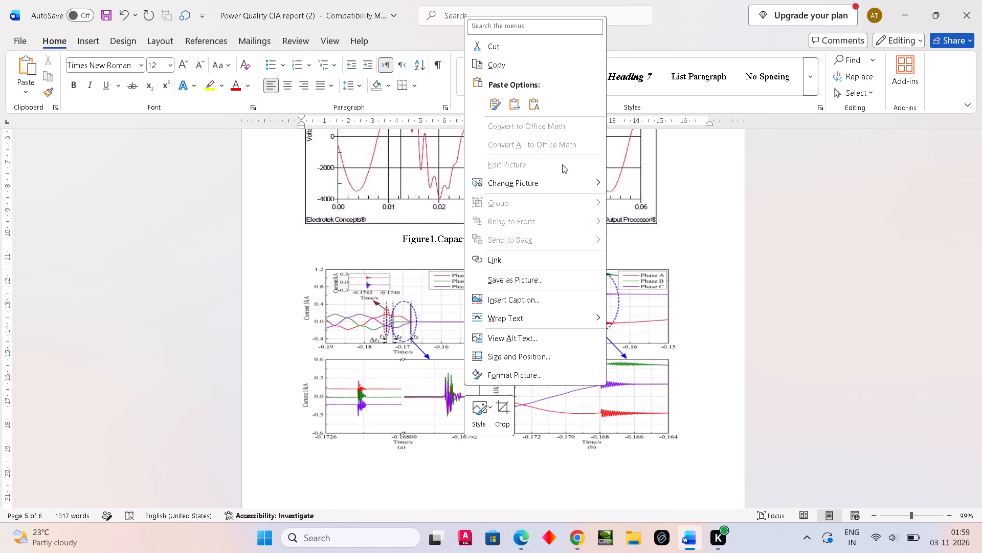
left_click(514, 62)
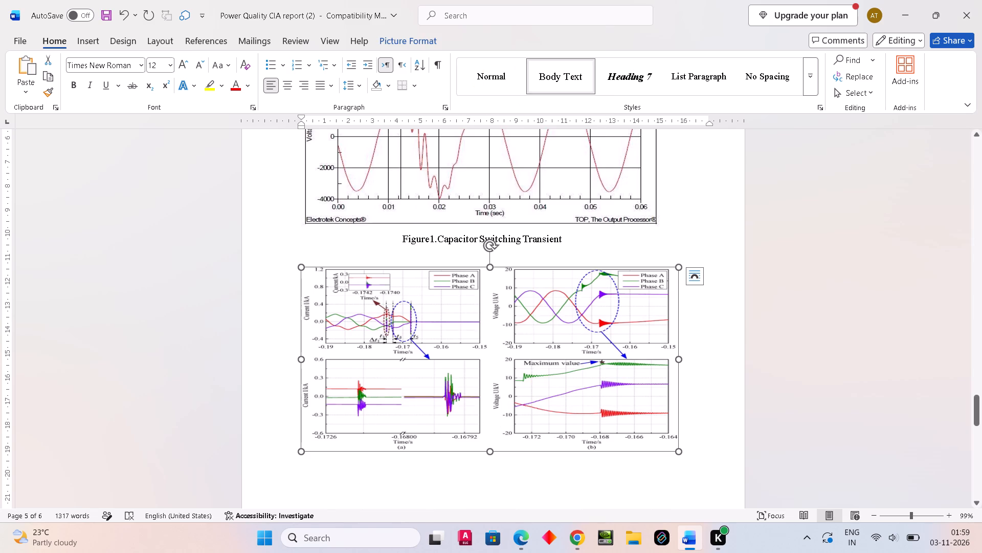
key("alt+Tab")
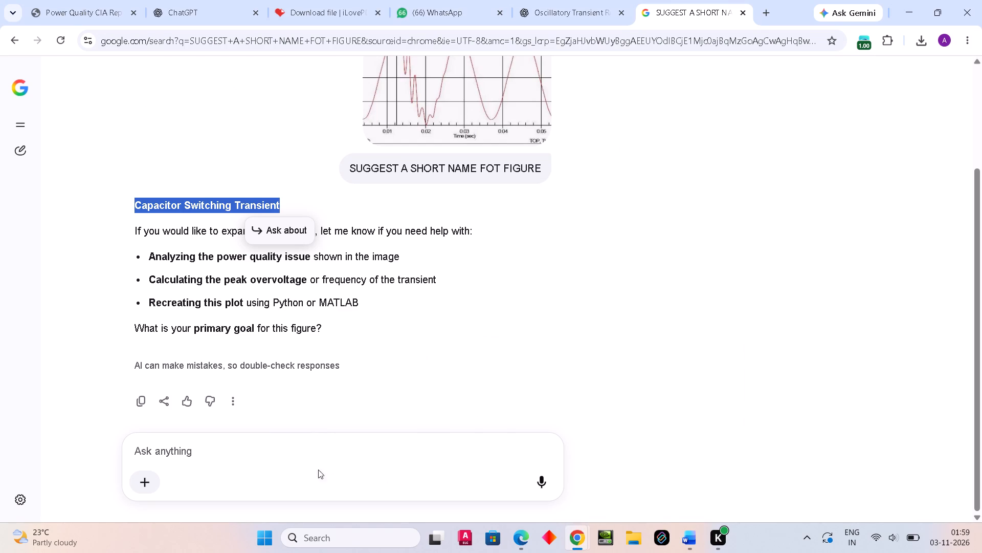
left_click(251, 453)
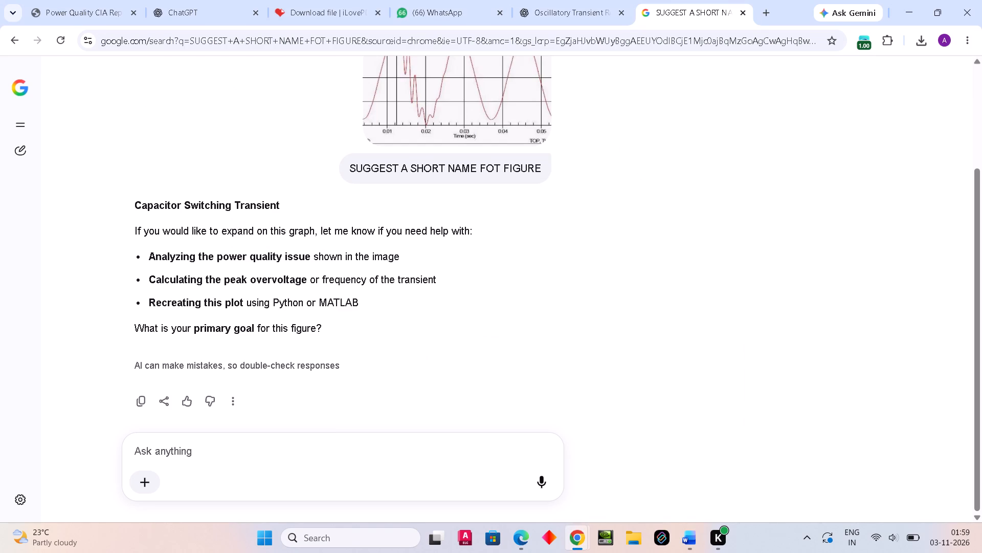
key("ctrl+v")
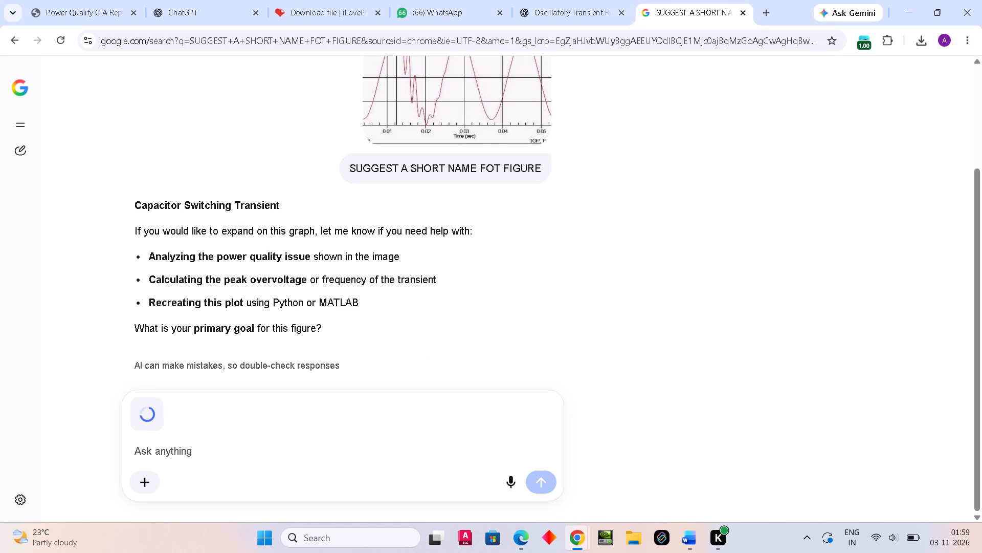
key("Return")
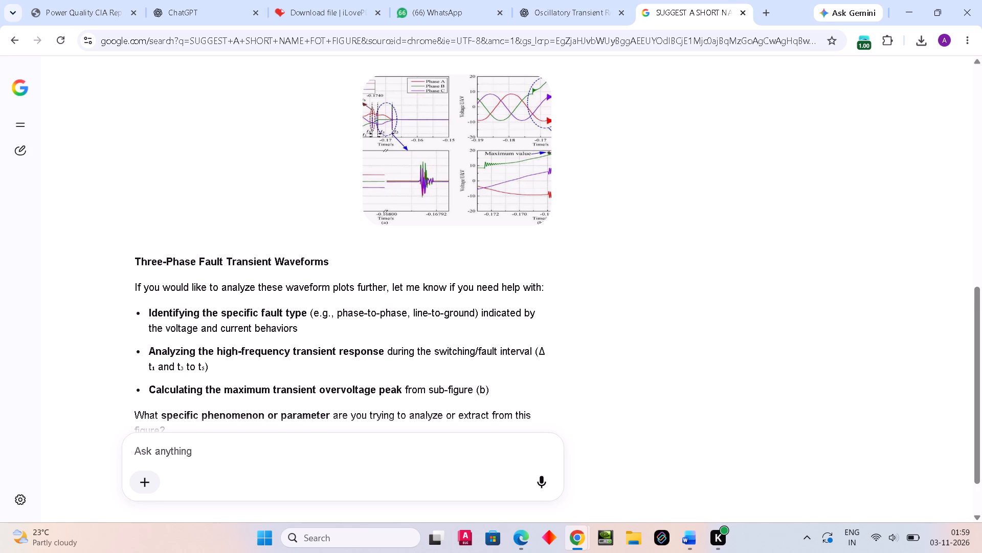
Copy the suggested figure name "Three-Phase Fault Transient Waveforms" from the reply.
left_click_drag(138, 257, 386, 250)
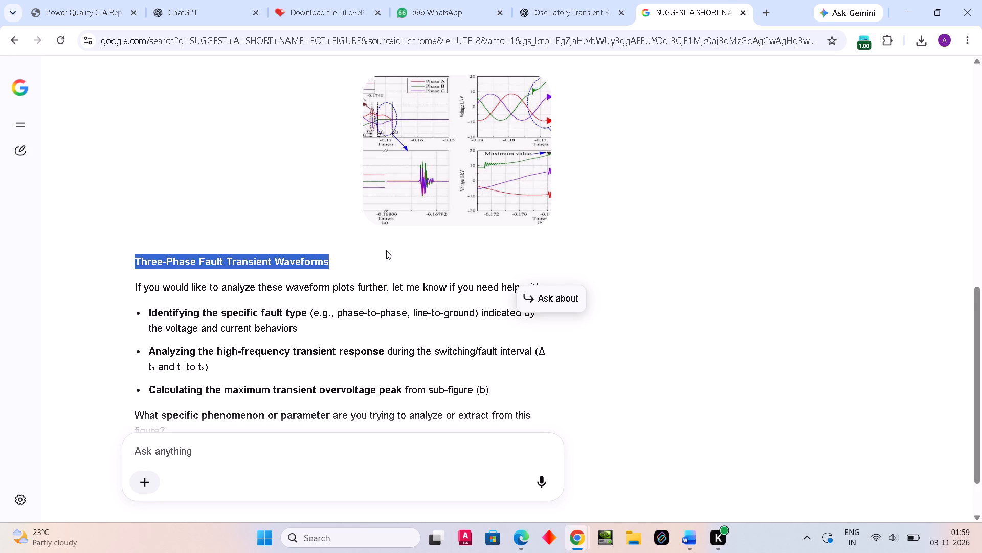
key("ctrl+c")
Switch back to Word and insert five blank lines above the "Waveform Explanation" heading to push that section onto the next page.
key("alt+Tab")
scroll(434, 430, "down", 1)
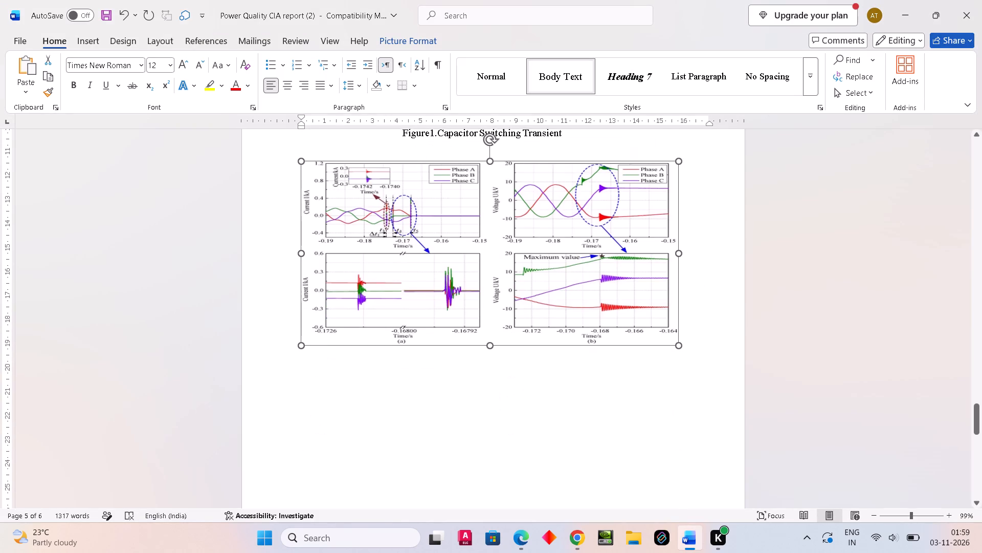
scroll(434, 430, "down", 1)
scroll(434, 430, "up", 5)
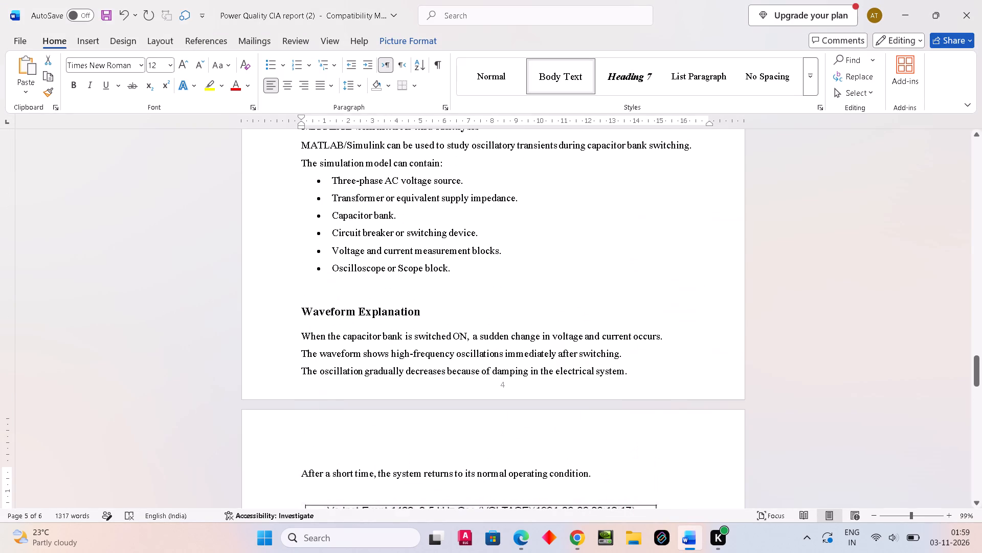
scroll(434, 430, "up", 2)
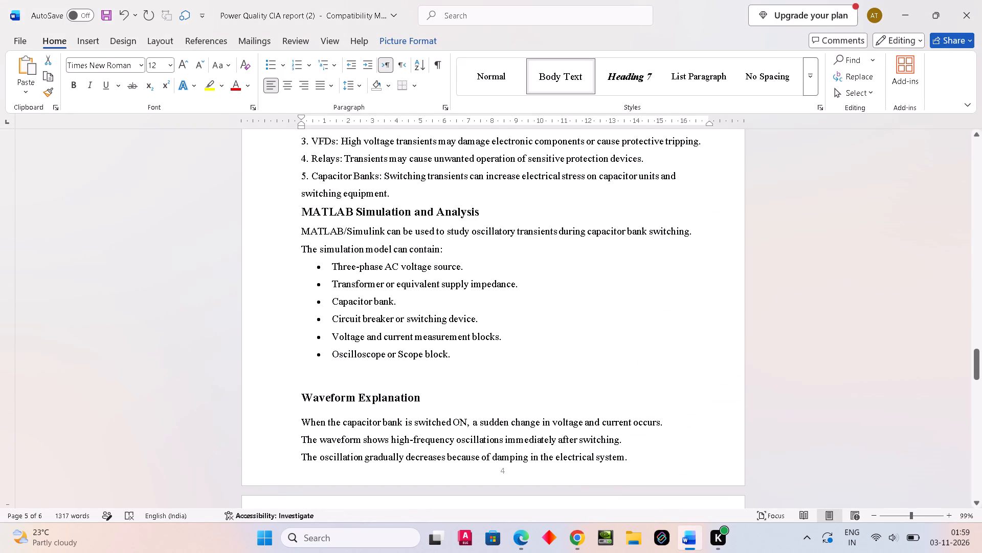
left_click(300, 379)
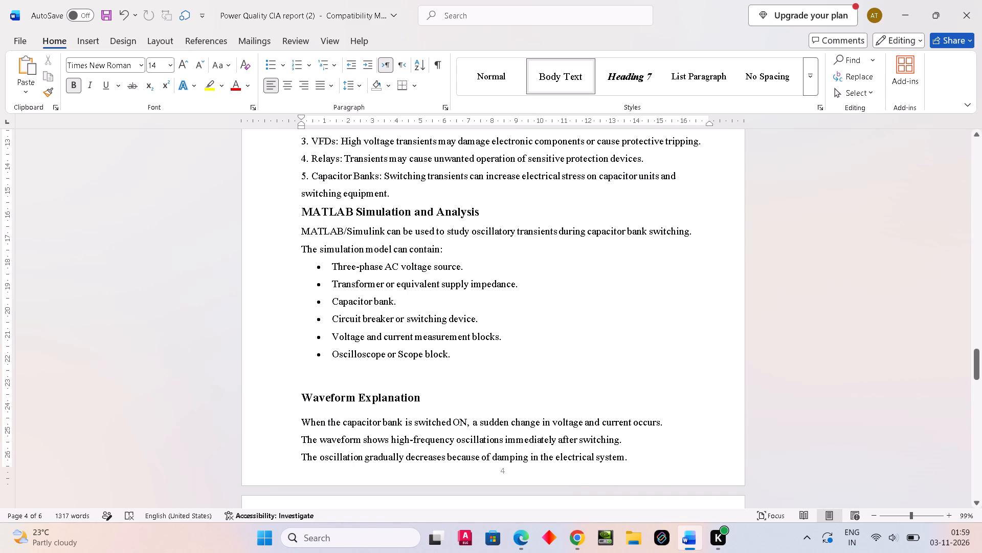
key("Return")
key("Return")
key("Return")
key("Return")
key("Return")
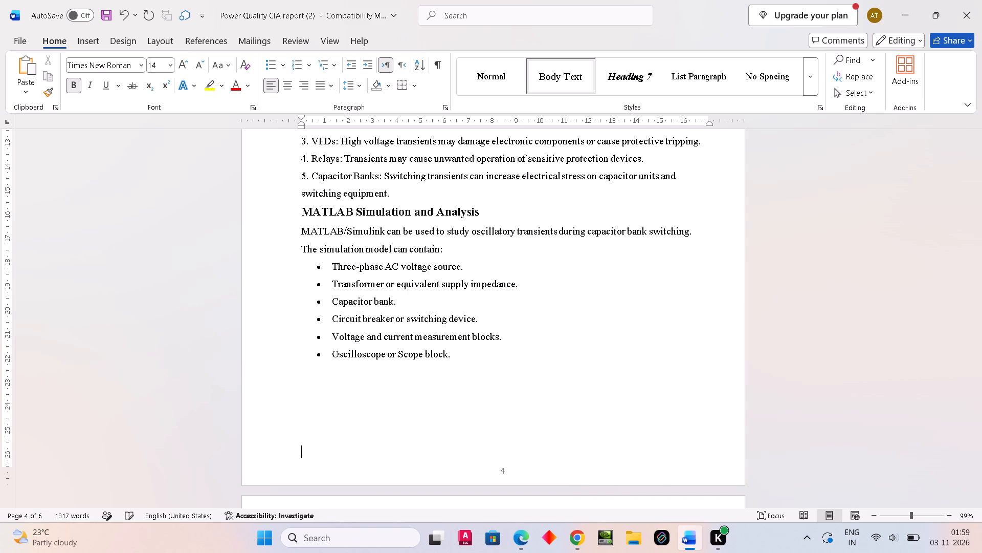
Paste the copied name "Three-Phase Fault Transient Waveforms" as a caption on a new line below the three-phase waveform picture.
scroll(398, 406, "down", 5)
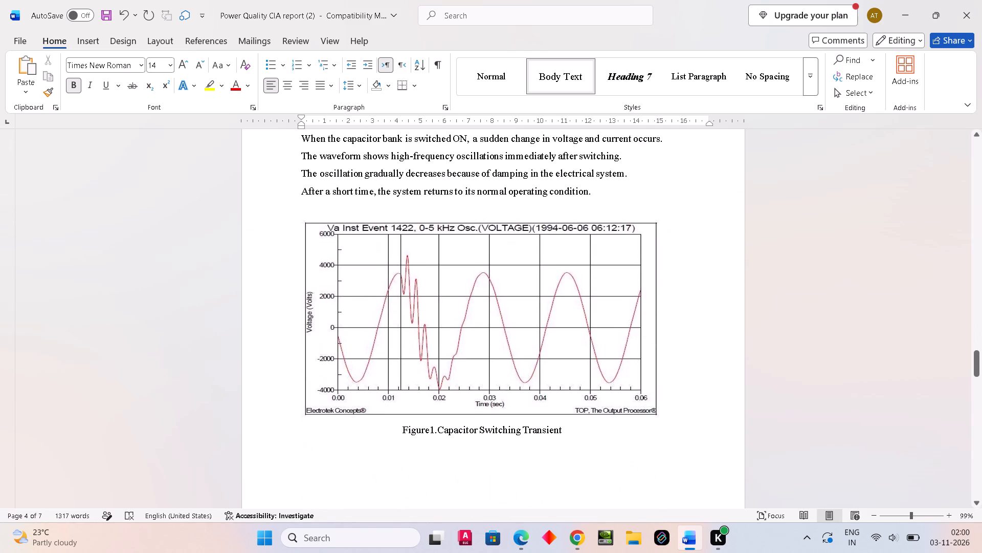
scroll(398, 406, "down", 3)
scroll(398, 406, "up", 1)
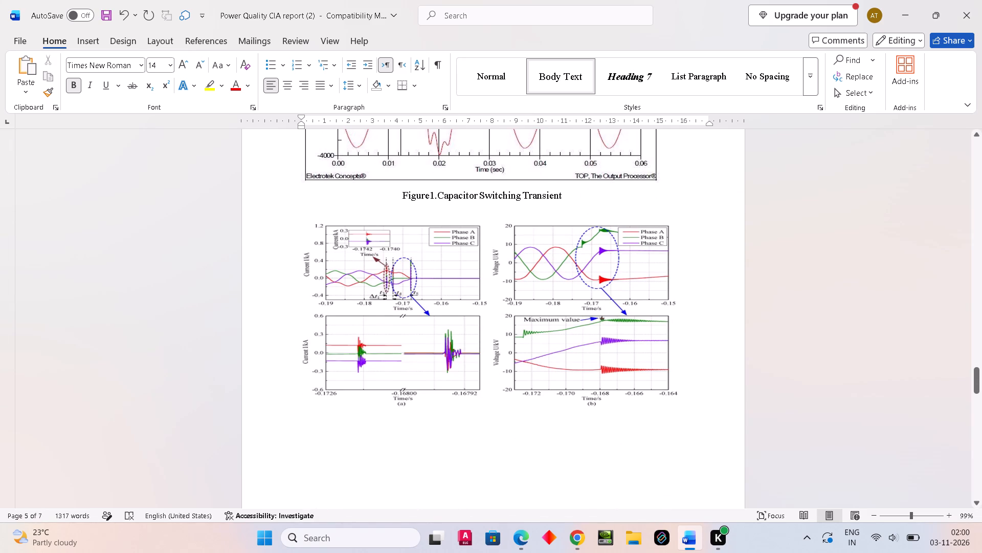
left_click(691, 392)
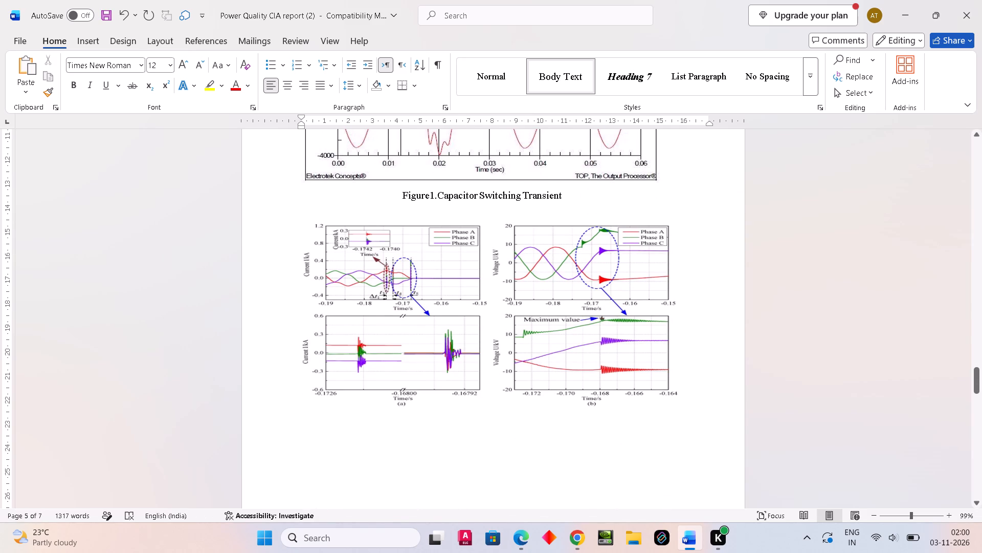
key("Return")
key("ctrl+v")
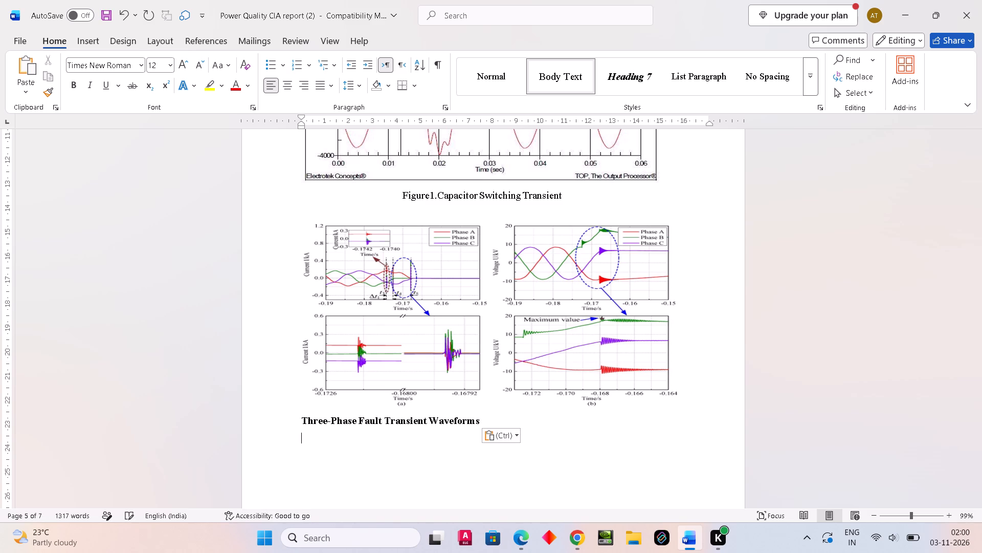
Prefix the caption "Three-Phase Fault Transient Waveforms" with "Figure2.".
left_click(298, 417)
key("f")
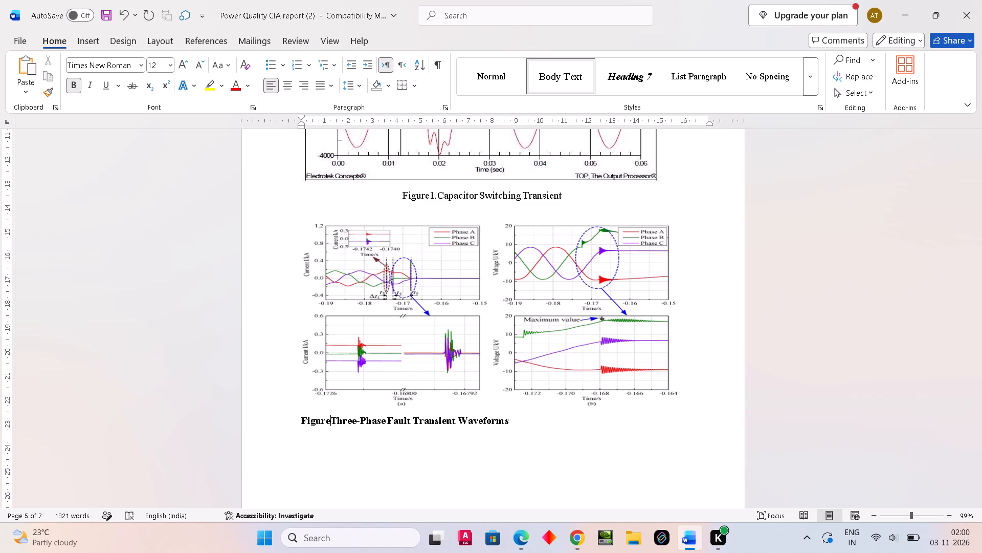
type("20")
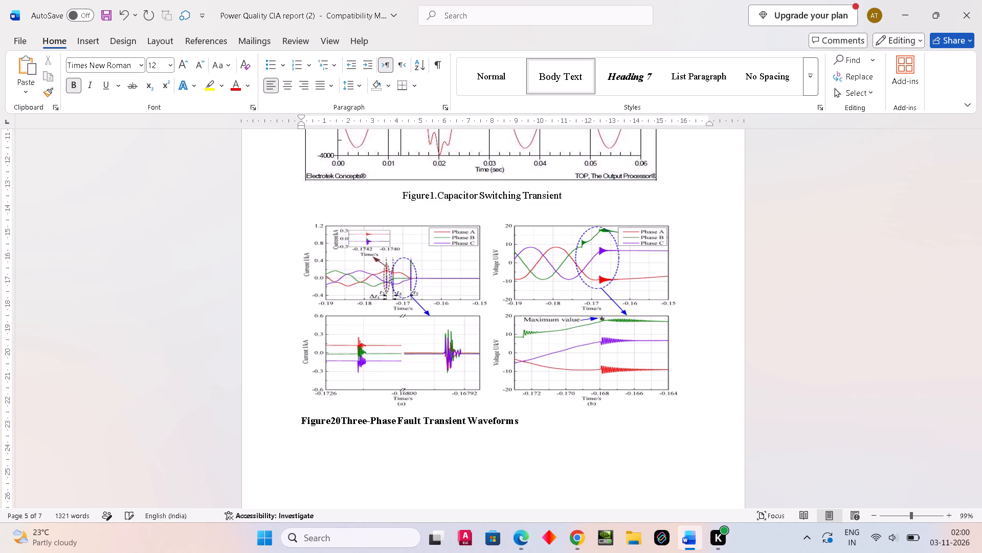
key("BackSpace")
key("period")
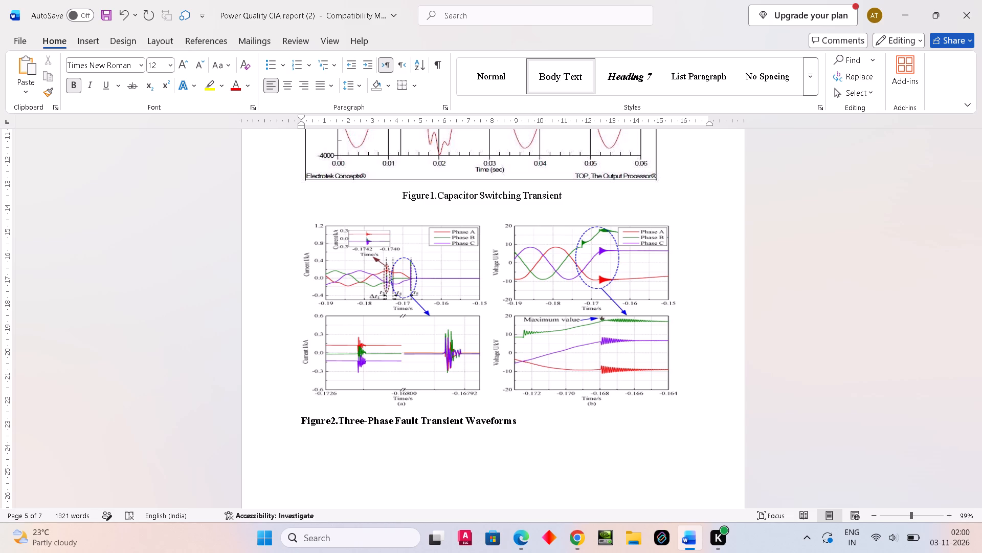
scroll(330, 408, "right", 1)
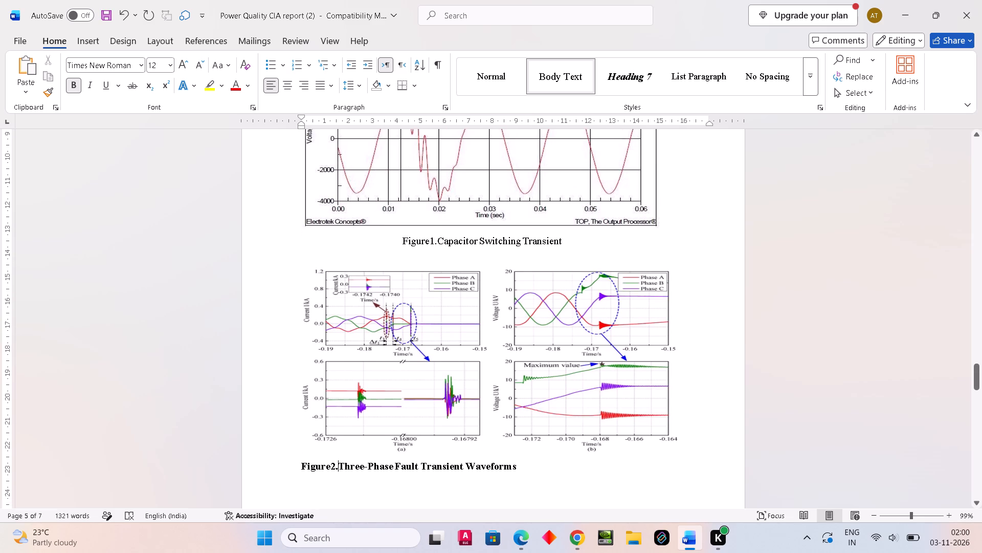
scroll(330, 408, "right", 1)
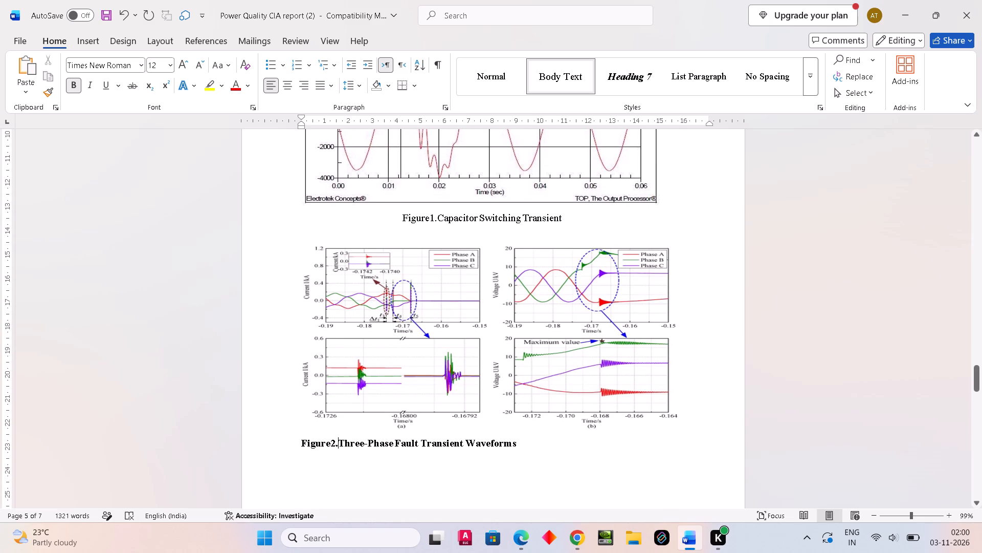
Remove the bold from the caption "Figure2.Three-Phase Fault Transient Waveforms" and centre it under the picture.
left_click_drag(300, 445, 512, 451)
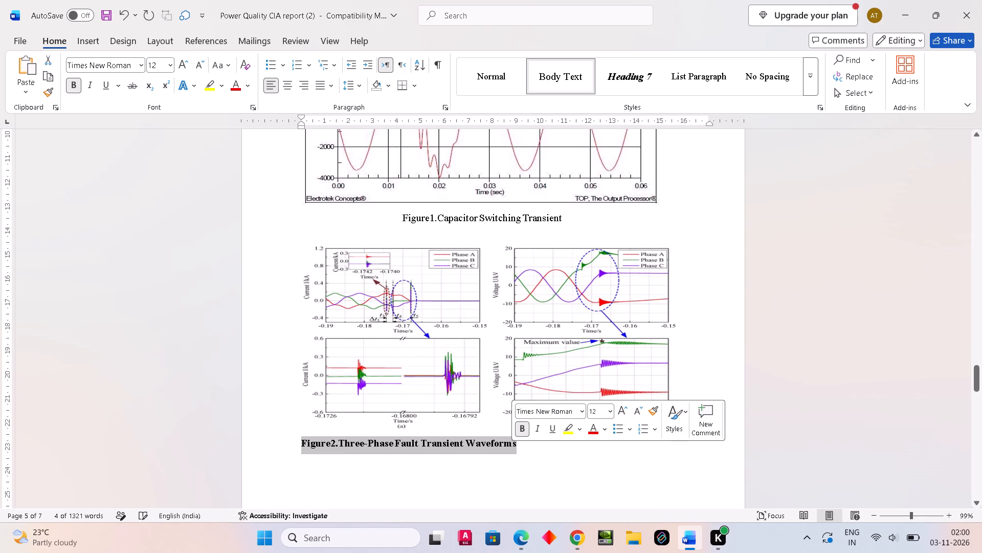
left_click(522, 434)
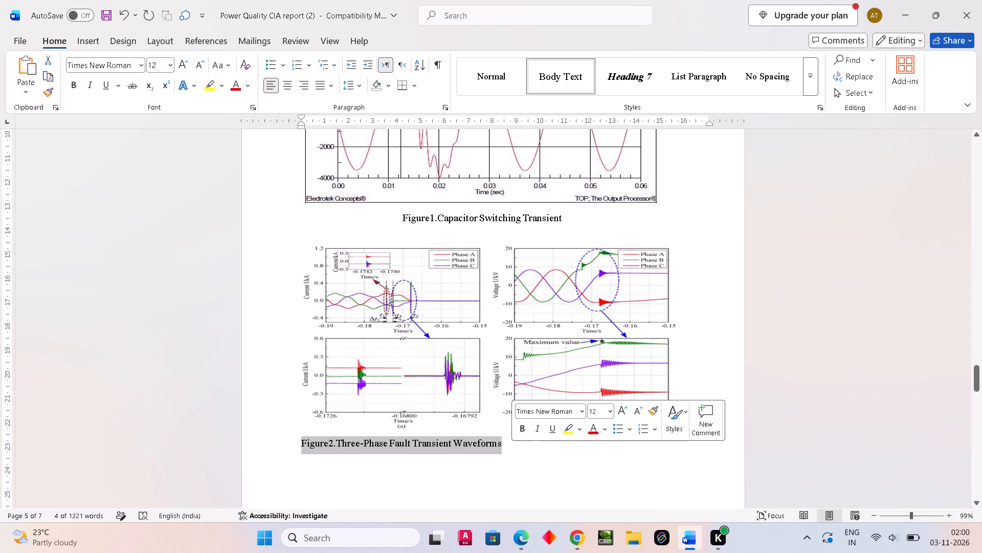
left_click(285, 86)
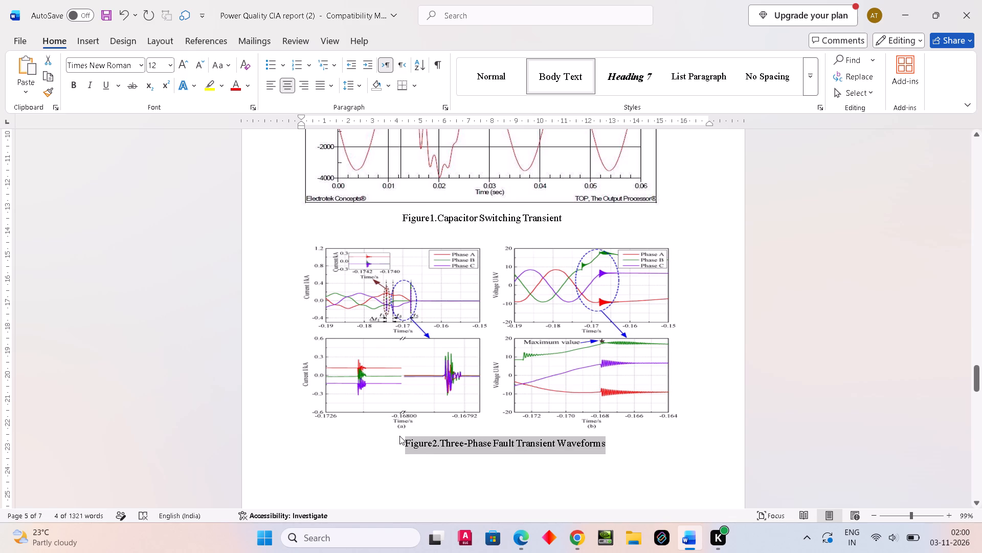
Add spaces before and after "2." so the three-phase caption reads "Figure 2. Three-Phase Fault Transient Waveforms".
left_click(430, 441)
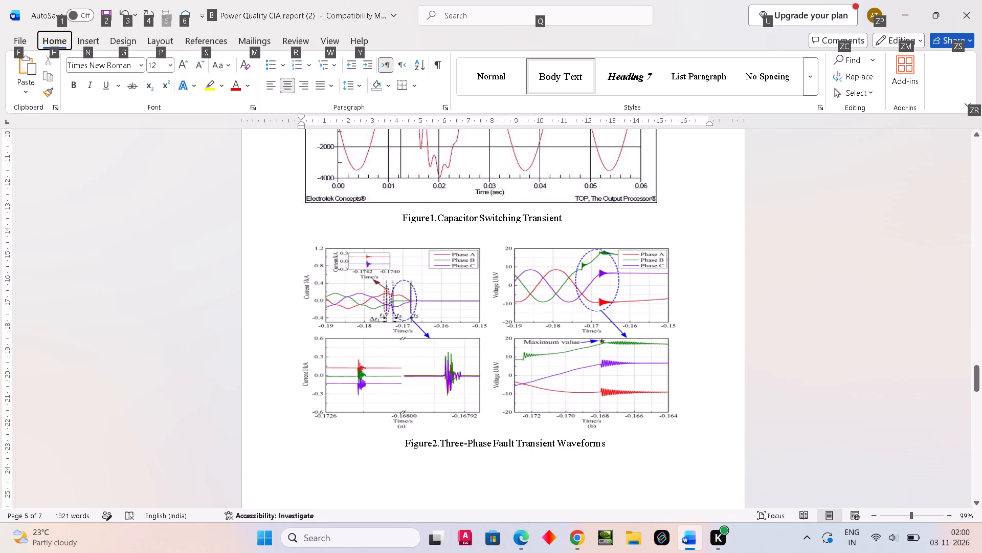
left_click(435, 443)
left_click(436, 446)
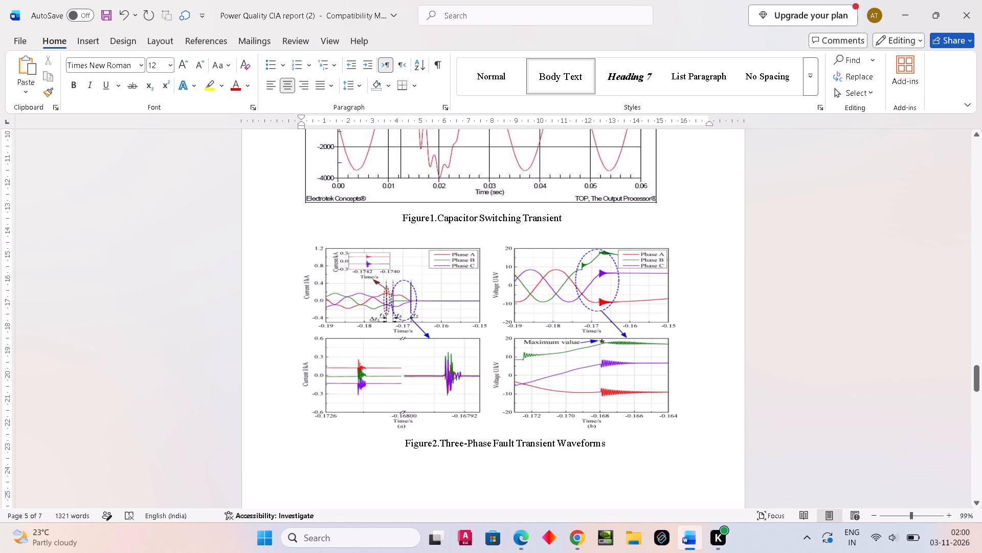
key("Left")
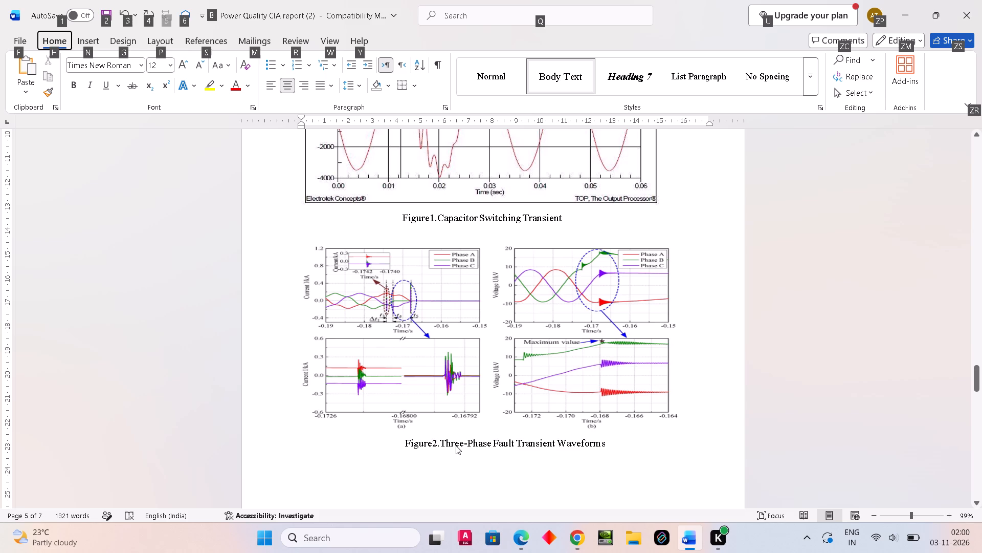
left_click(437, 445)
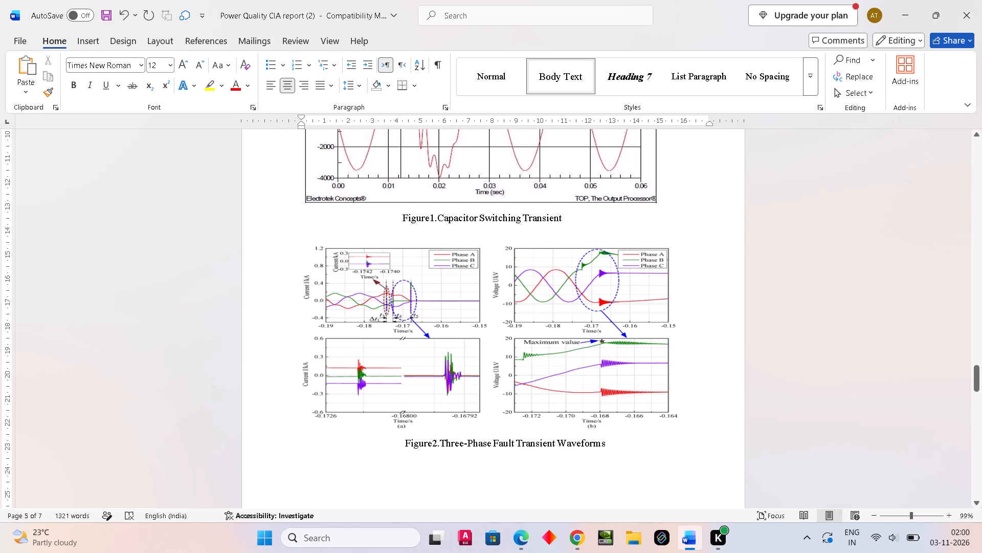
left_click(433, 445)
key("space")
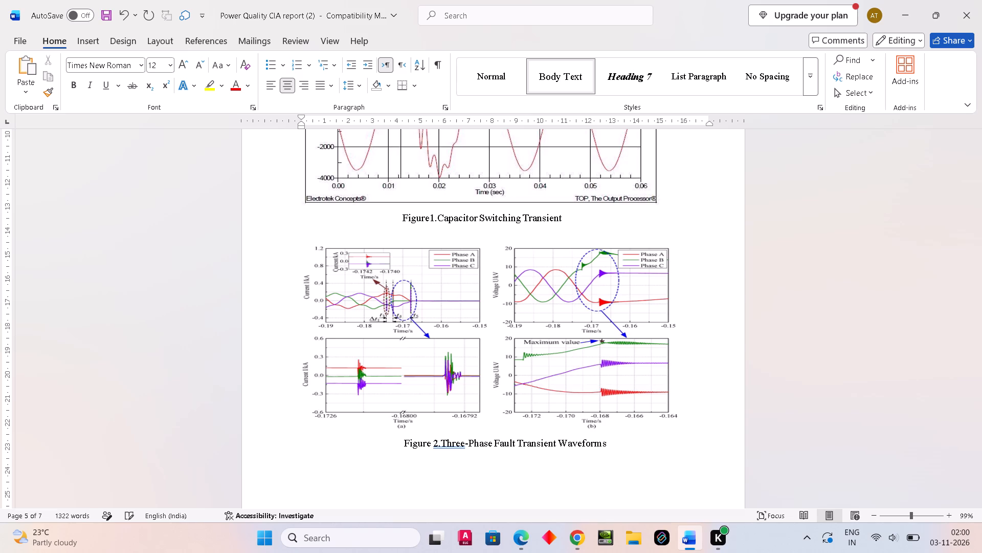
left_click(443, 449)
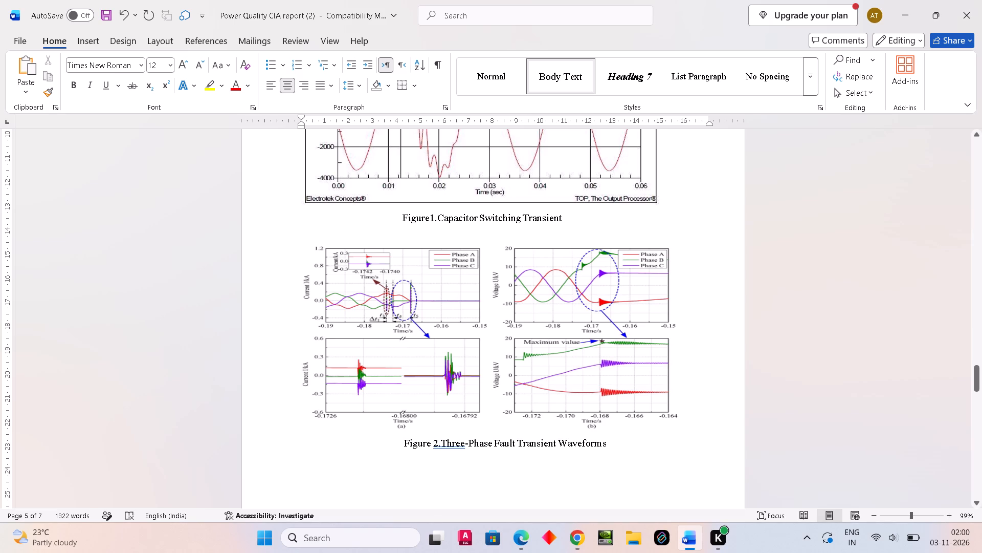
left_click(441, 446)
key("space")
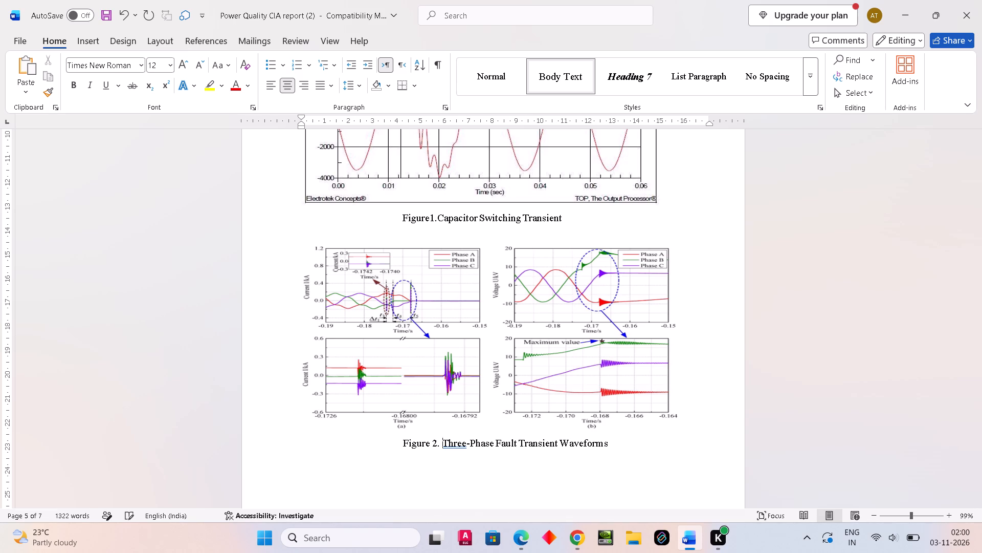
Insert a space after "Figure1." in the "Capacitor Switching Transient" caption.
scroll(445, 414, "up", 1)
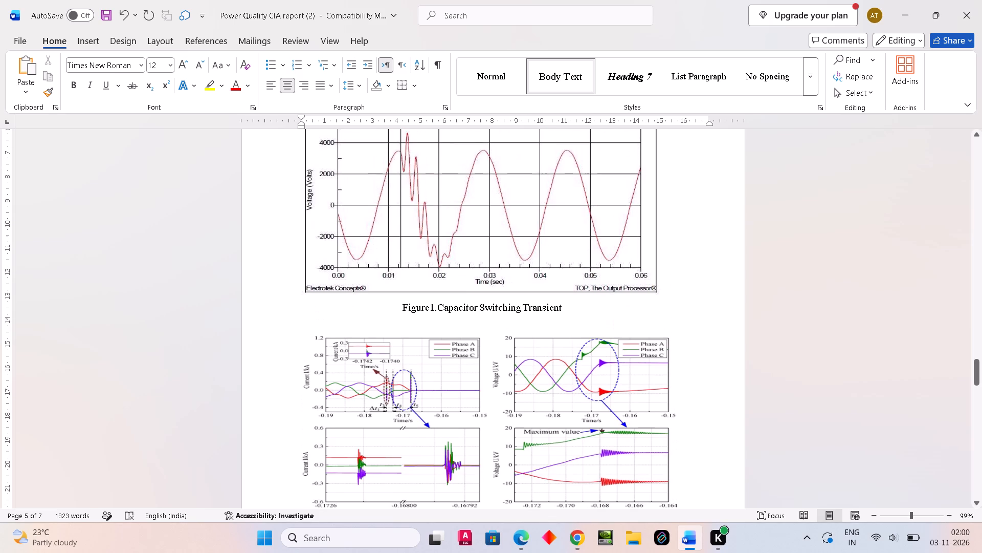
left_click(430, 307)
key("space")
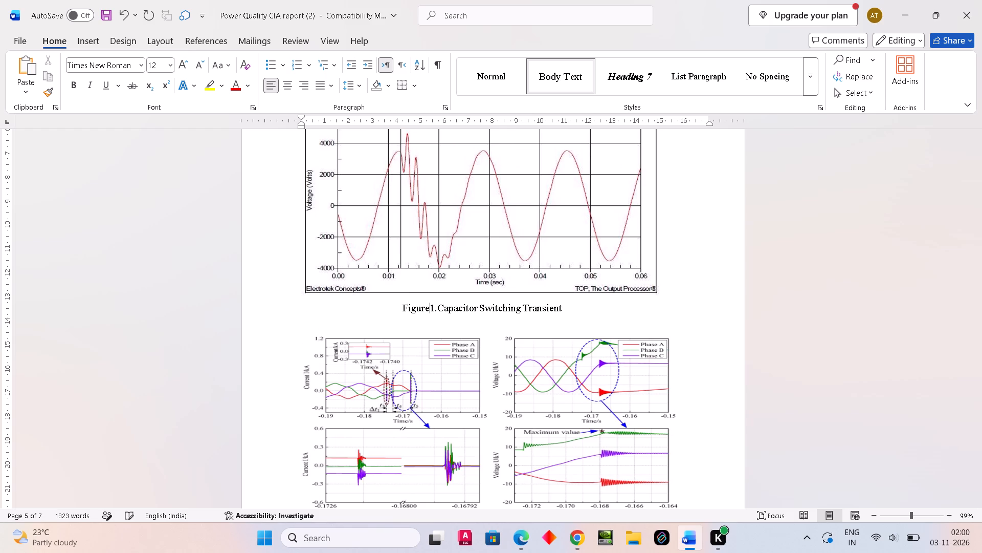
left_click(438, 306)
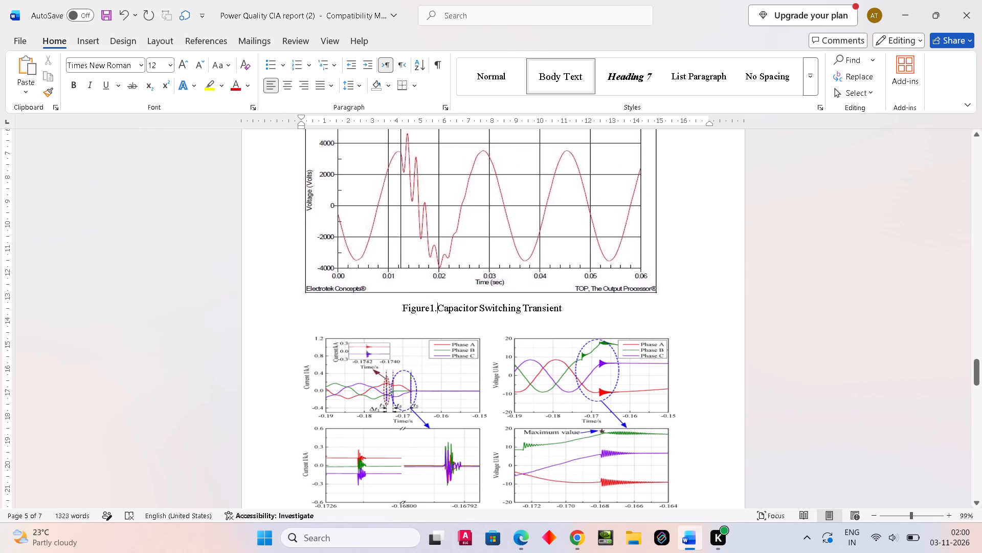
left_click(438, 306)
key("space")
Delete the blank lines above the "CONCLUSION" heading so that it starts at the top of its page.
scroll(442, 324, "down", 1)
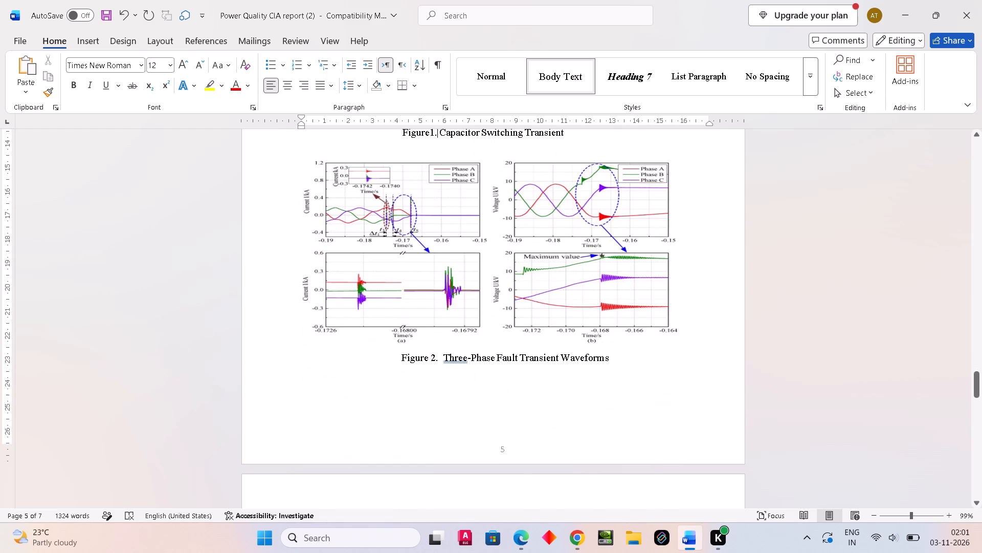
scroll(442, 324, "down", 3)
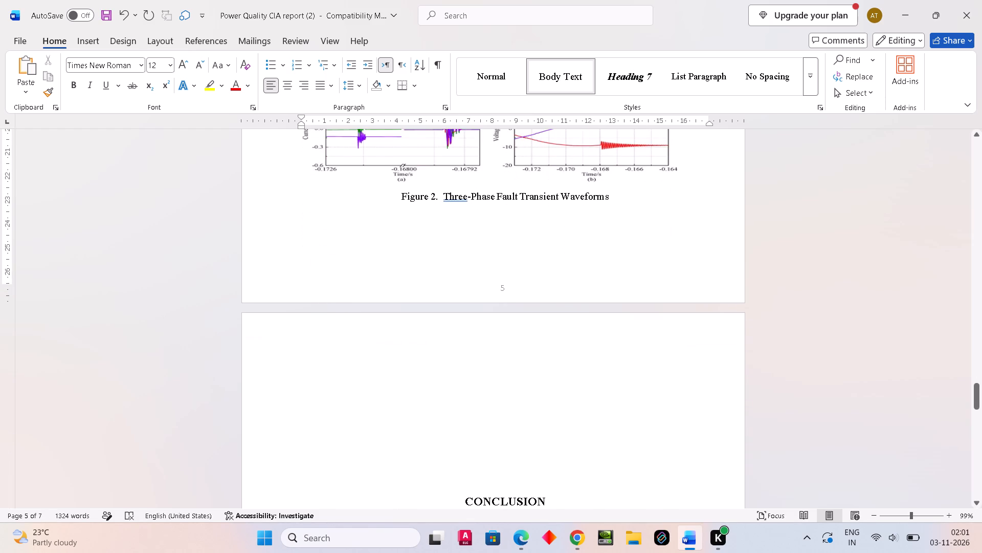
scroll(442, 324, "down", 2)
left_click(442, 324)
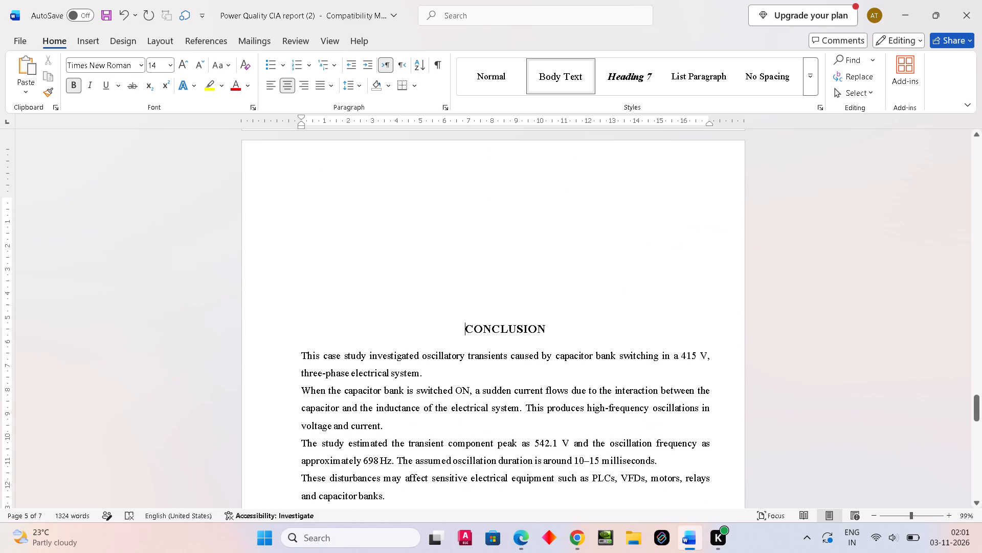
key("BackSpace")
key("BackSpace")
key("BackSpace")
key("BackSpace")
key("BackSpace")
key("BackSpace")
key("BackSpace")
key("BackSpace")
key("BackSpace")
key("BackSpace")
key("BackSpace")
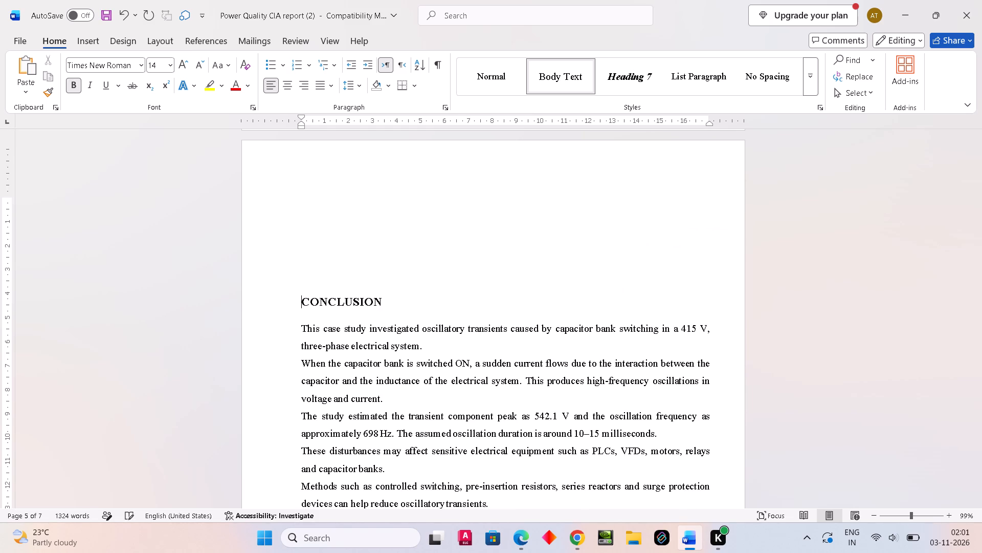
key("BackSpace")
key("Return")
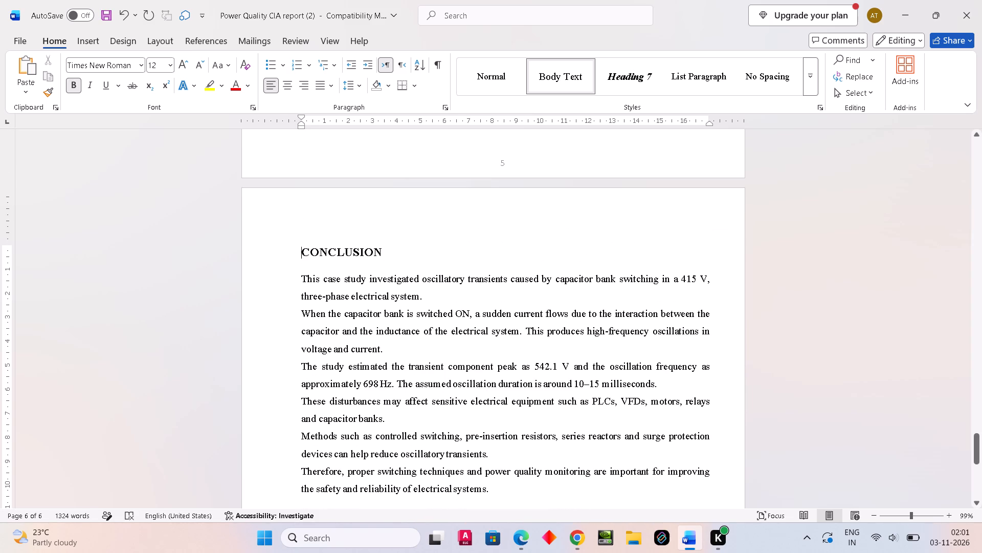
Centre the "CONCLUSION" heading.
left_click_drag(384, 253, 280, 242)
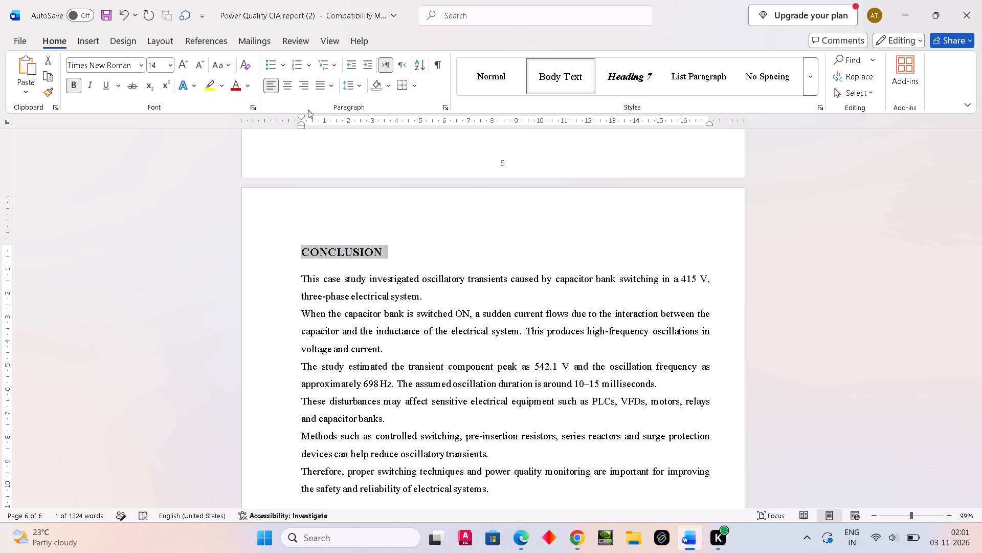
left_click(288, 84)
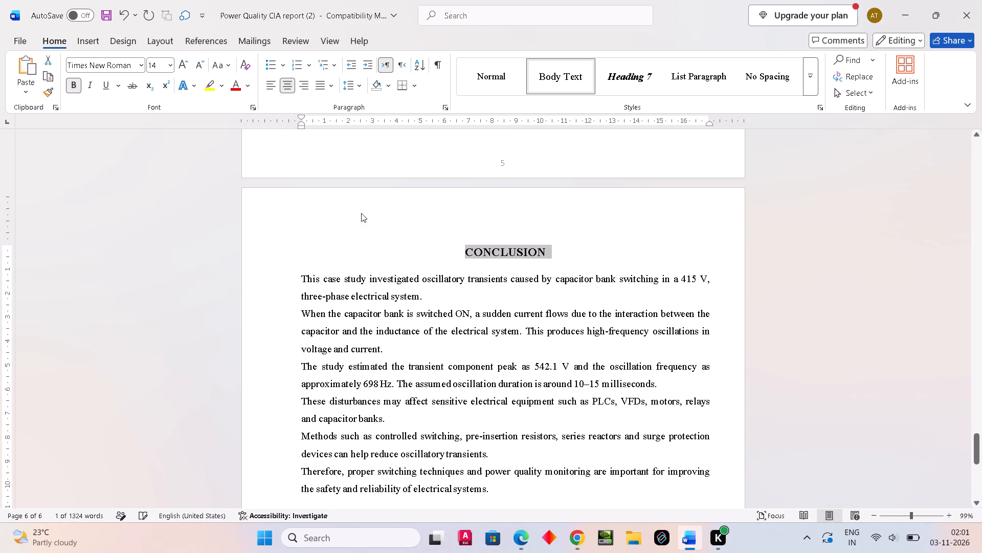
Review the references section at the end of the report and the layout and border of the cover page.
scroll(411, 305, "down", 4)
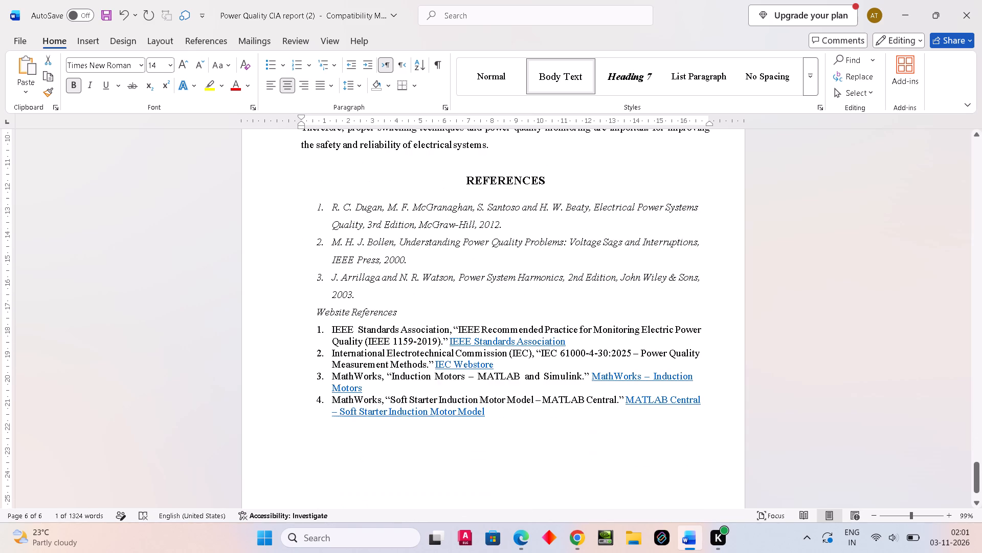
scroll(411, 305, "down", 2)
scroll(411, 305, "up", 18)
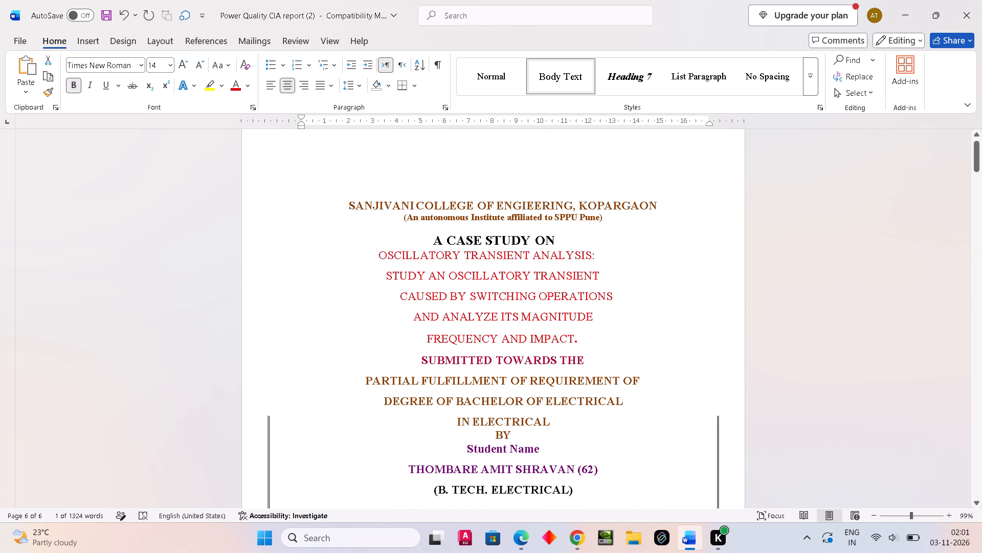
scroll(535, 333, "down", 4)
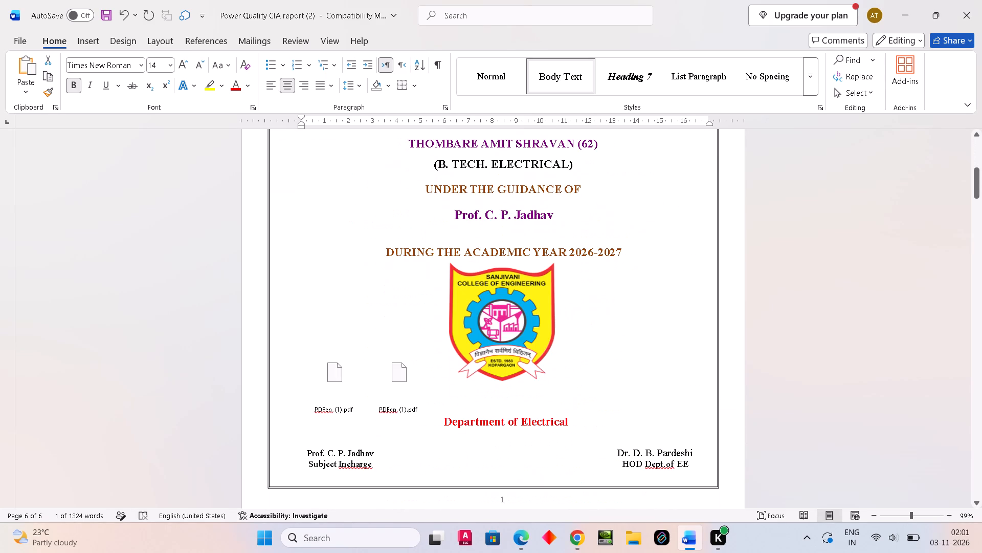
scroll(535, 333, "up", 5)
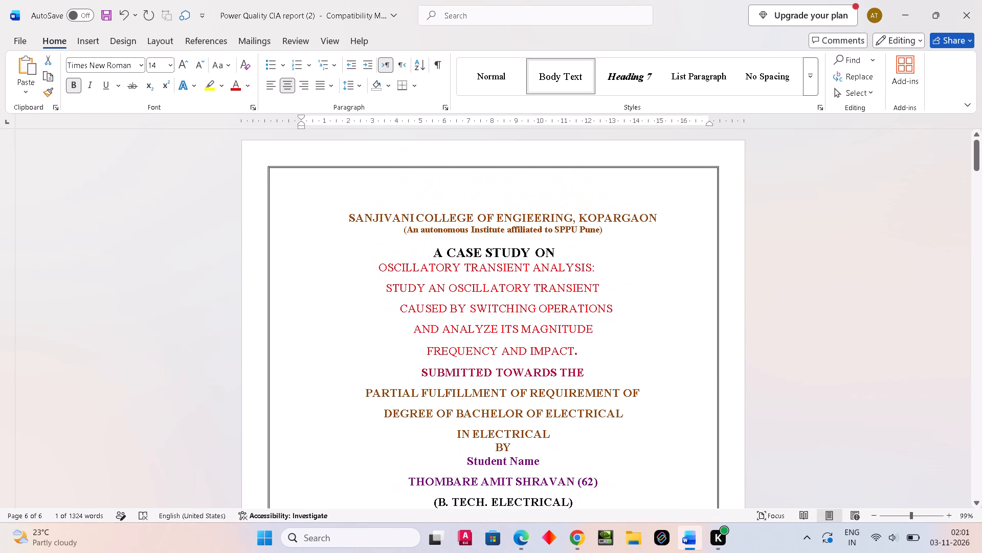
scroll(535, 333, "down", 3)
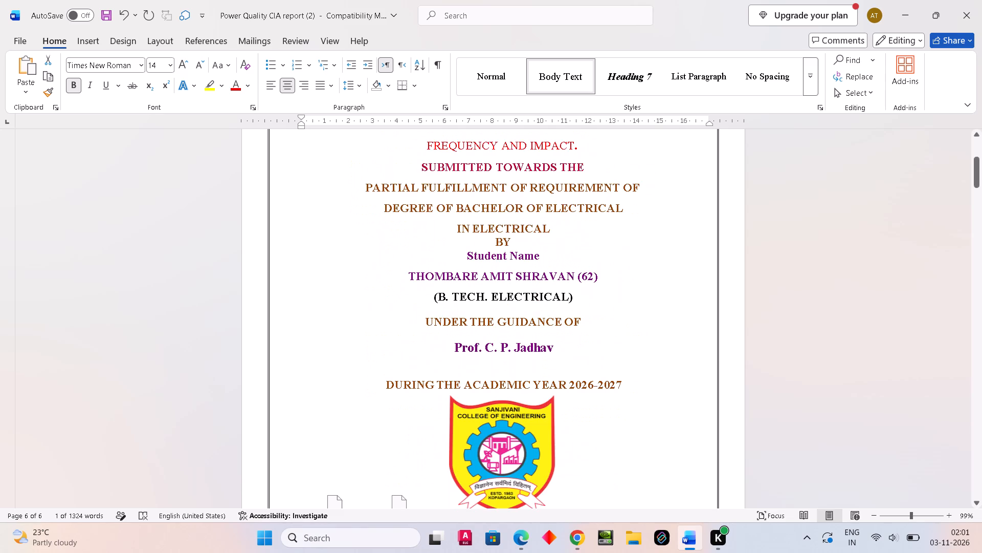
scroll(535, 333, "down", 1)
scroll(535, 333, "up", 6)
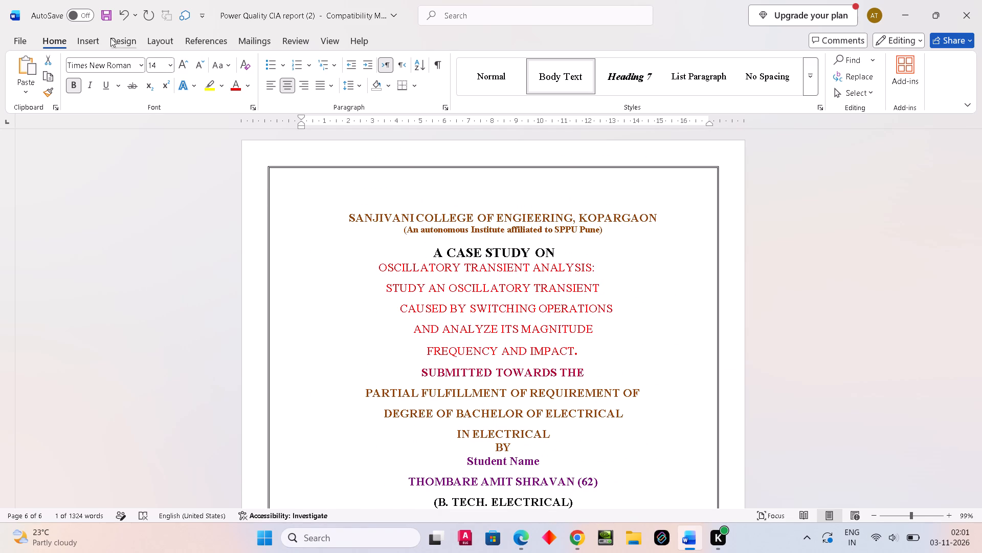
Search the commands for "bor", open Page Borders, and apply the None setting to the whole document.
left_click(91, 34)
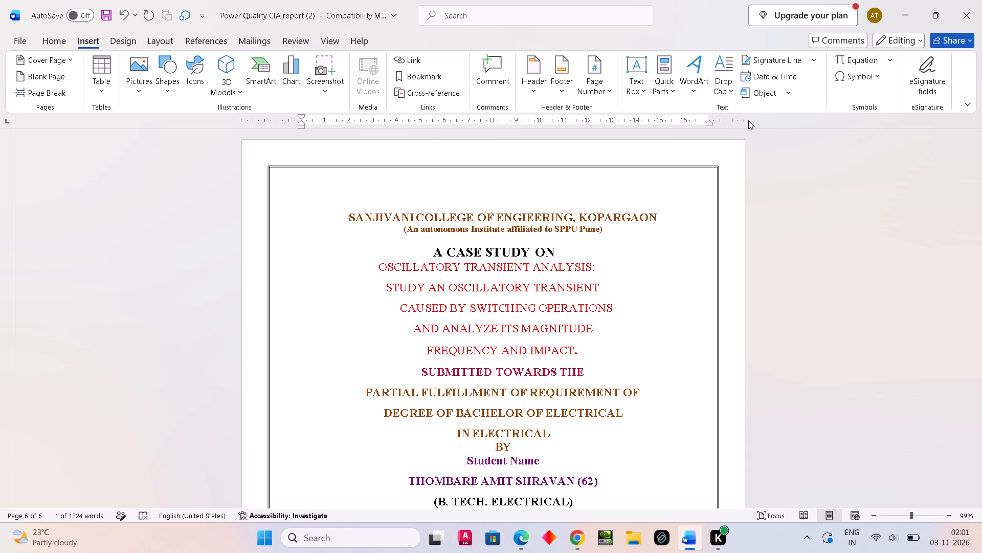
left_click(587, 12)
type("bor")
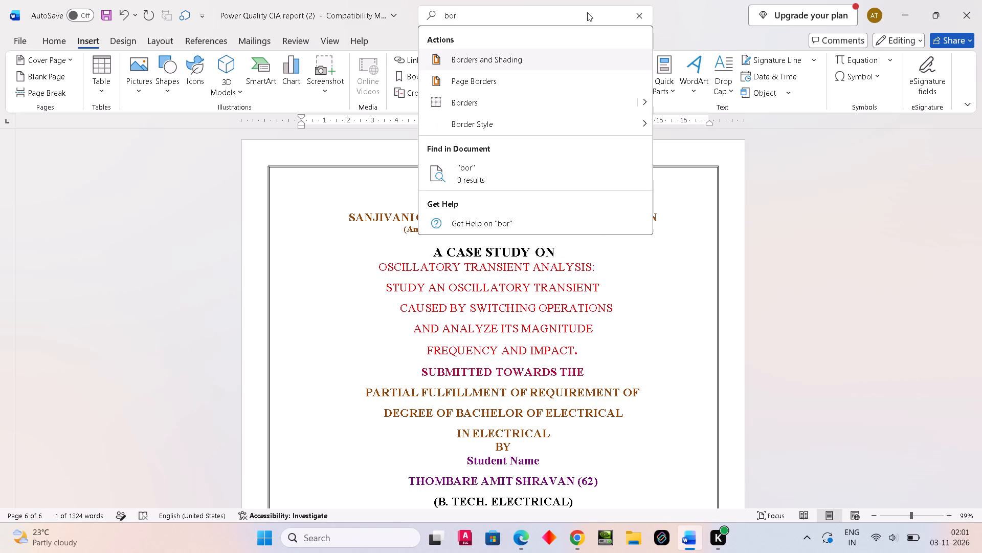
left_click(502, 84)
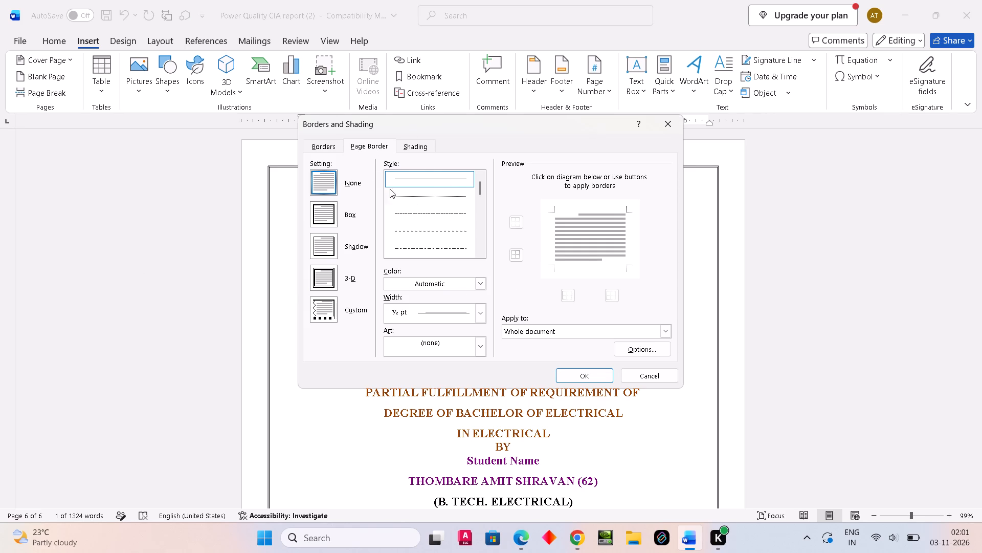
left_click(322, 186)
left_click(594, 376)
Check the page borders and layout from the cover page through to the conclusion.
scroll(594, 376, "down", 2)
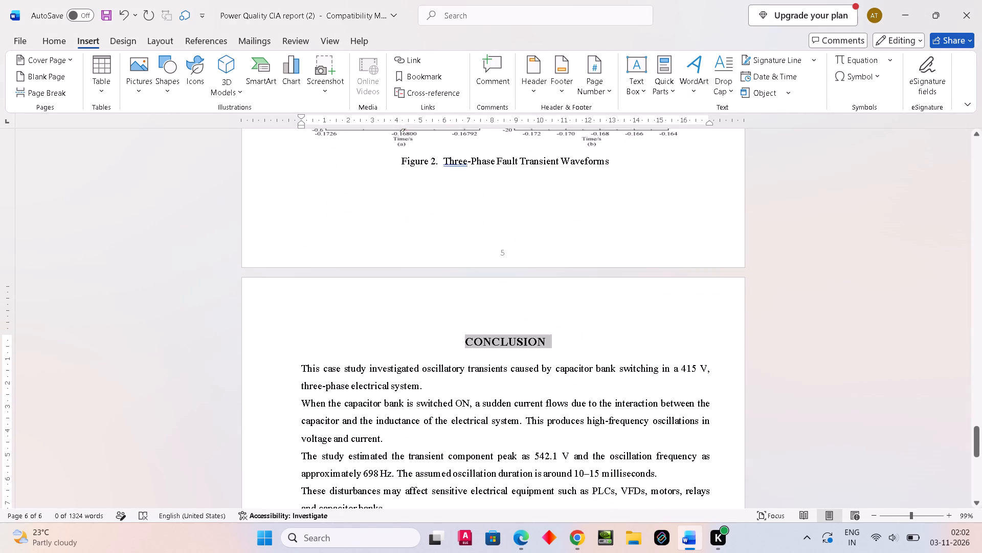
scroll(594, 376, "down", 3)
scroll(594, 376, "up", 11)
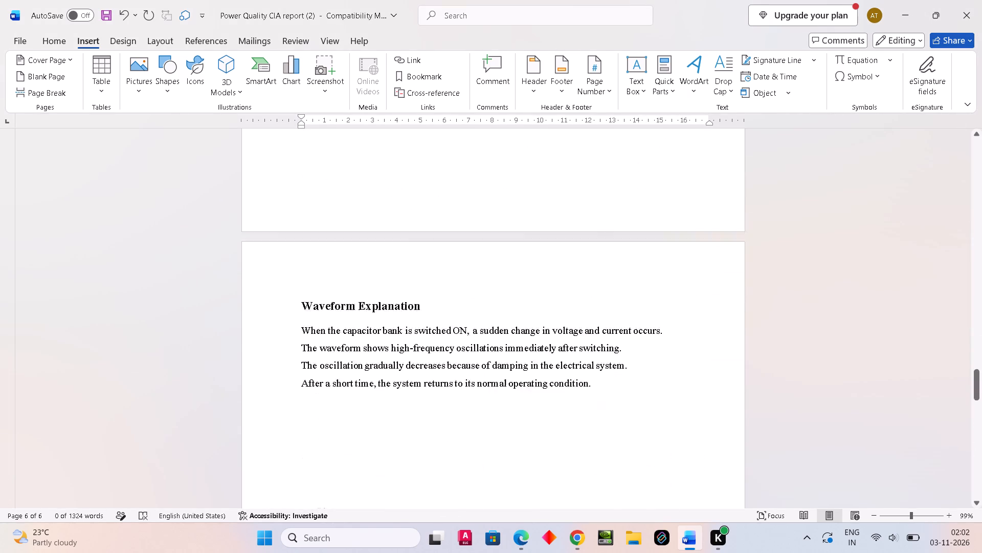
scroll(594, 376, "up", 8)
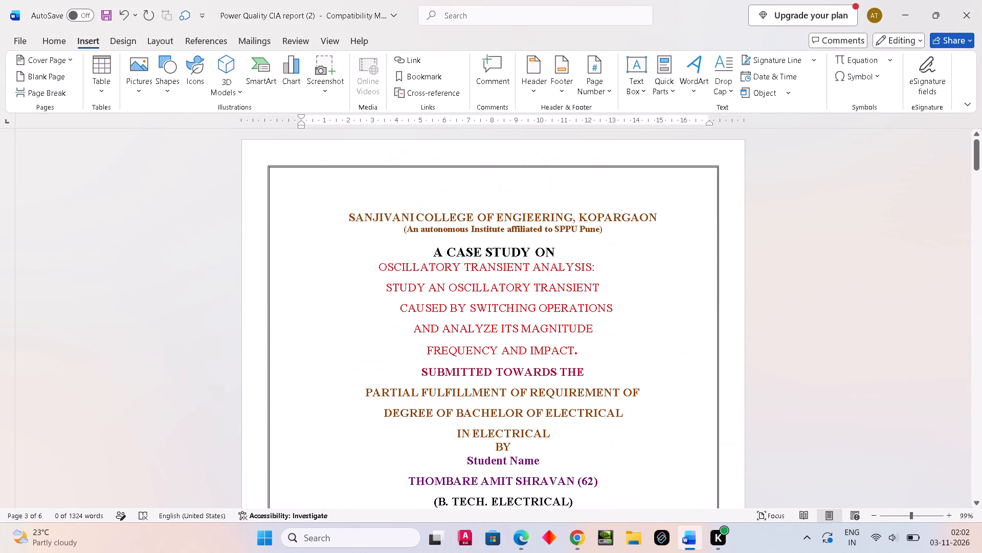
scroll(594, 376, "down", 4)
scroll(594, 376, "up", 5)
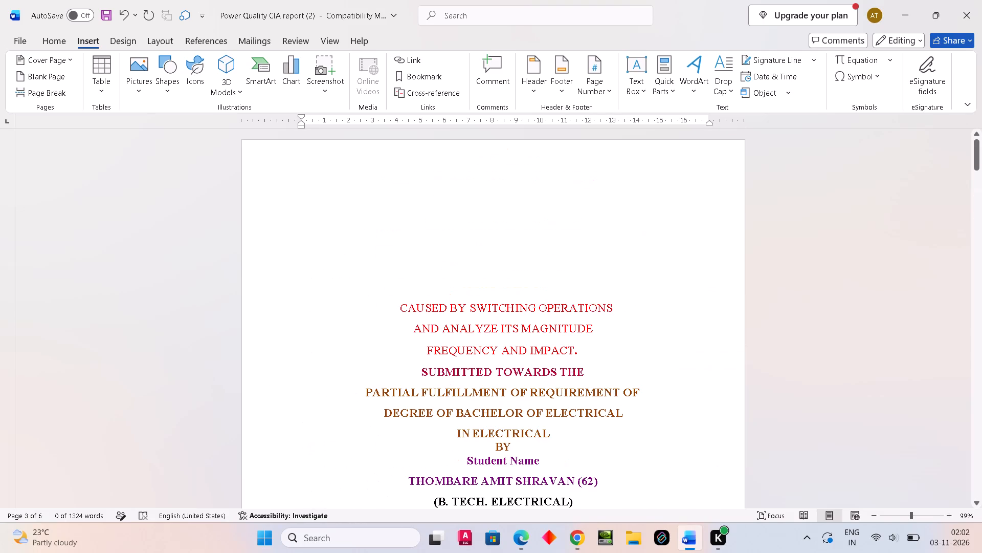
Search the commands for "bord", open Page Borders, and apply the Box setting to the whole document.
scroll(594, 376, "up", 2)
left_click(540, 14)
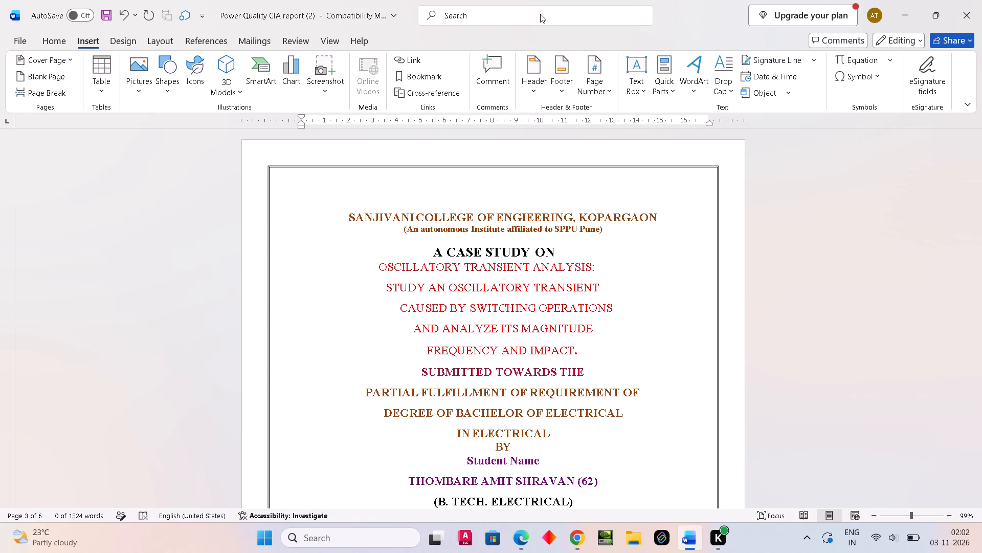
type("bord")
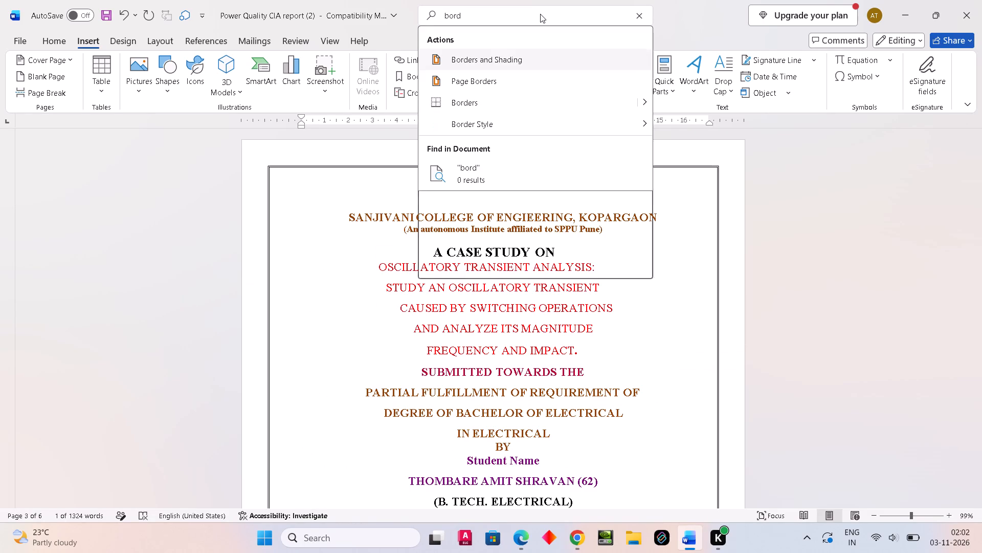
left_click(486, 87)
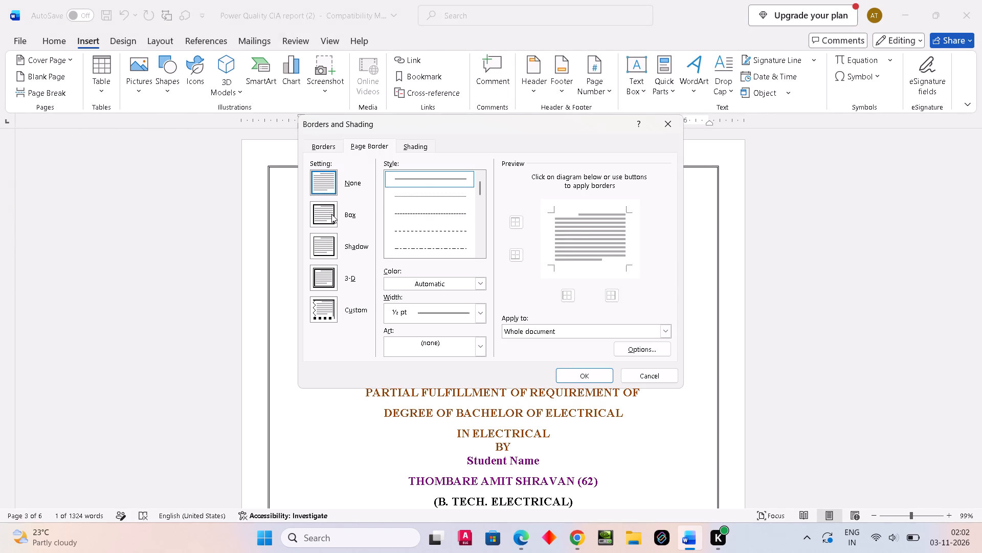
left_click(329, 212)
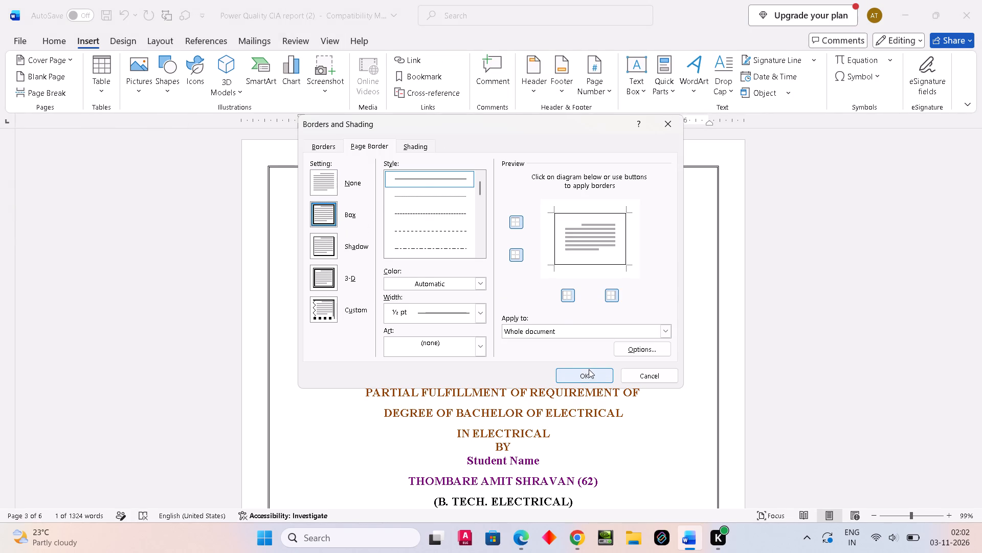
left_click(589, 375)
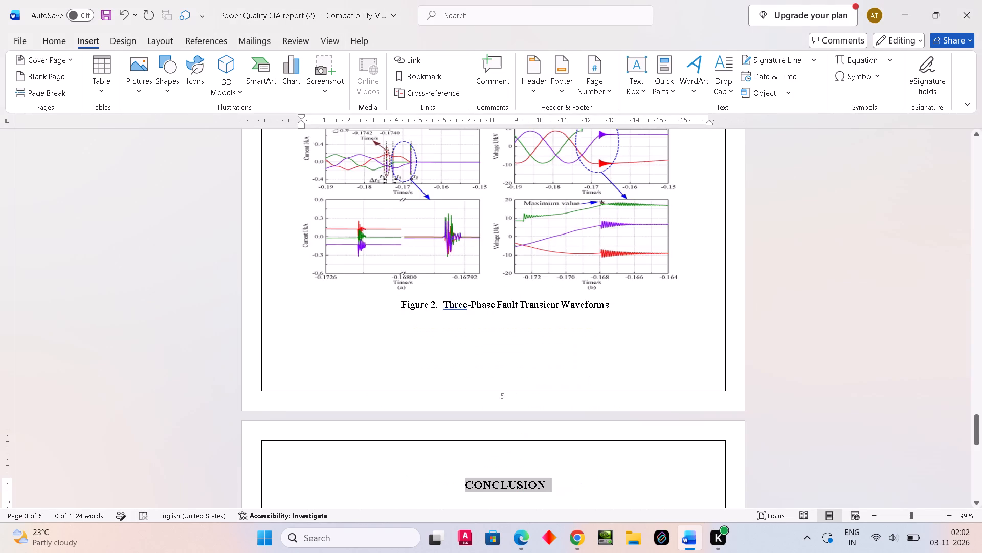
Check the page border on every page, from the cover page through the methodology and figures to the references.
scroll(589, 375, "down", 3)
scroll(589, 375, "up", 11)
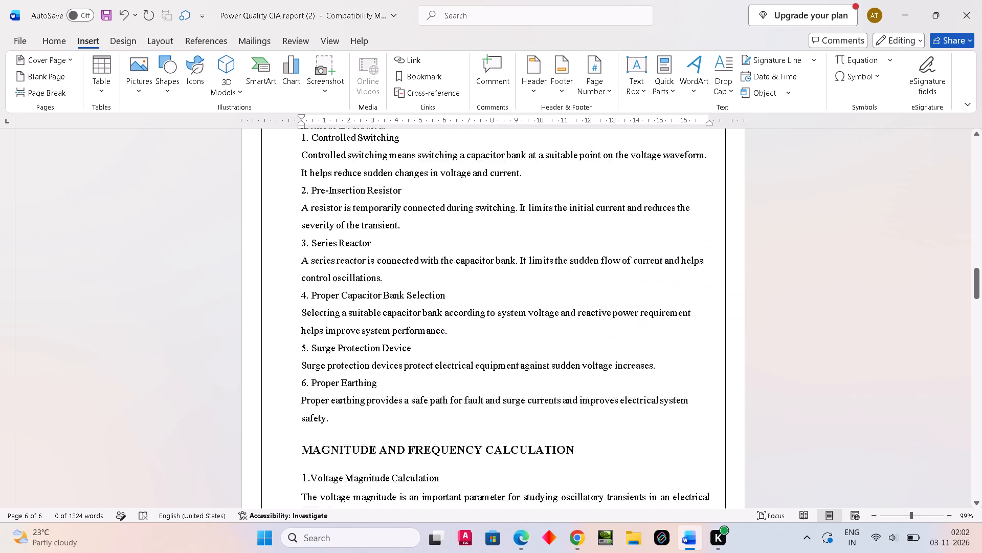
scroll(589, 375, "up", 2)
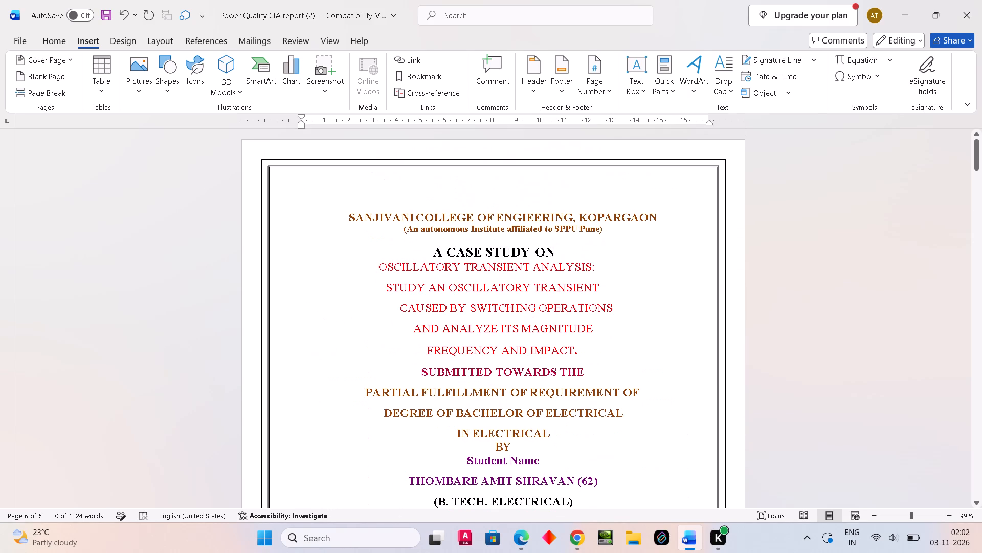
scroll(589, 375, "down", 13)
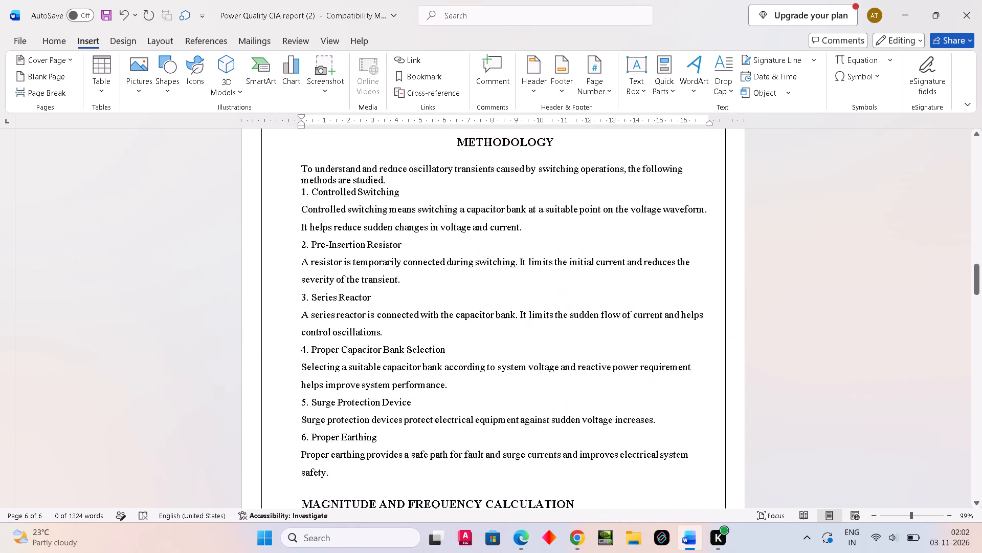
scroll(589, 375, "down", 9)
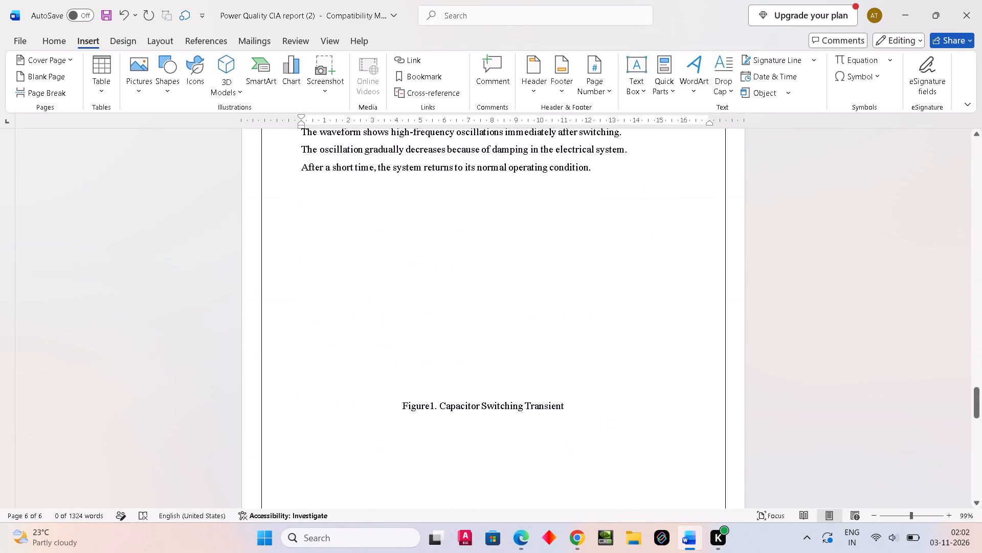
scroll(589, 375, "down", 4)
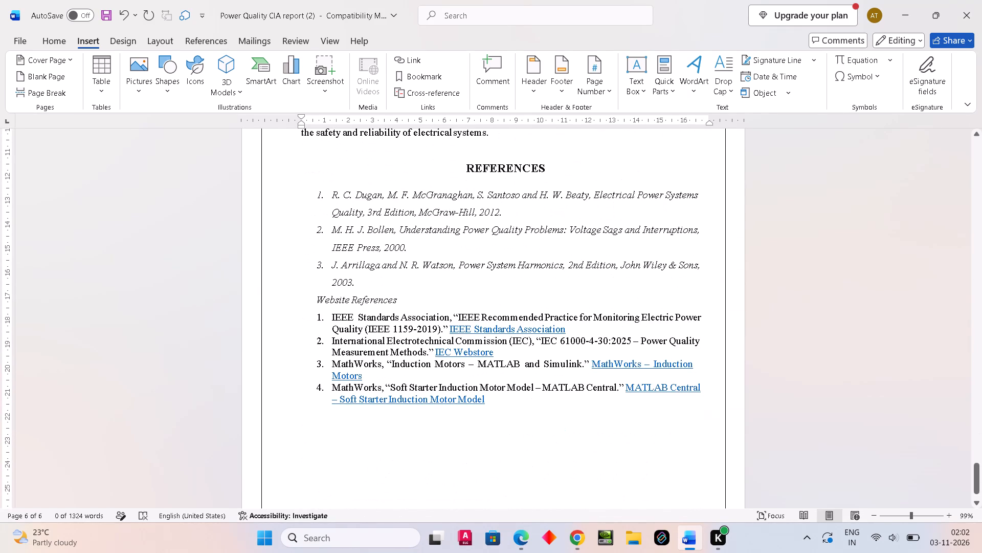
scroll(589, 375, "up", 17)
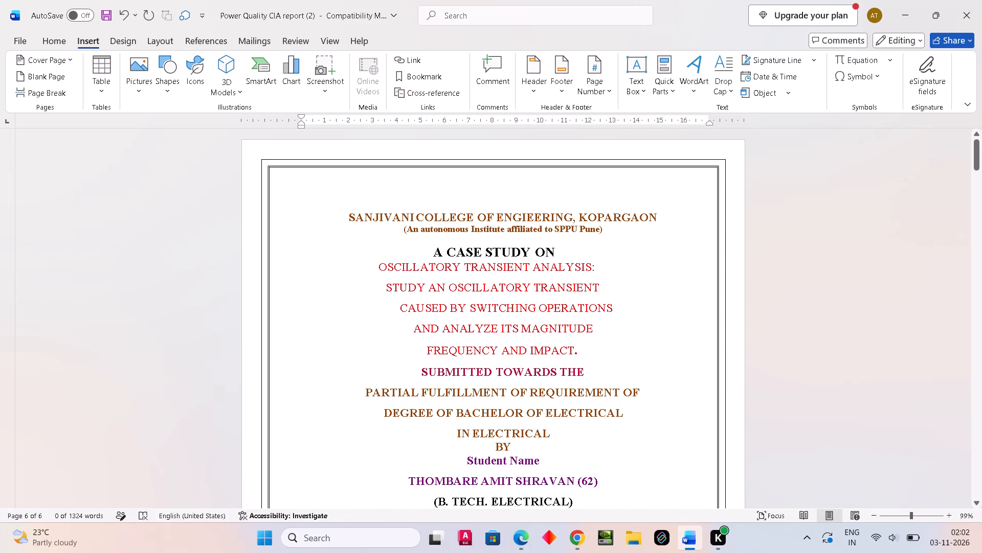
Review the report's borders and page layout at reduced zoom with several pages side by side, then restore near-full zoom.
left_click(890, 513)
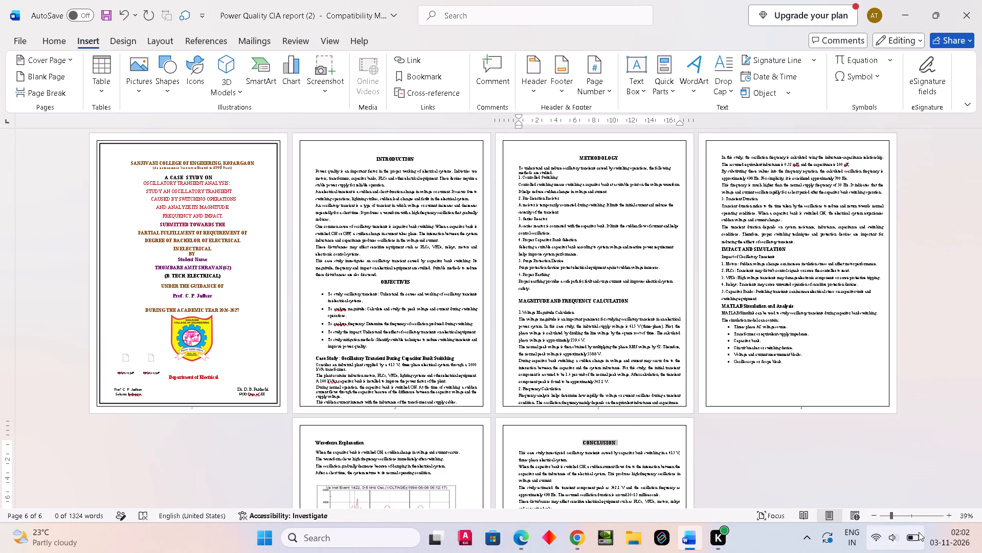
left_click(902, 514)
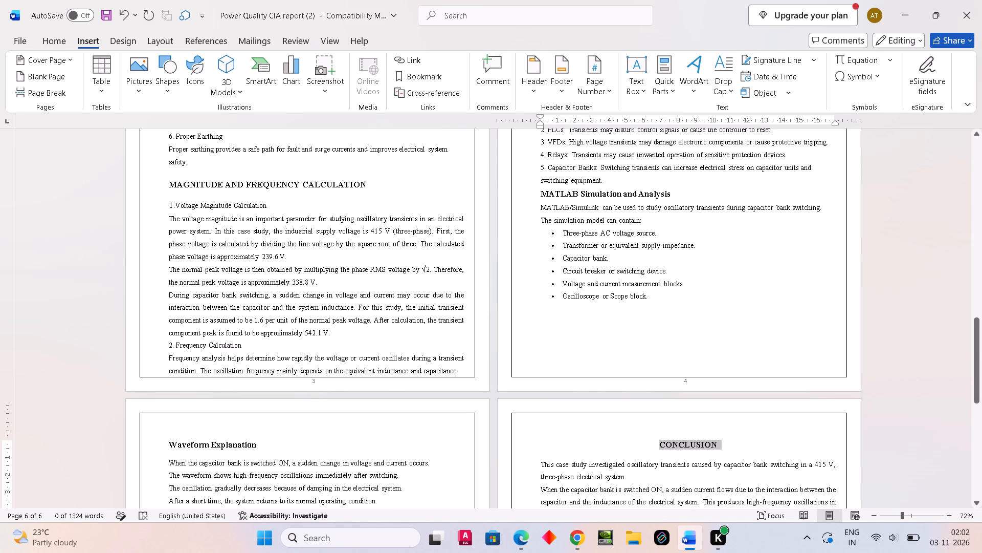
scroll(461, 430, "up", 6)
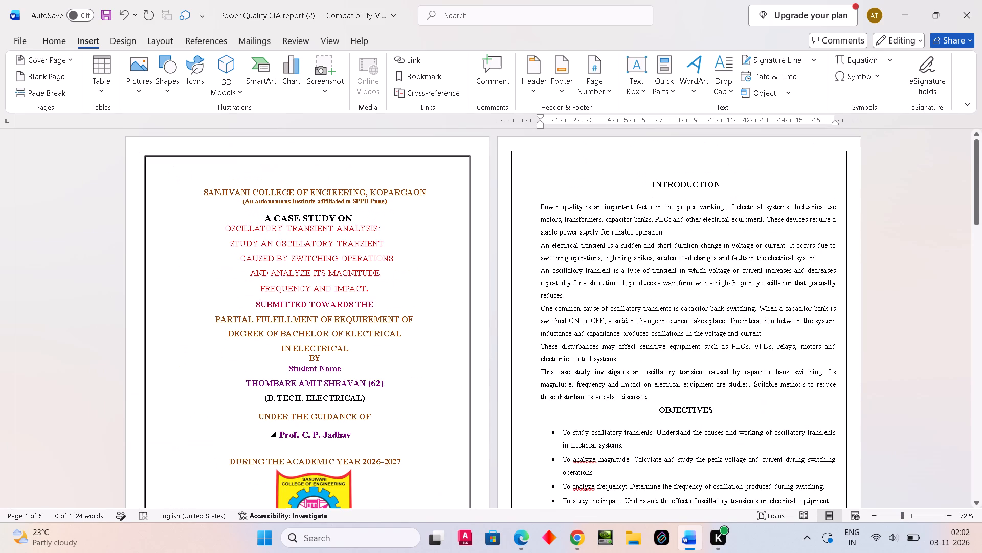
scroll(461, 430, "down", 3)
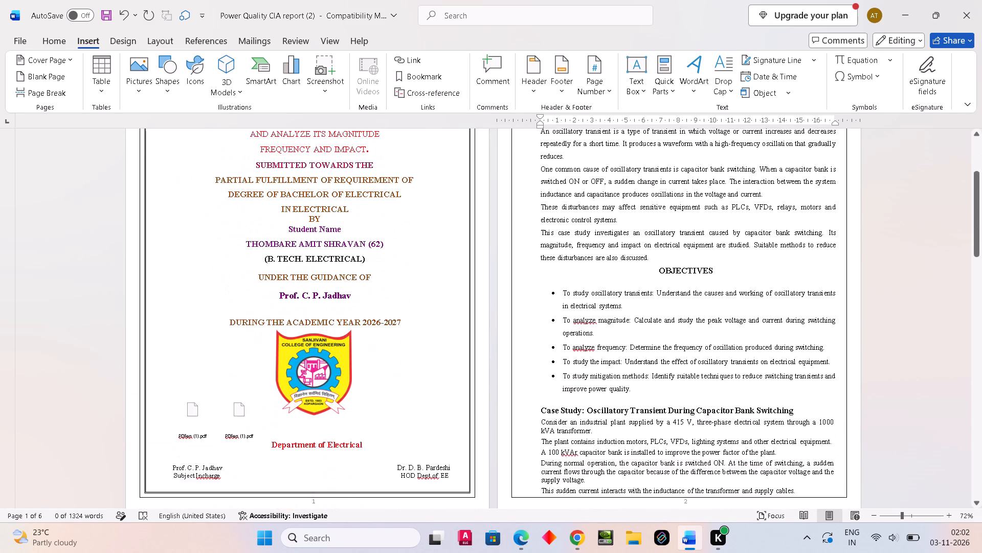
scroll(461, 430, "down", 1)
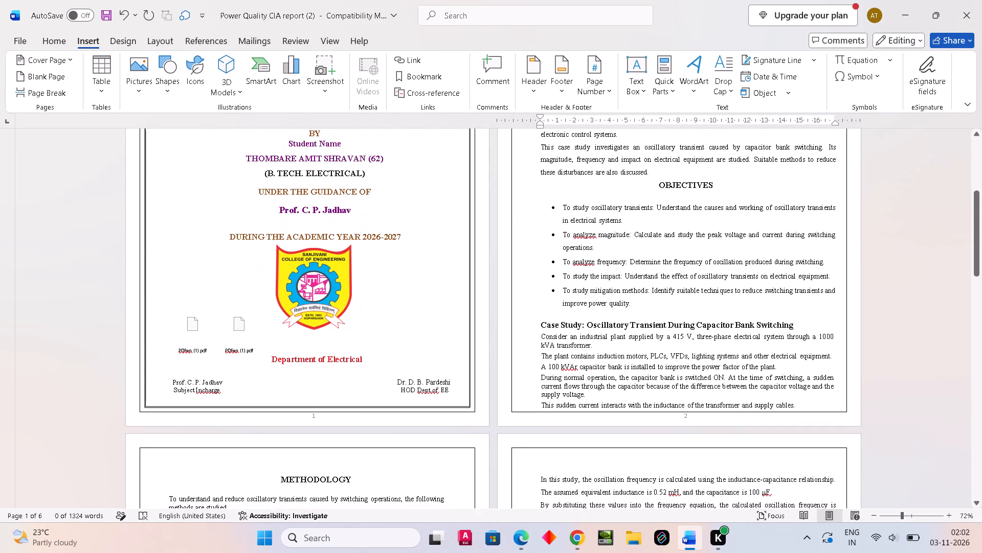
scroll(461, 430, "up", 1)
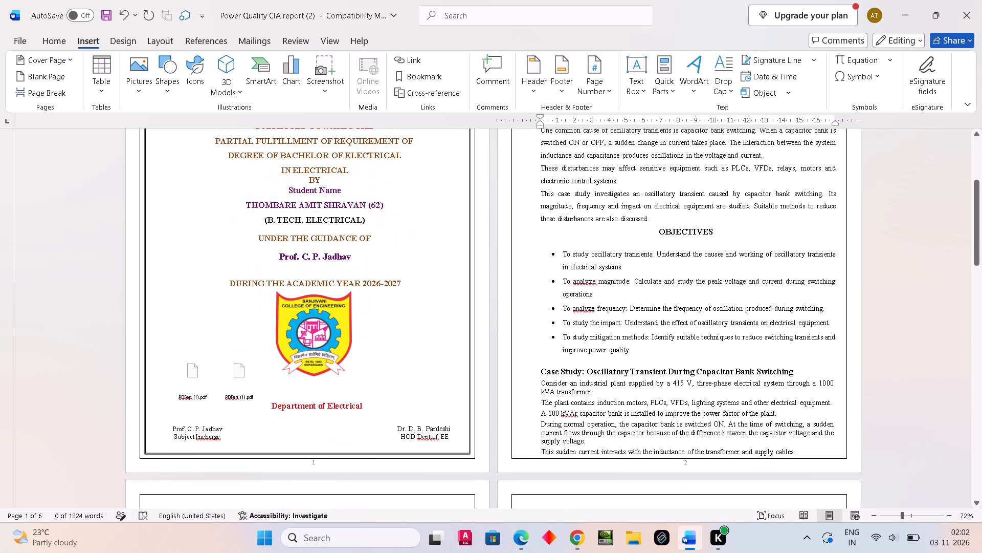
scroll(461, 430, "down", 4)
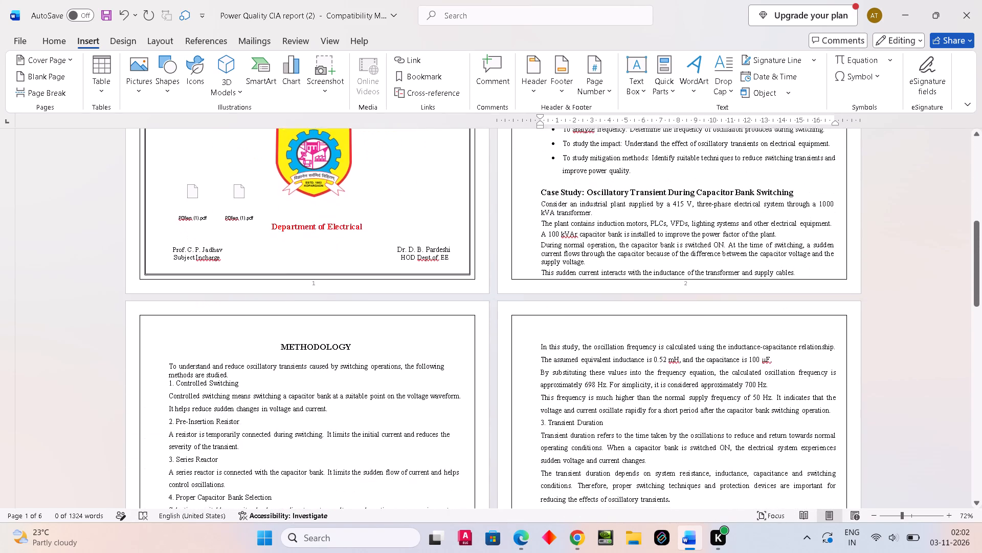
scroll(461, 430, "down", 5)
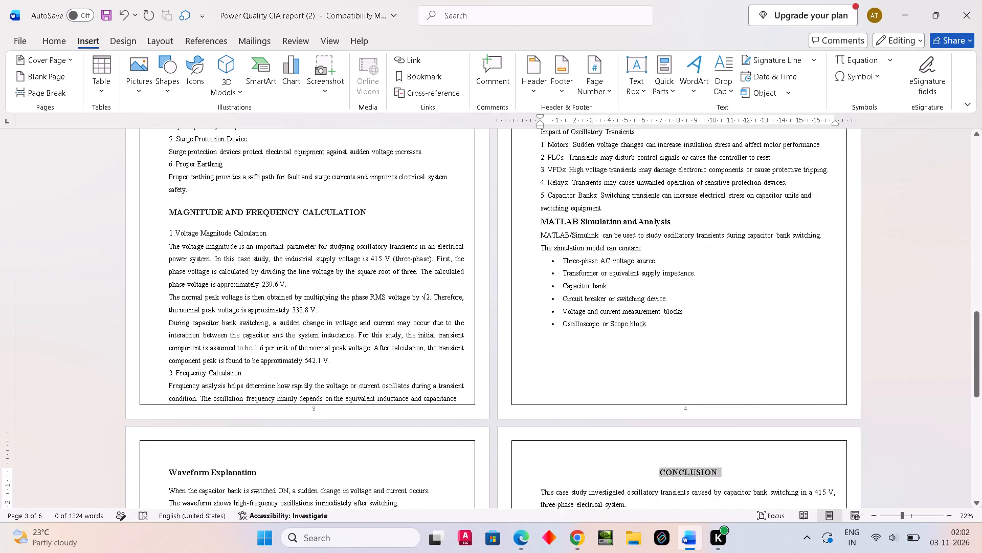
scroll(461, 430, "down", 4)
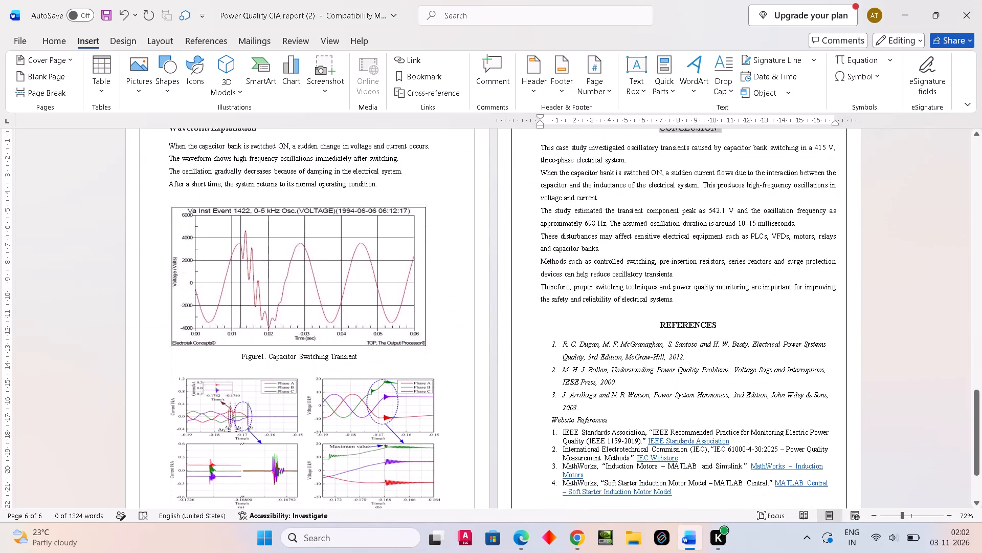
scroll(461, 430, "down", 2)
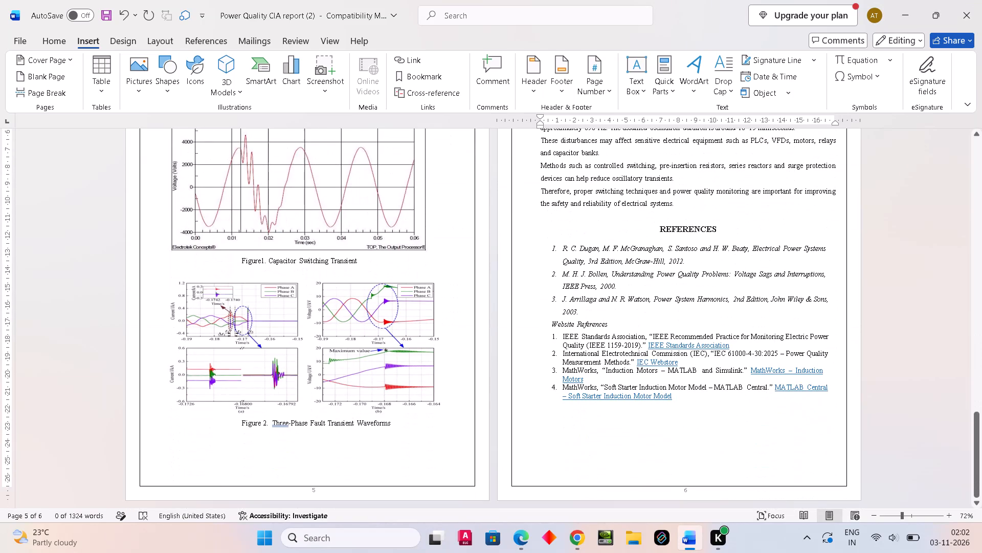
scroll(461, 430, "up", 3)
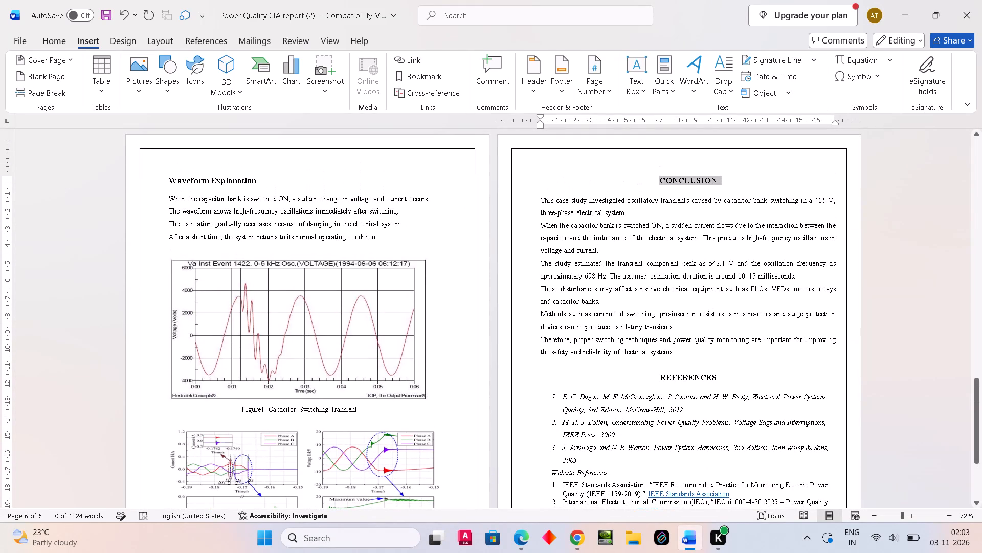
left_click_drag(981, 418, 960, 222)
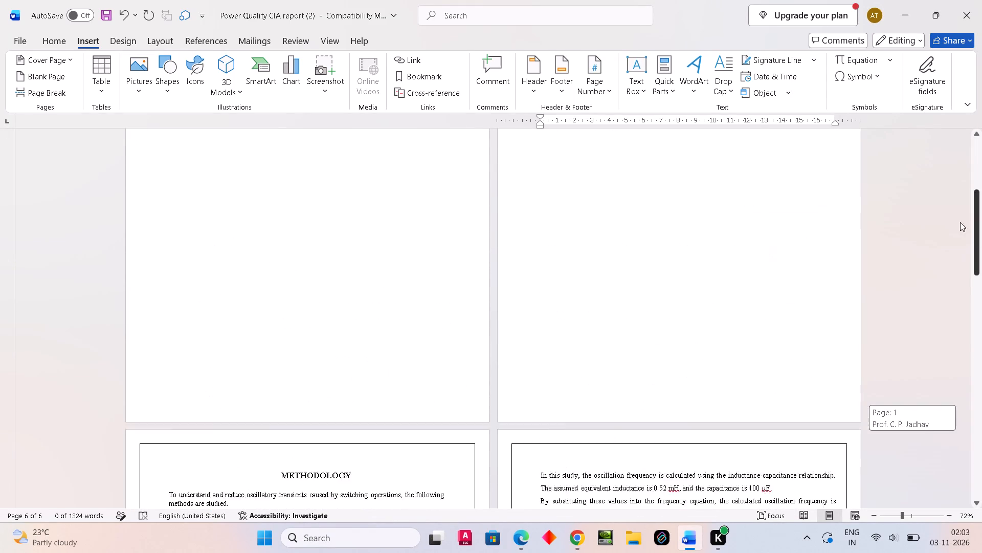
left_click_drag(960, 222, 957, 148)
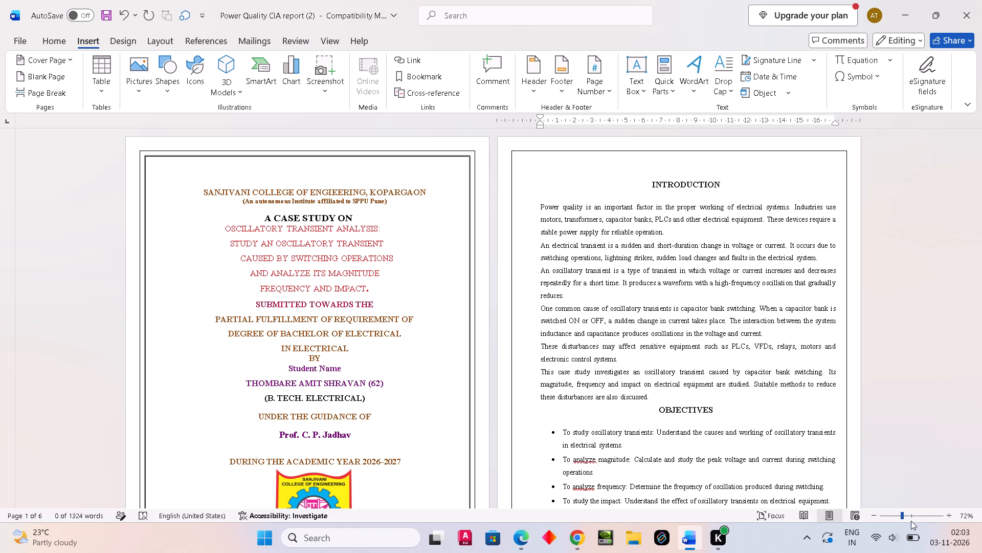
left_click(911, 517)
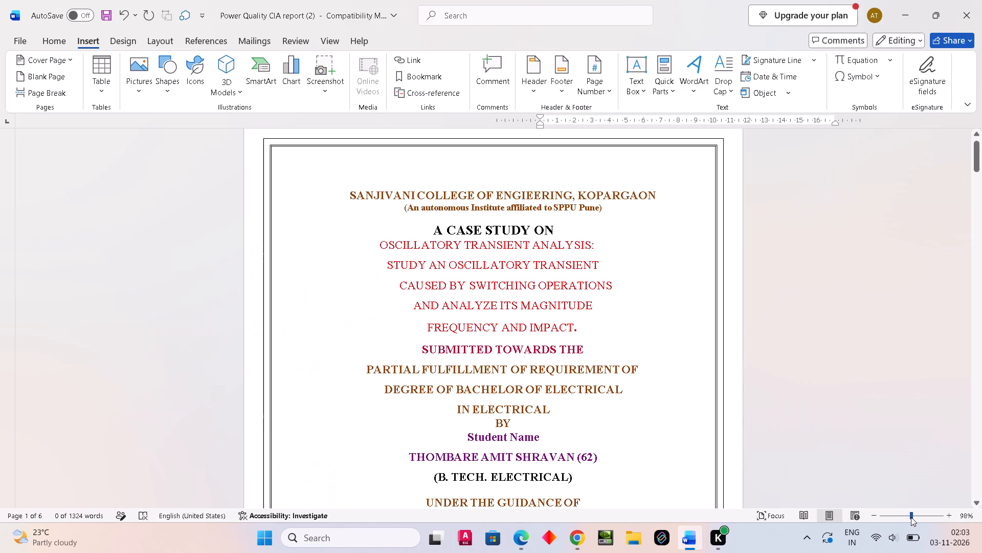
Begin saving a copy of the report in the Downloads folder and name the file "Power Quality report".
left_click(15, 35)
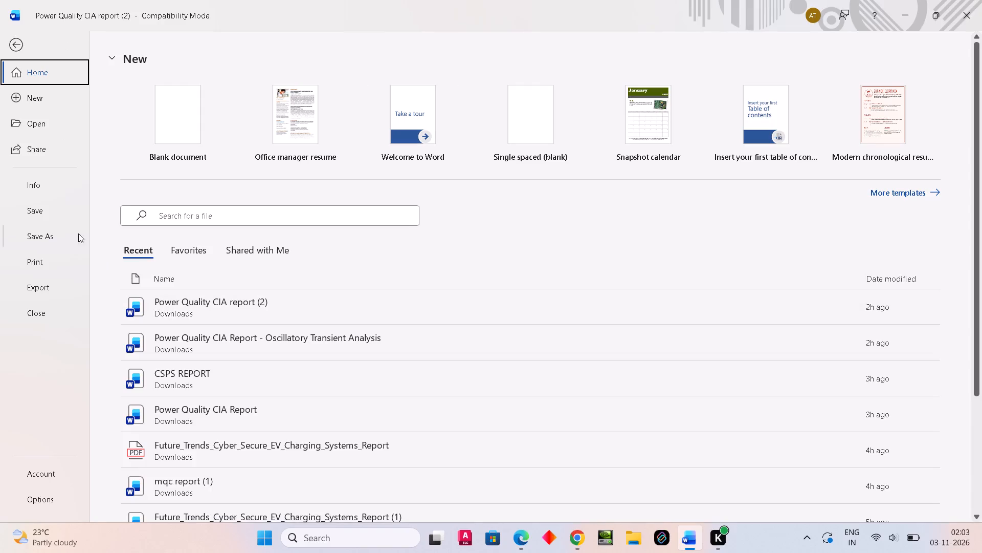
left_click(46, 238)
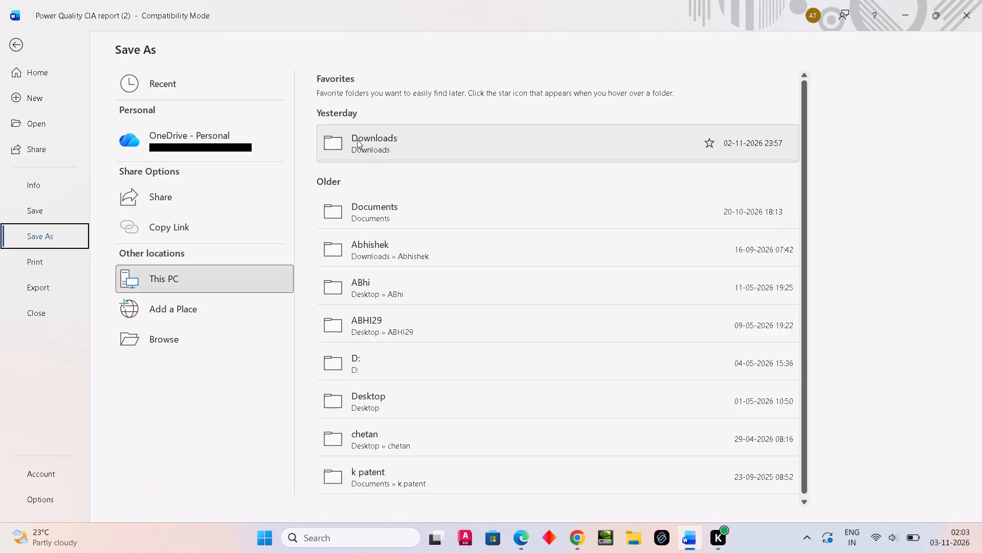
left_click(342, 142)
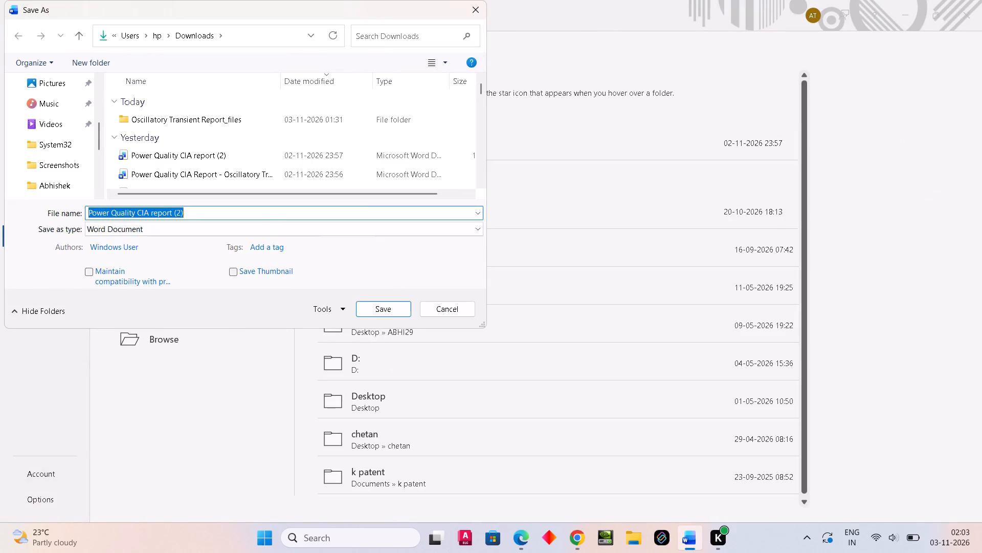
left_click(257, 216)
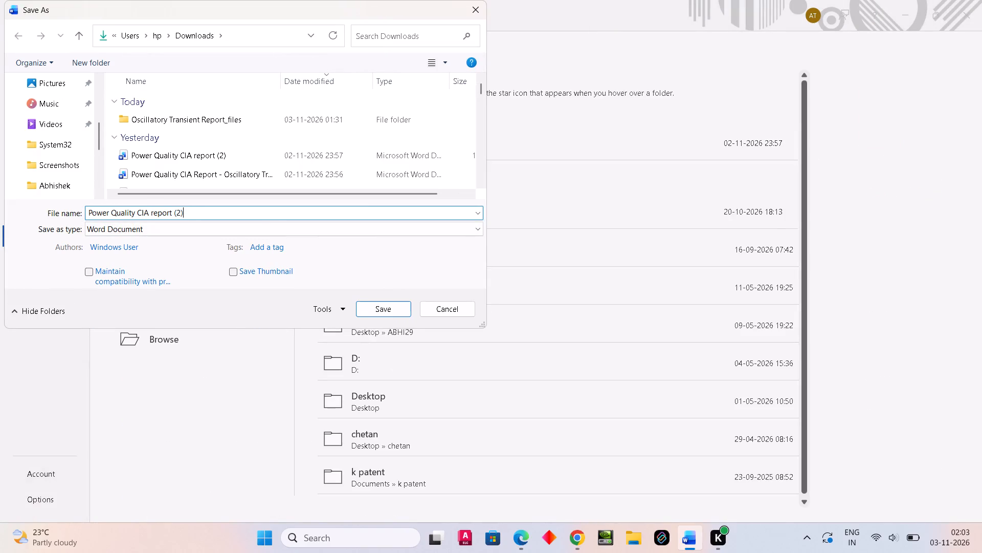
key("BackSpace")
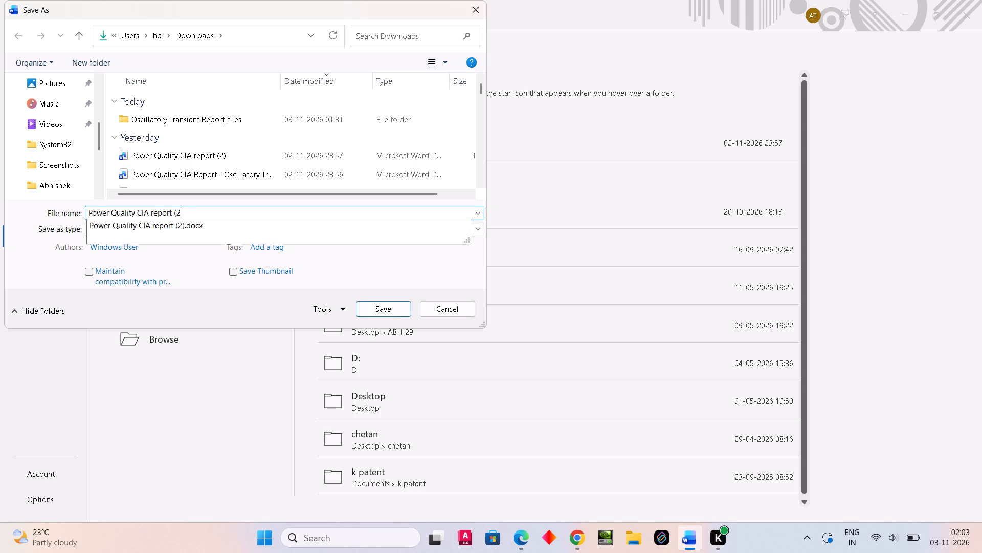
key("BackSpace")
key("BackSpace")
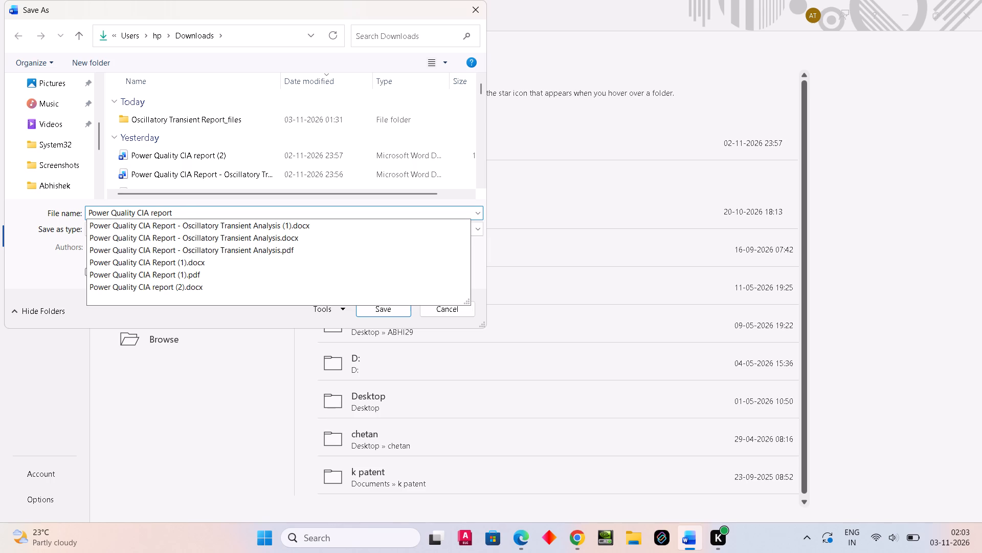
key("BackSpace")
key("BackSpace")
key("BackSpace")
key("BackSpace")
key("BackSpace")
key("BackSpace")
key("BackSpace")
key("BackSpace")
key("BackSpace")
key("BackSpace")
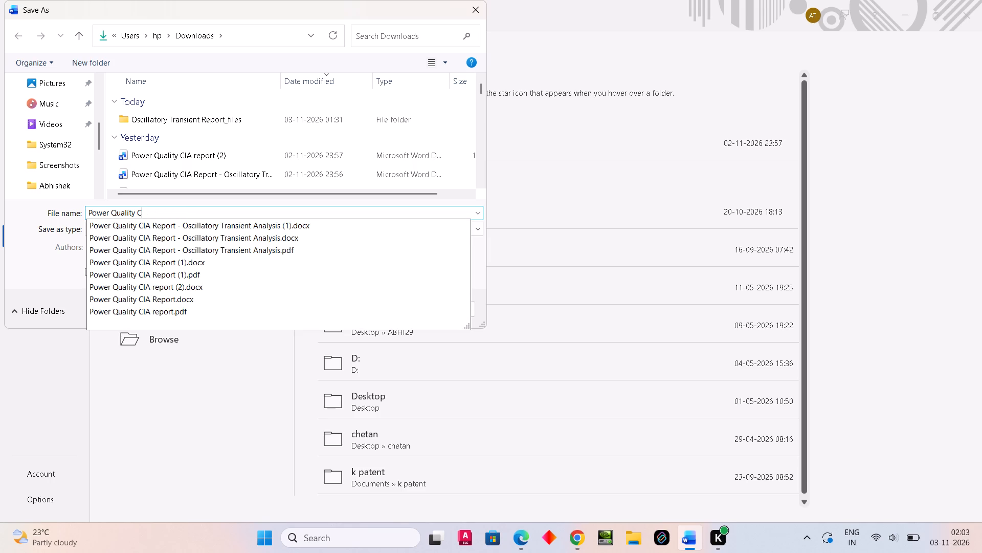
key("BackSpace")
type("re")
key("o")
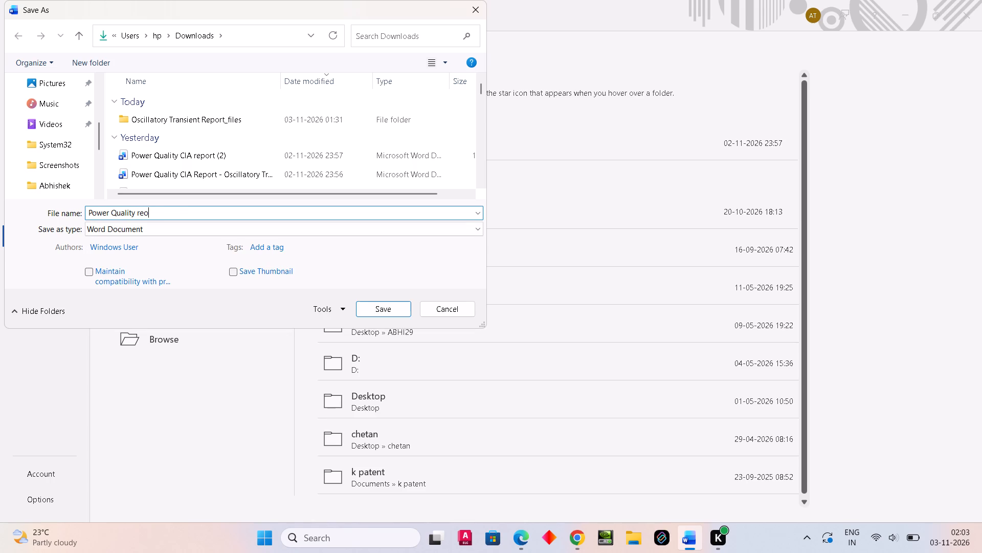
key("BackSpace")
type("ort")
key("BackSpace")
key("BackSpace")
key("BackSpace")
type("port")
Choose PDF as the file type and save the copy with standard optimization.
left_click_drag(468, 229, 51, 337)
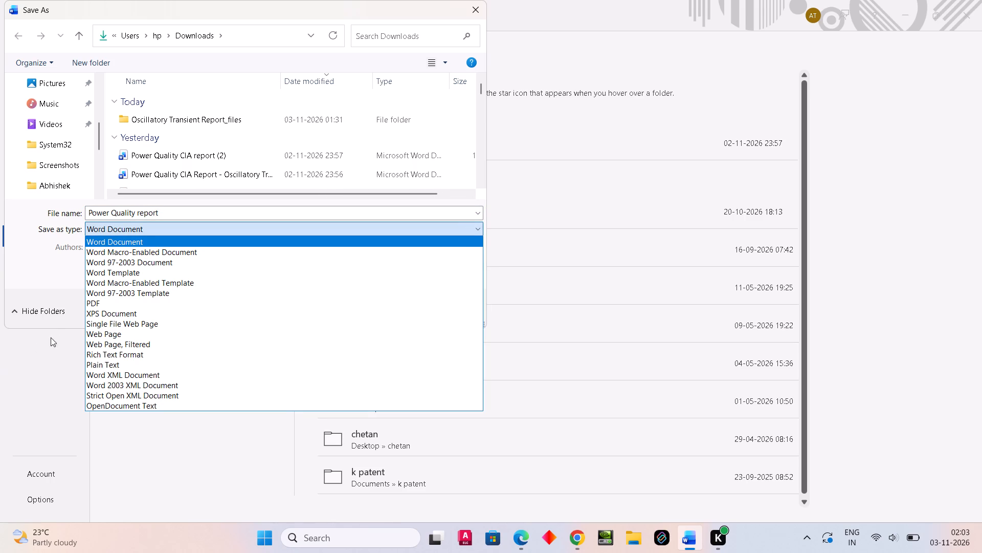
left_click_drag(51, 337, 95, 301)
left_click(95, 301)
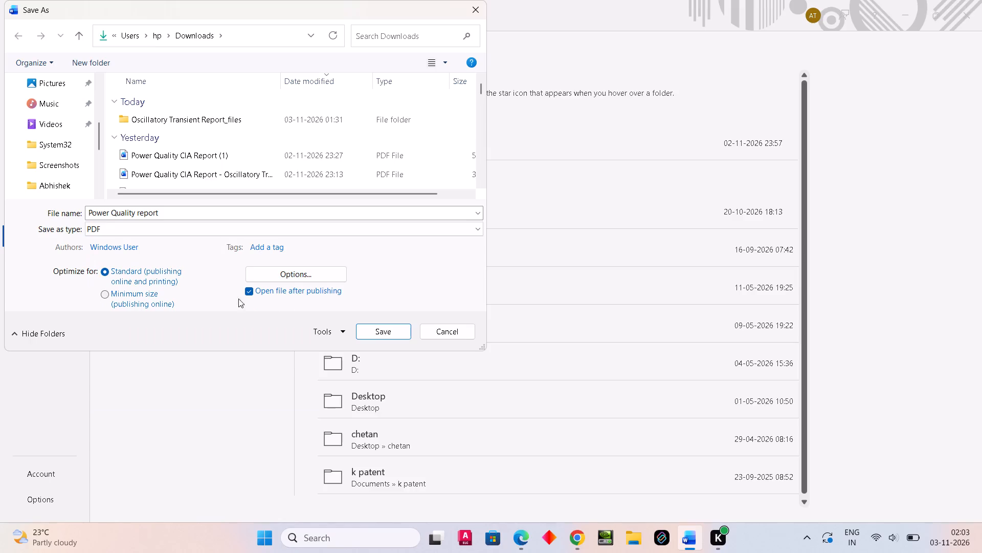
left_click(378, 332)
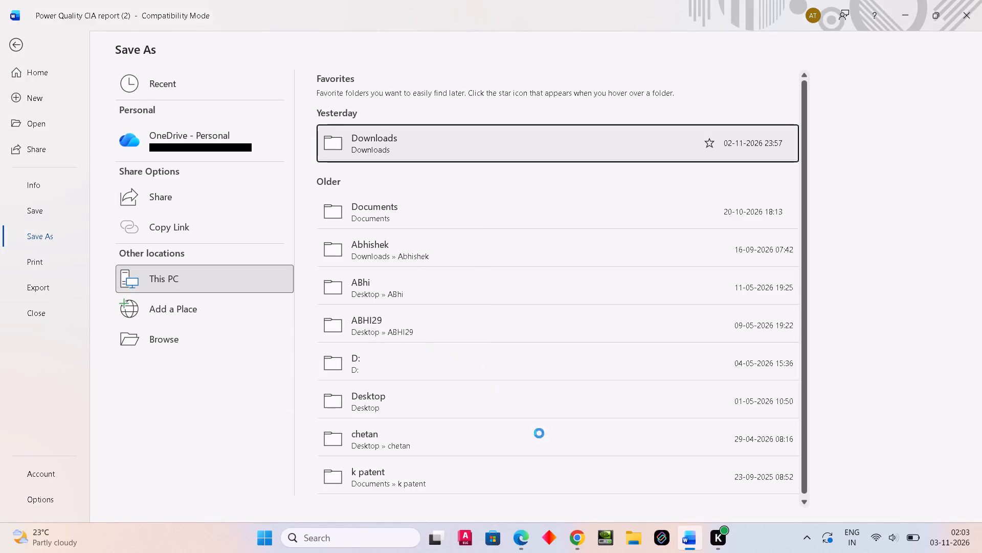
left_click(565, 292)
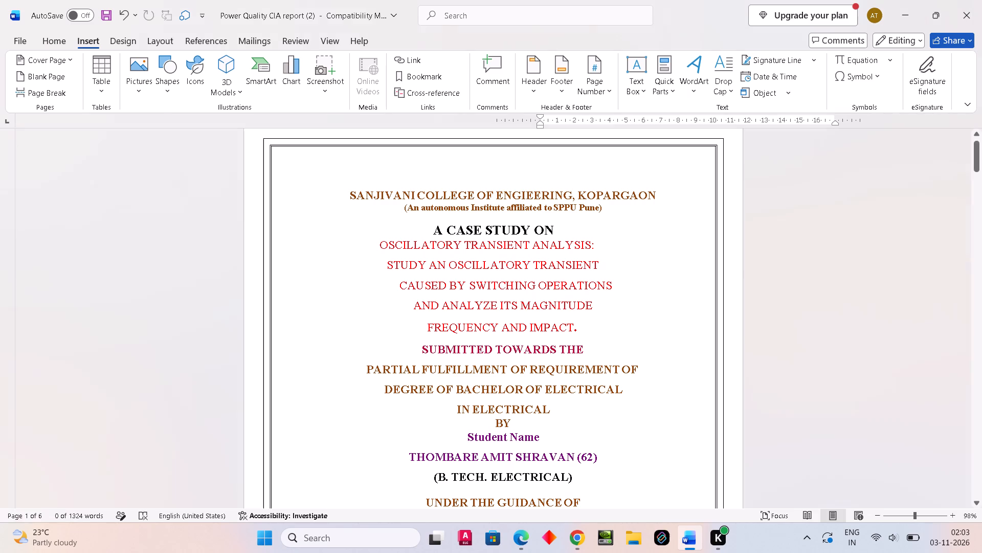
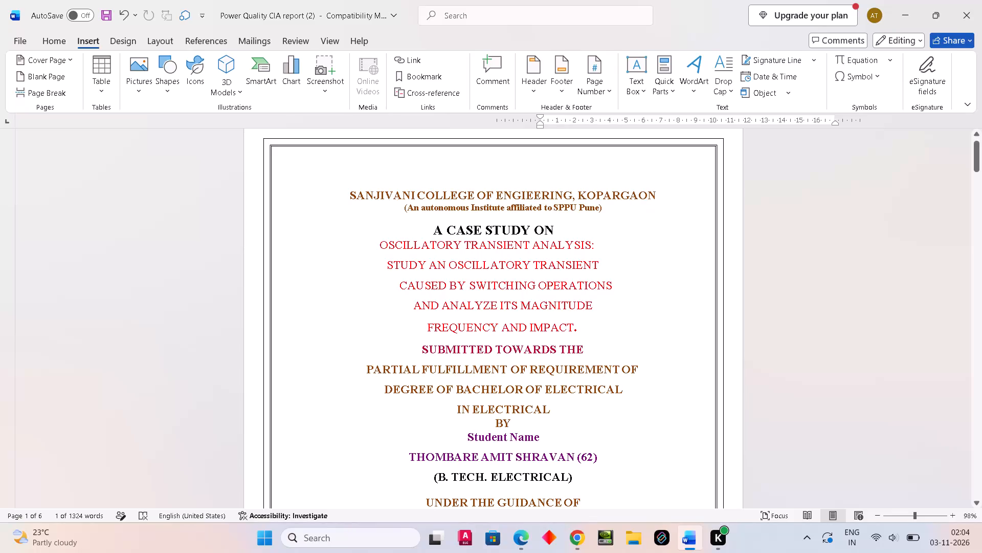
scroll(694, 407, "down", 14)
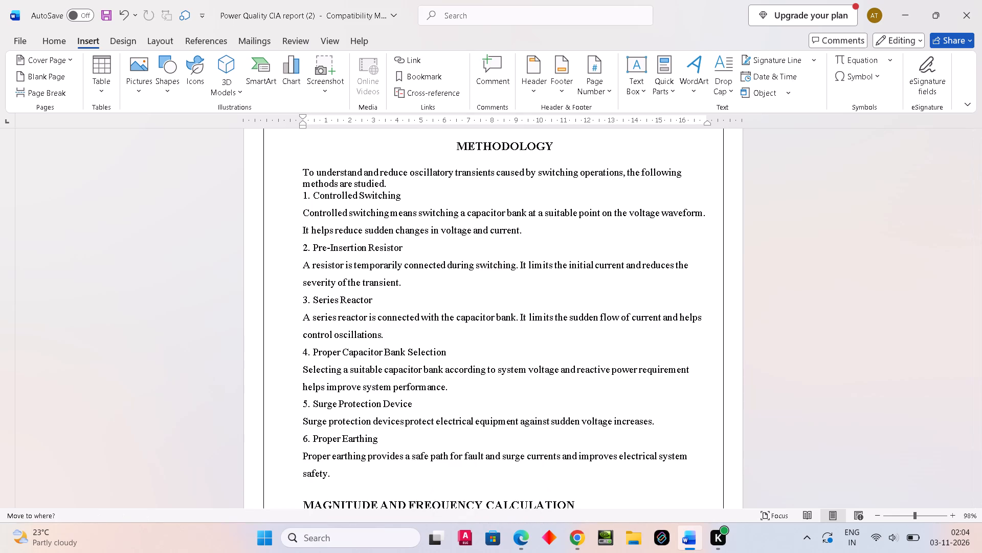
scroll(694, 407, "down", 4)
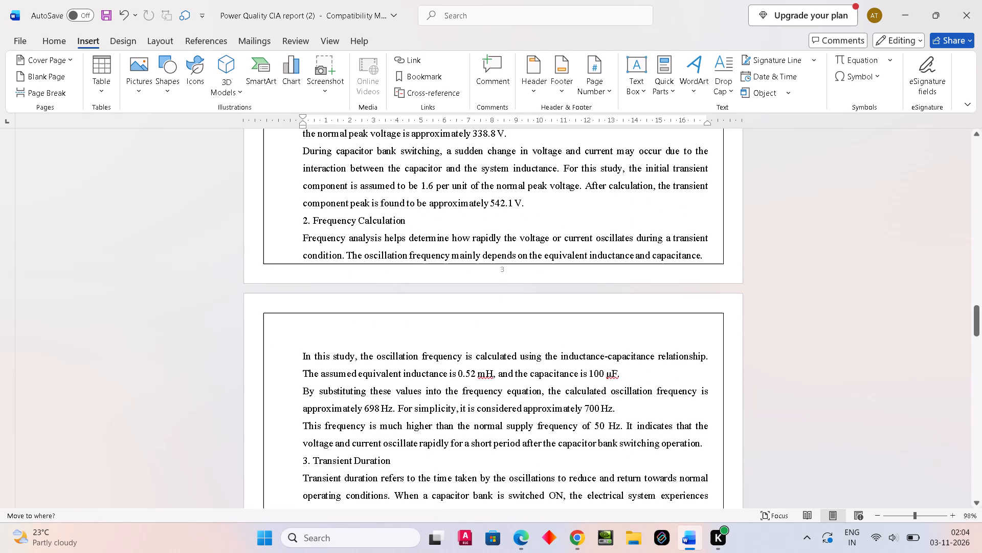
Switch to File Explorer, look through the recent files and open Babhaleshwar_Substation_Visit_Report in Word.
left_click(634, 537)
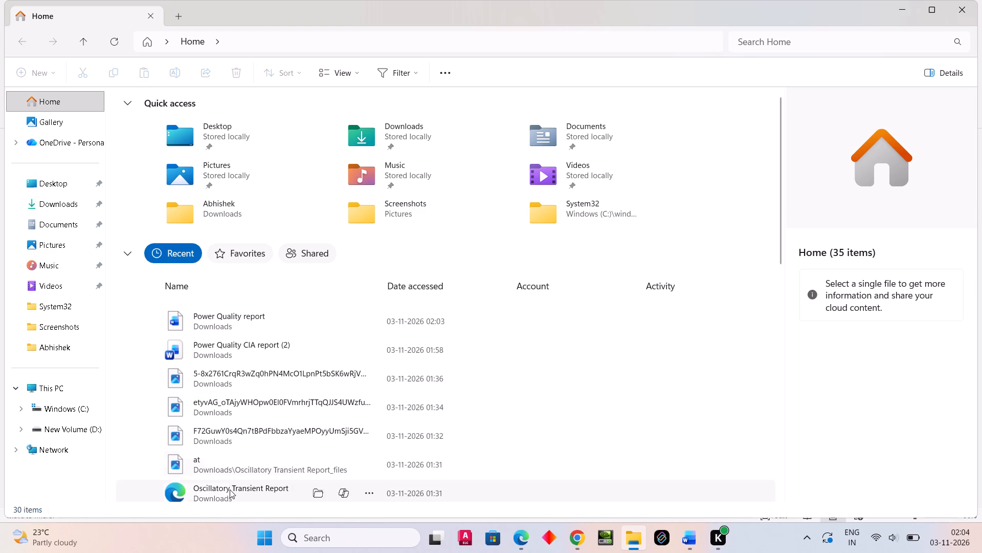
scroll(226, 493, "down", 3)
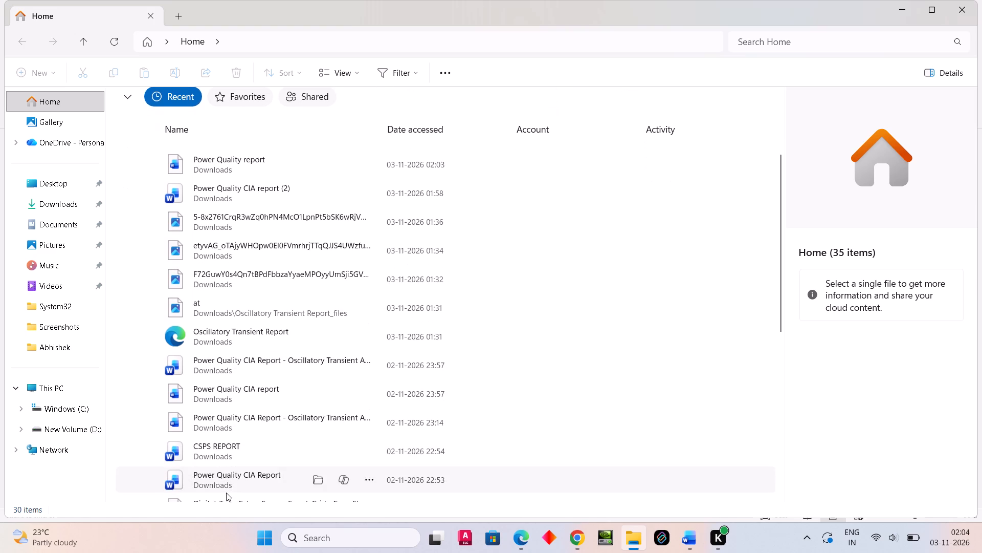
scroll(226, 493, "down", 1)
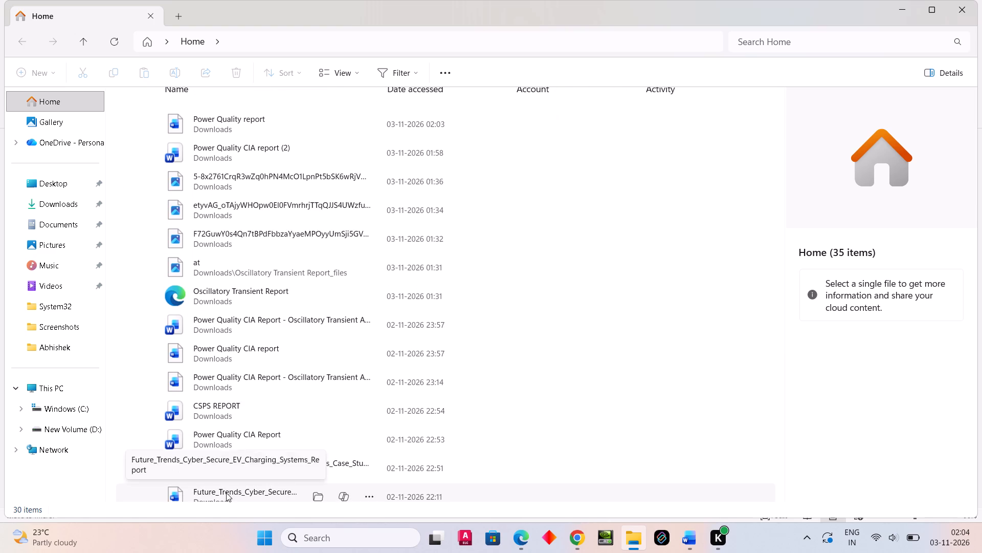
scroll(226, 493, "down", 1)
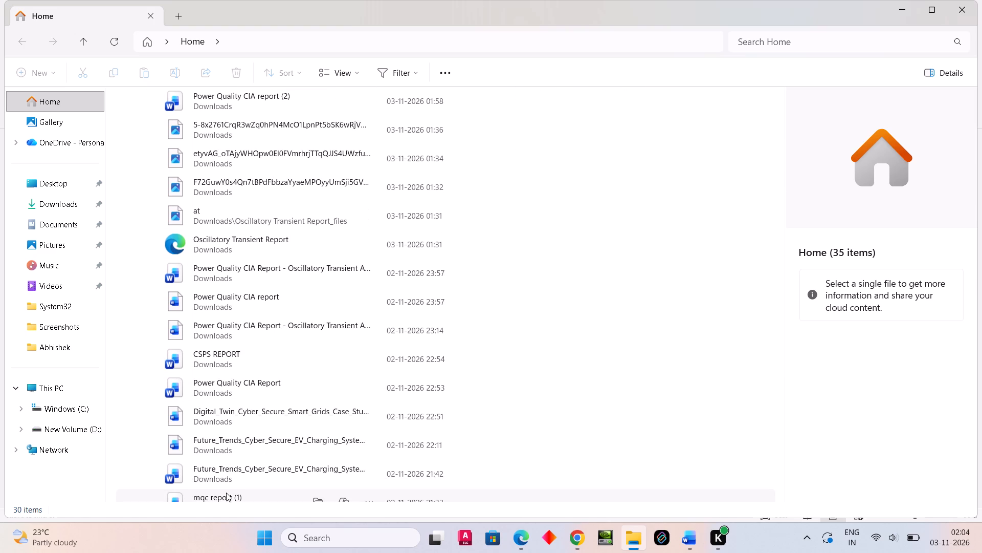
scroll(226, 493, "down", 2)
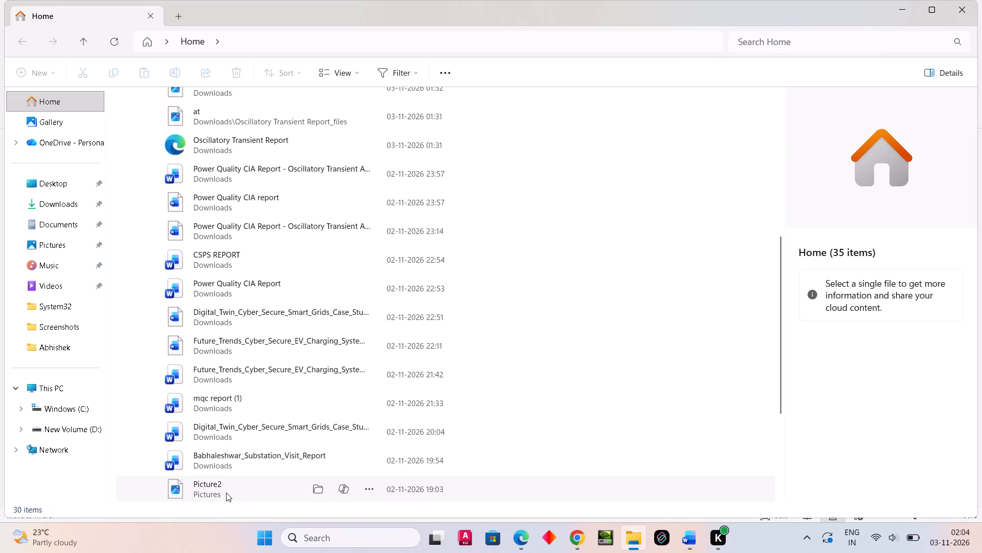
scroll(226, 493, "down", 2)
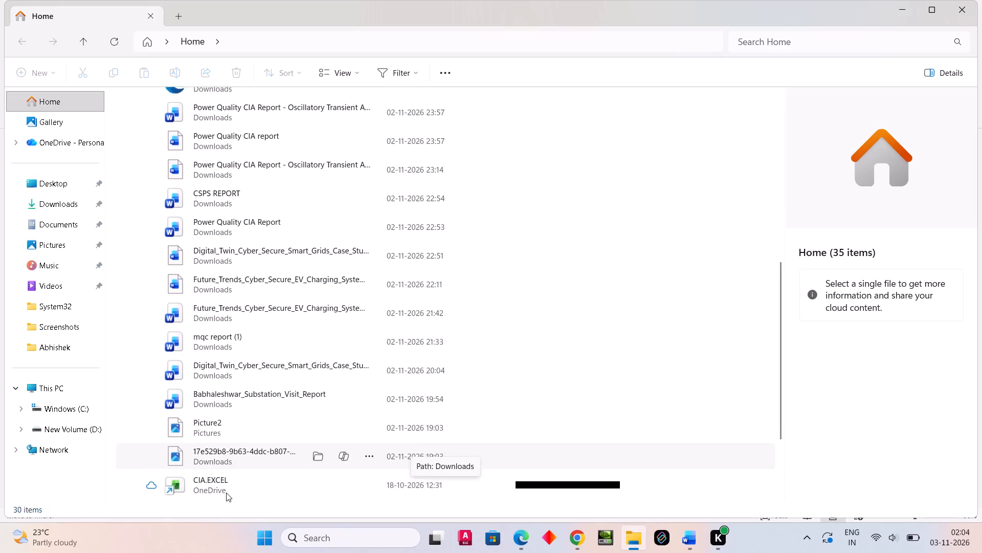
scroll(226, 493, "down", 2)
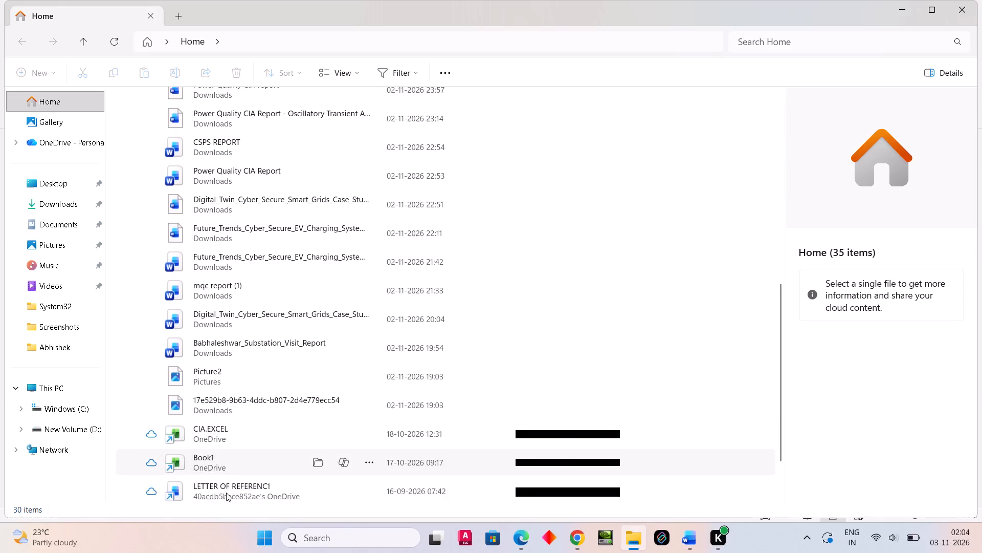
scroll(226, 493, "down", 4)
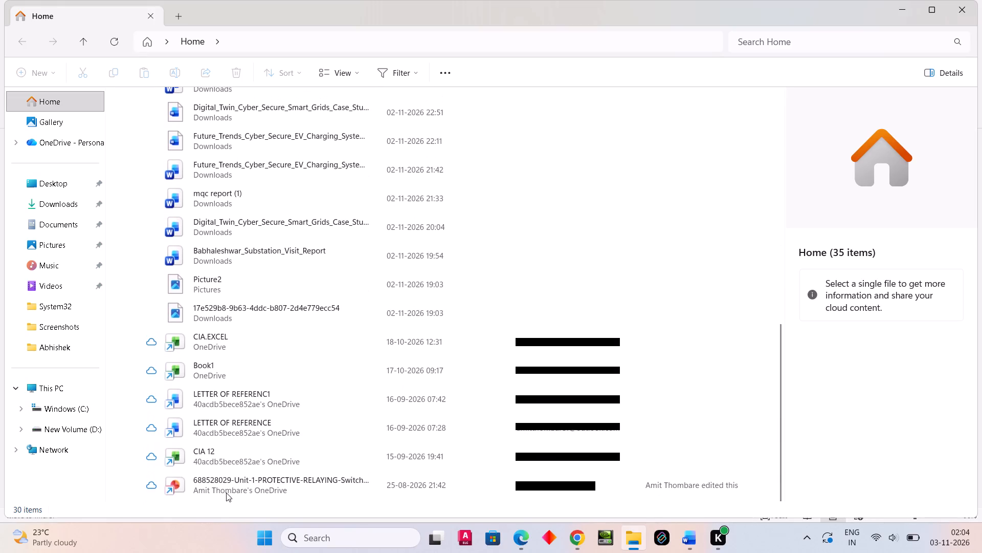
scroll(226, 493, "up", 3)
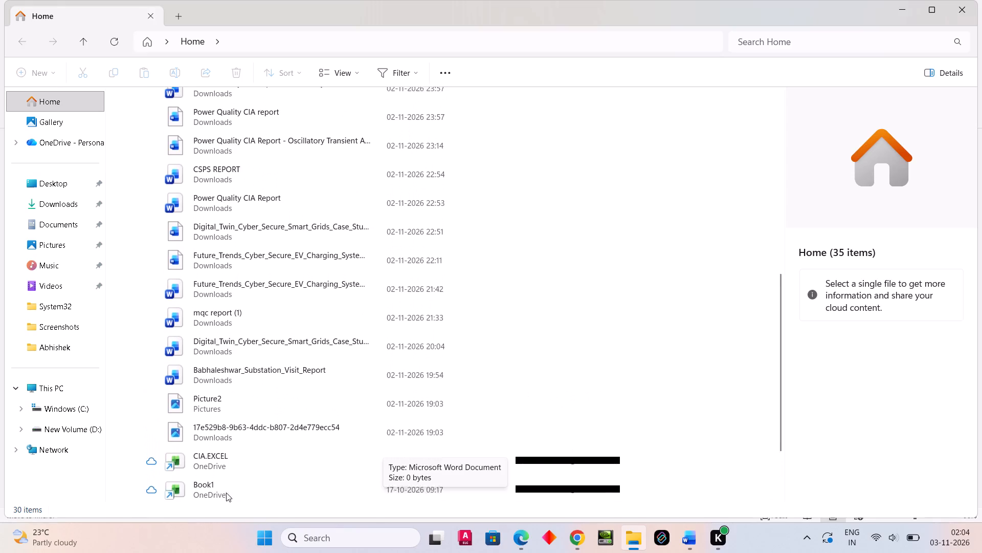
scroll(226, 493, "up", 1)
double_click(248, 411)
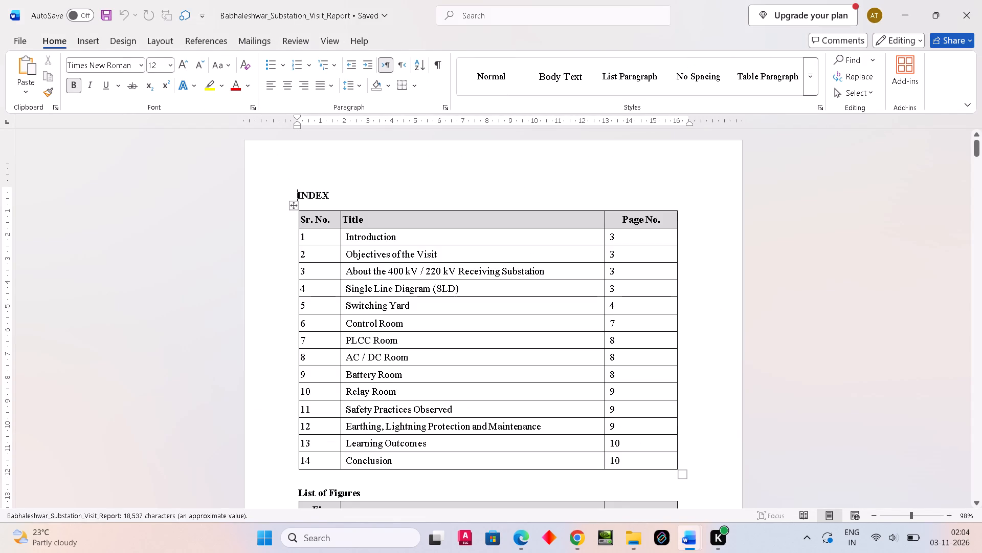
Review the substation visit report from the index and list of figures through the sections and figures to the conclusion, returning to the index.
scroll(389, 347, "up", 3)
scroll(389, 347, "down", 5)
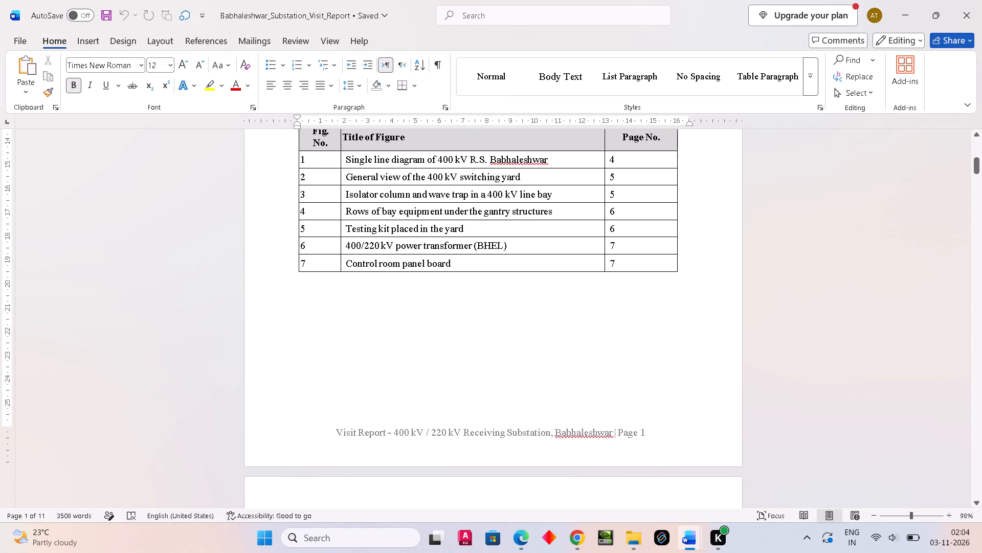
scroll(389, 347, "down", 2)
scroll(389, 347, "up", 3)
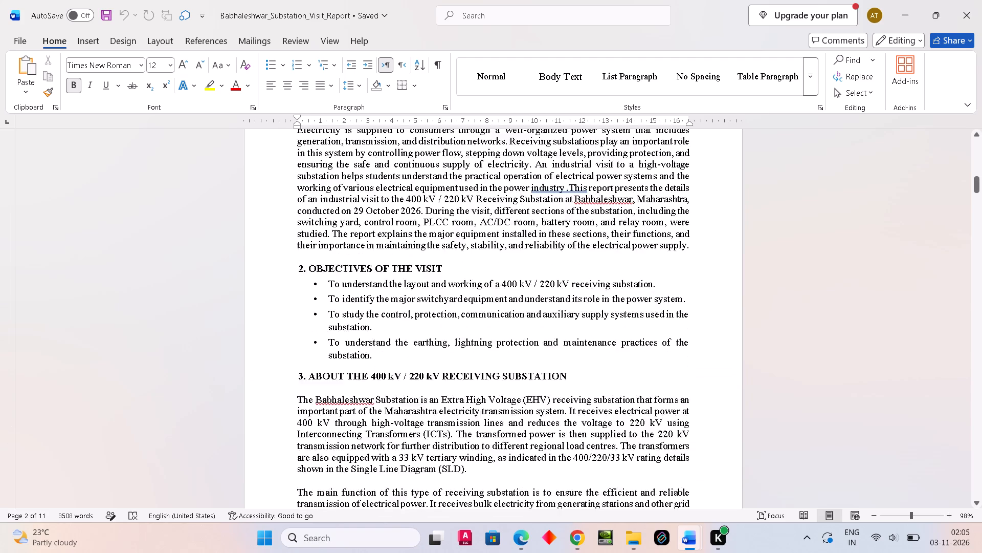
scroll(389, 347, "up", 2)
scroll(389, 347, "down", 1)
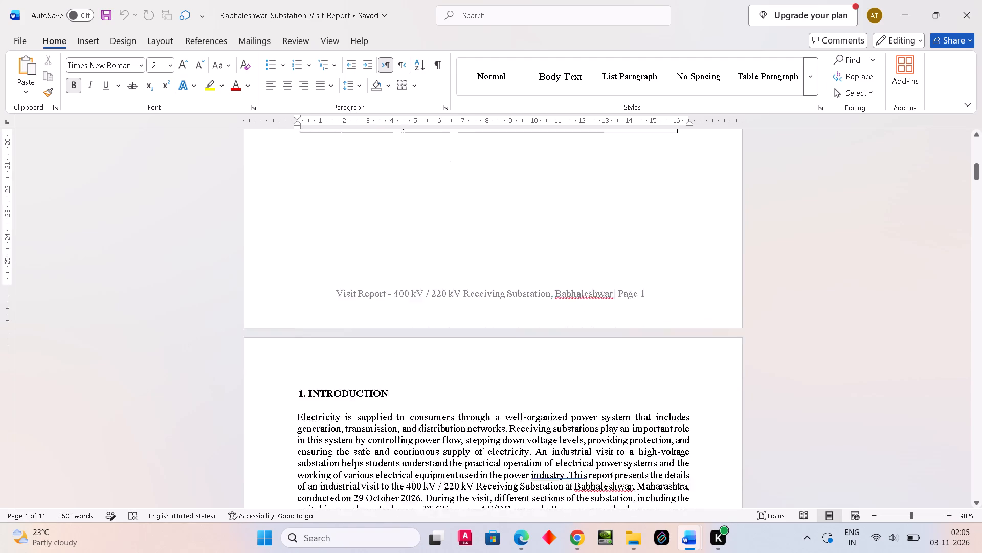
scroll(389, 347, "down", 1)
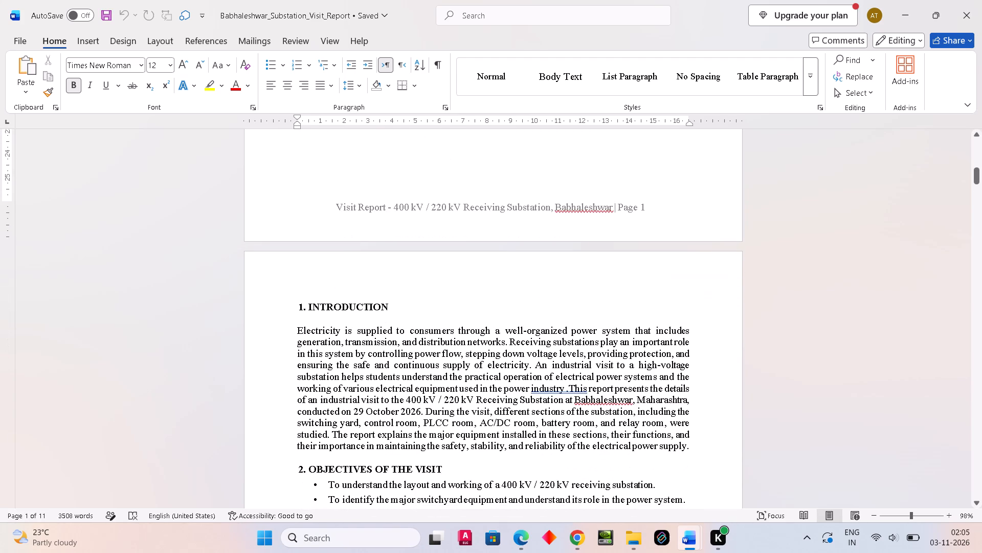
scroll(389, 347, "down", 3)
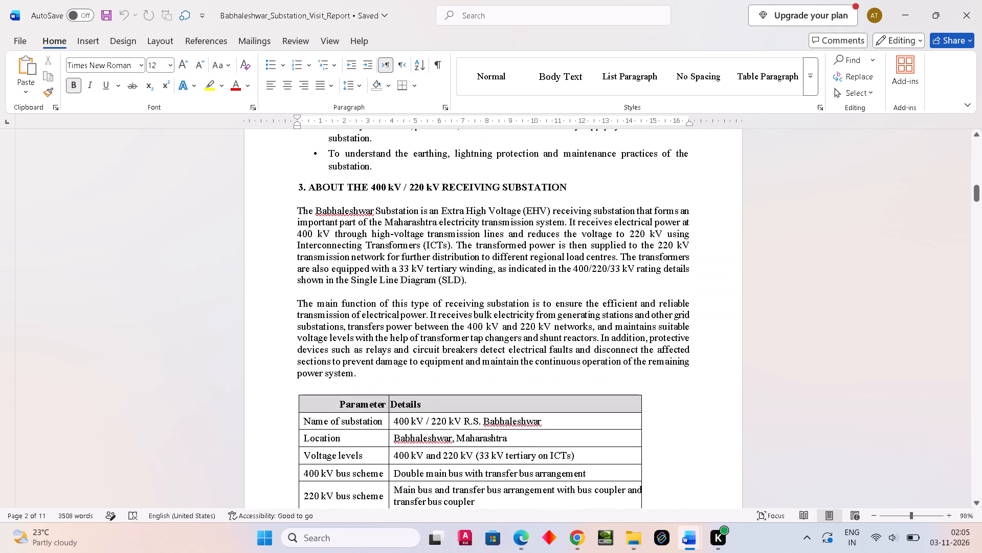
scroll(389, 347, "down", 5)
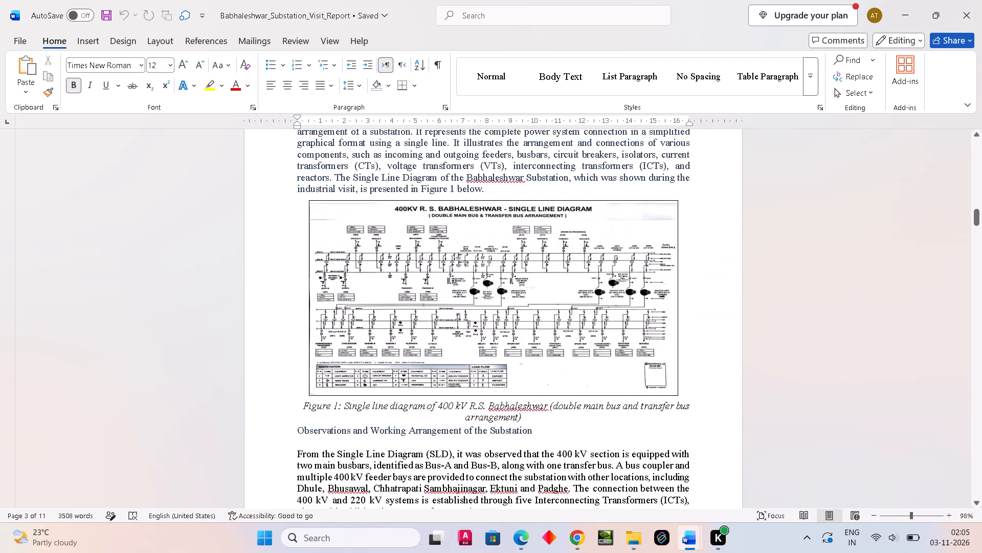
scroll(389, 347, "down", 5)
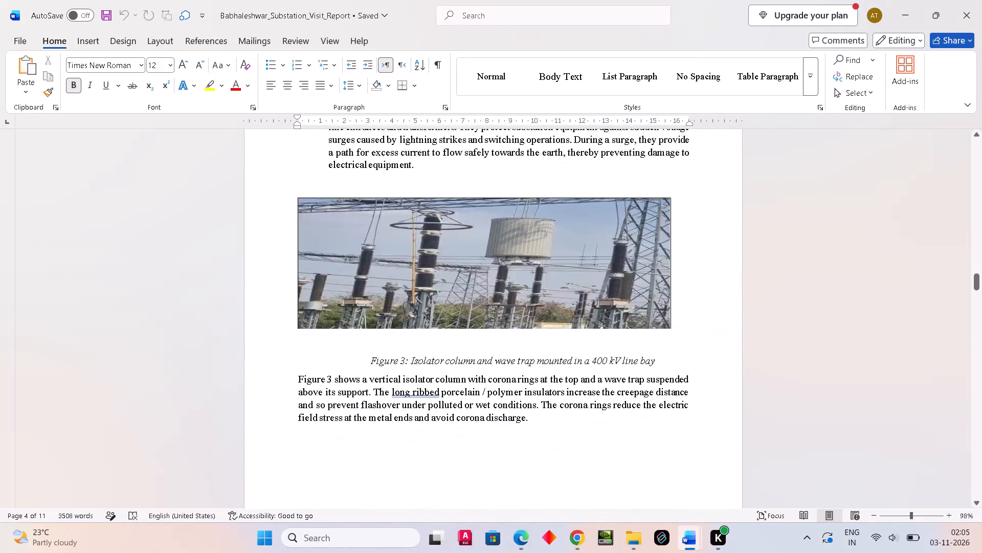
scroll(389, 347, "down", 5)
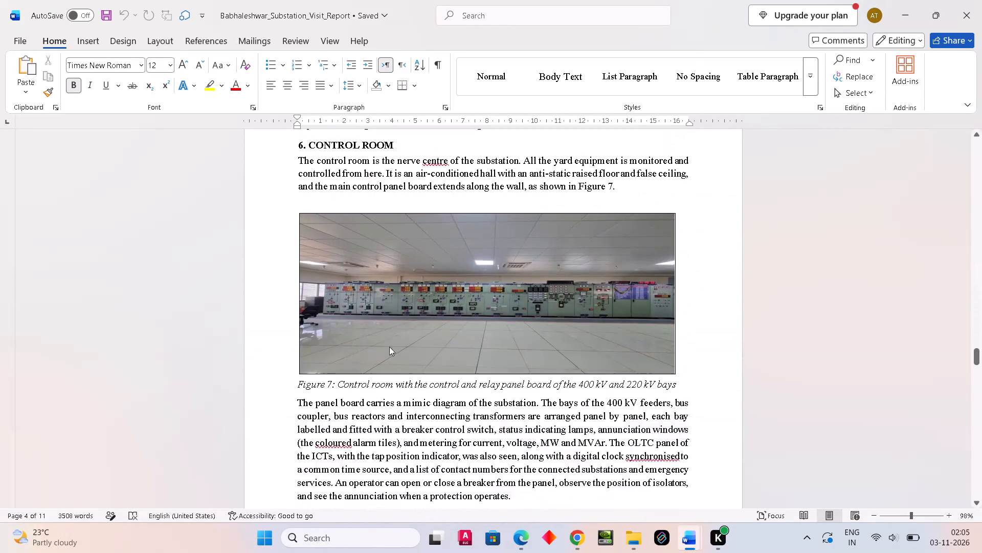
scroll(389, 347, "down", 10)
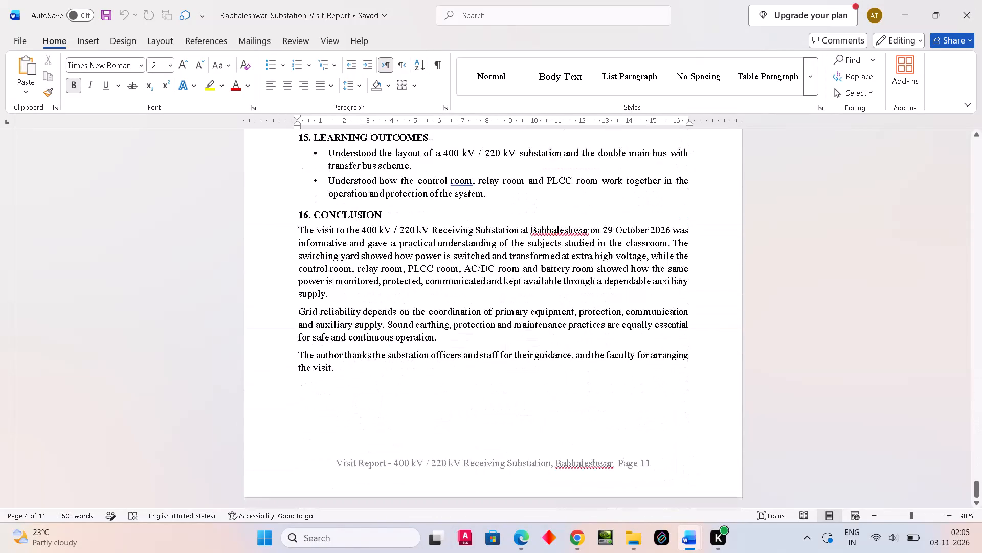
scroll(389, 347, "down", 3)
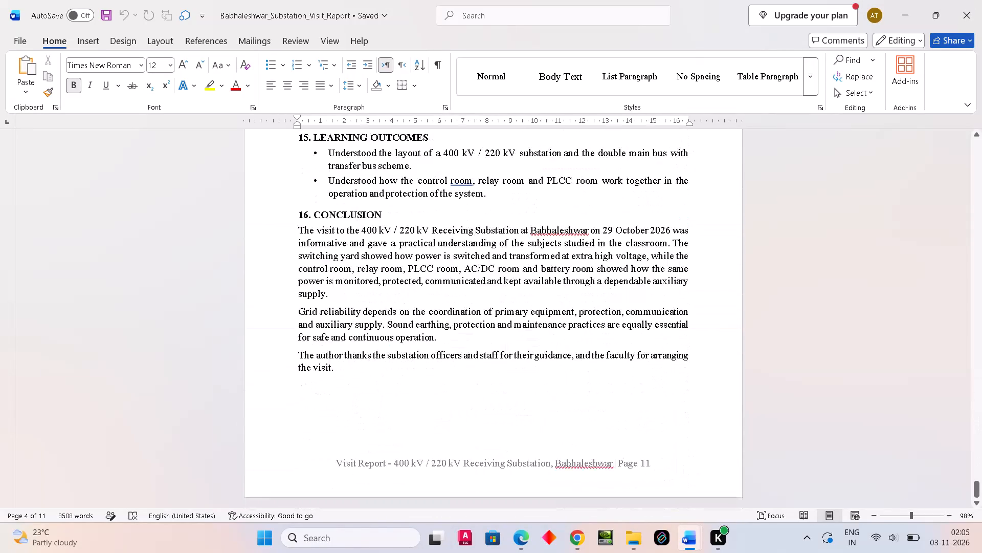
scroll(389, 347, "up", 9)
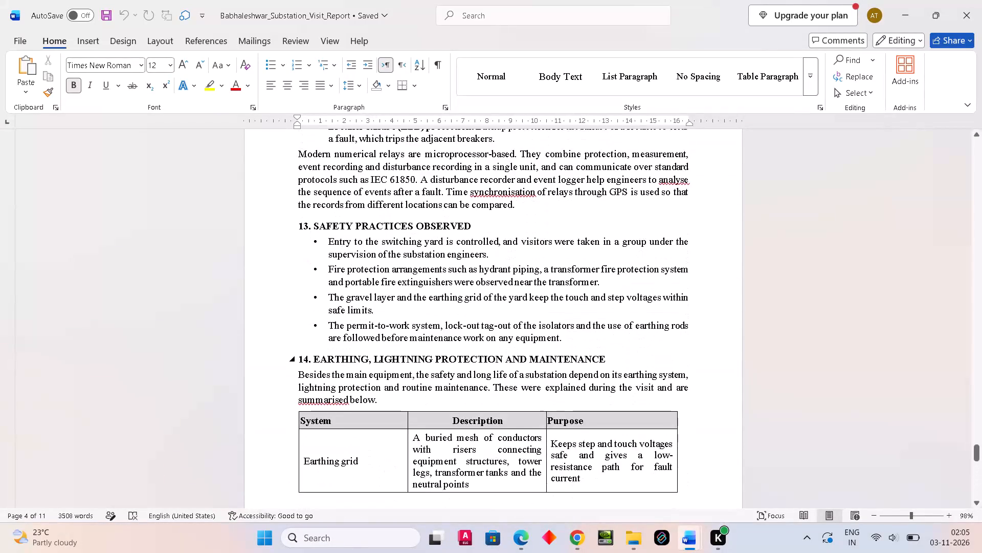
scroll(389, 347, "up", 20)
scroll(389, 347, "up", 12)
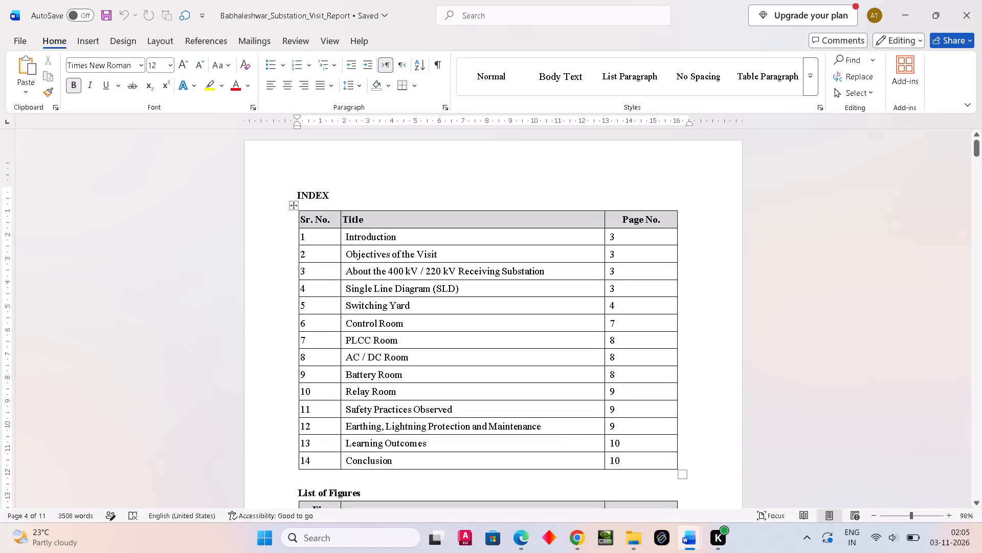
Switch to File Explorer, look through the recent files and reopen Babhaleshwar_Substation_Visit_Report in Word.
left_click(632, 533)
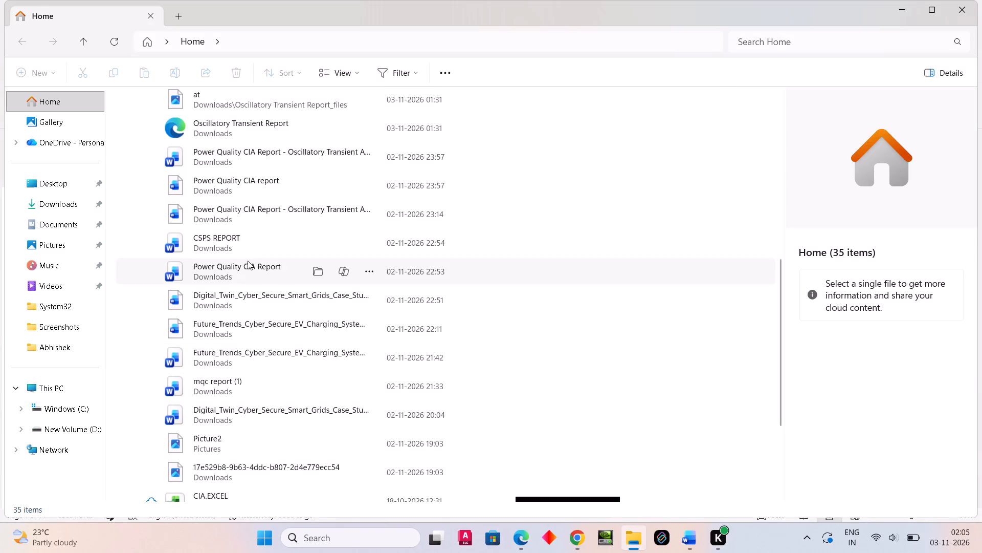
scroll(248, 245, "down", 3)
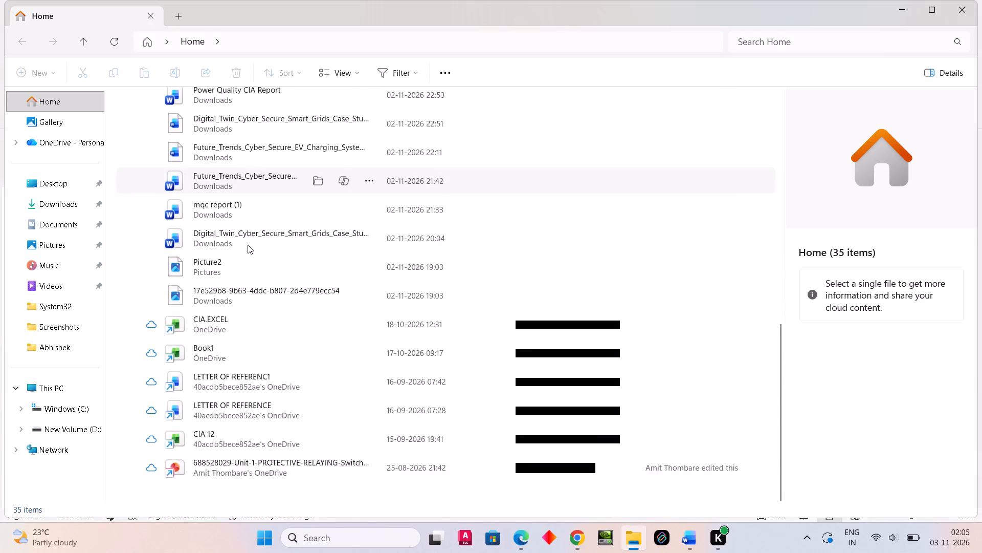
scroll(248, 245, "up", 4)
scroll(248, 245, "right", 1)
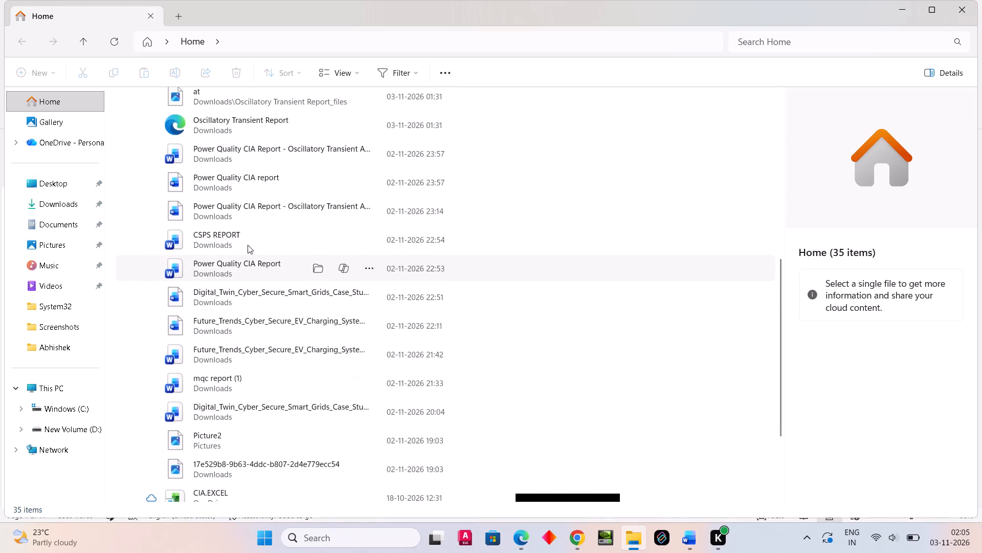
scroll(248, 245, "right", 1)
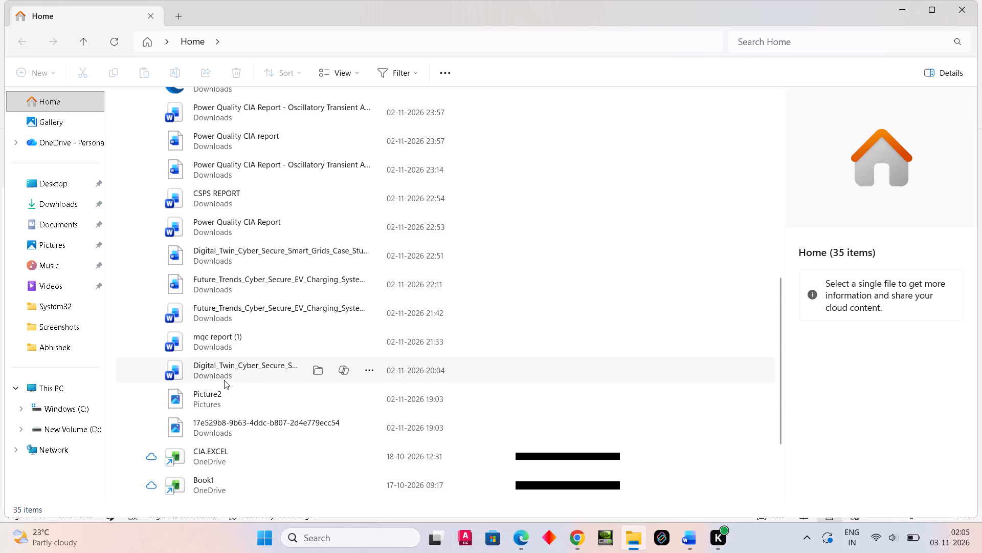
scroll(227, 405, "down", 1)
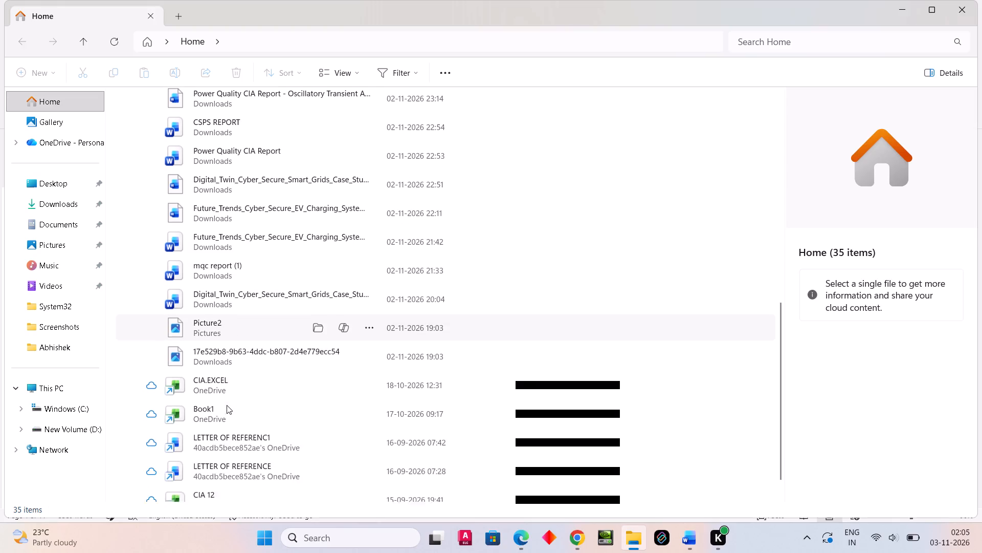
scroll(227, 405, "down", 3)
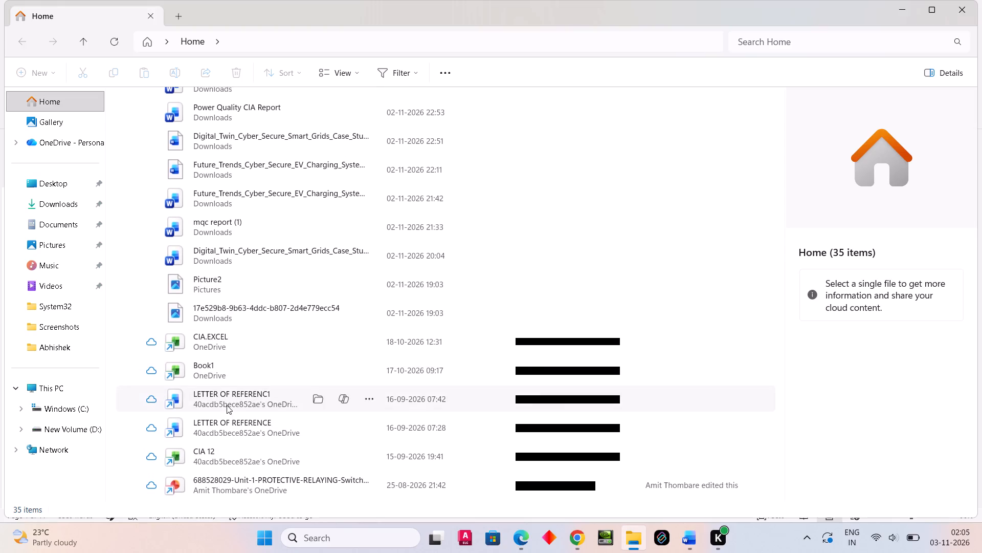
scroll(227, 405, "up", 3)
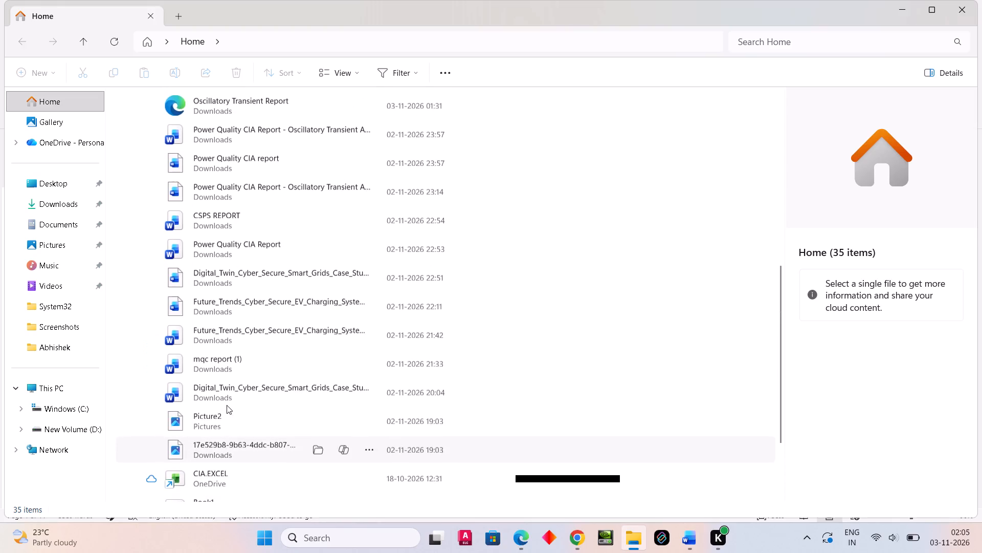
scroll(227, 405, "up", 2)
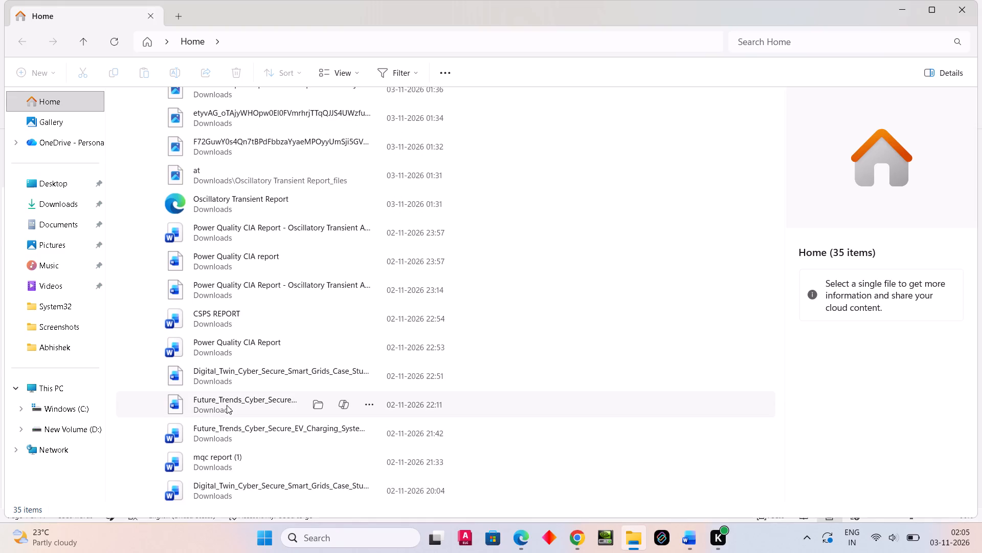
scroll(227, 405, "down", 2)
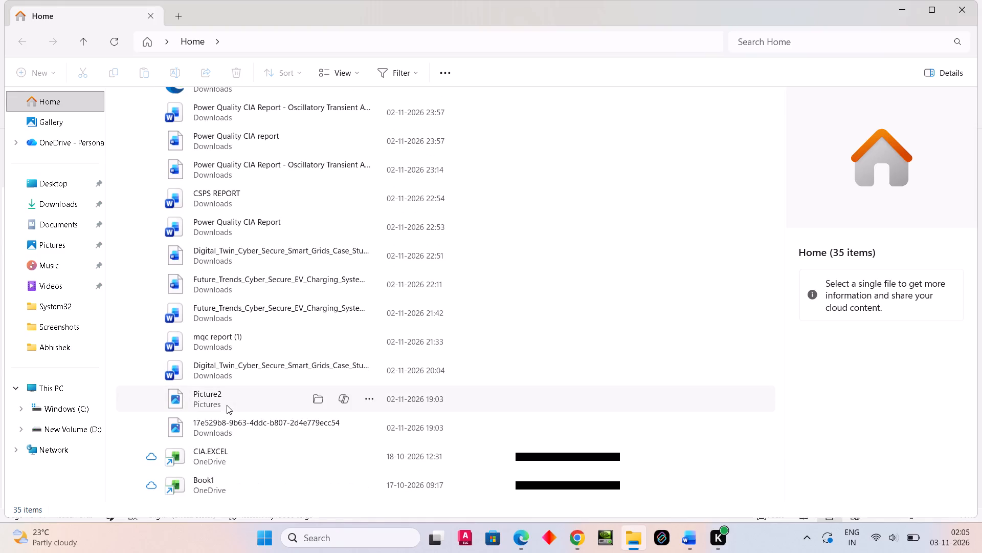
scroll(227, 405, "up", 6)
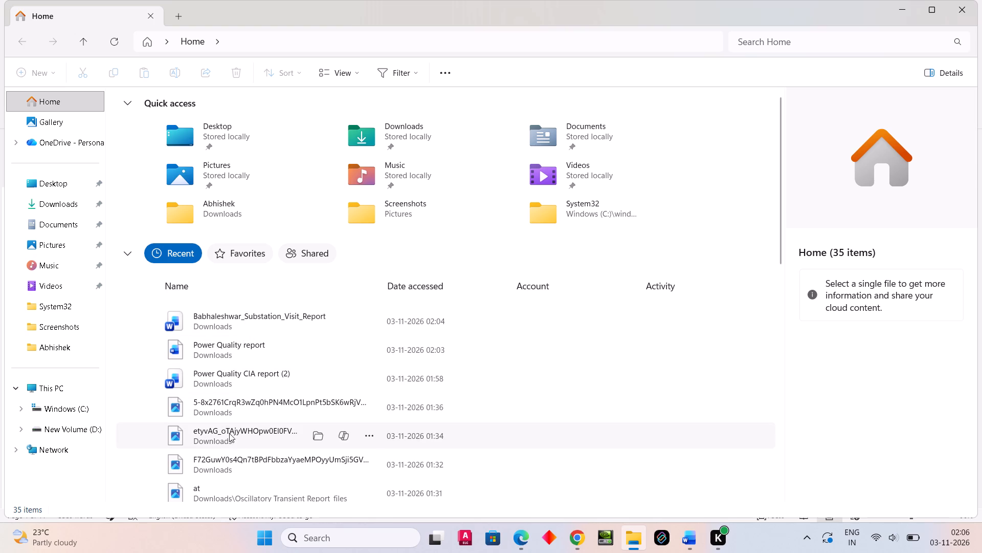
scroll(225, 467, "down", 1)
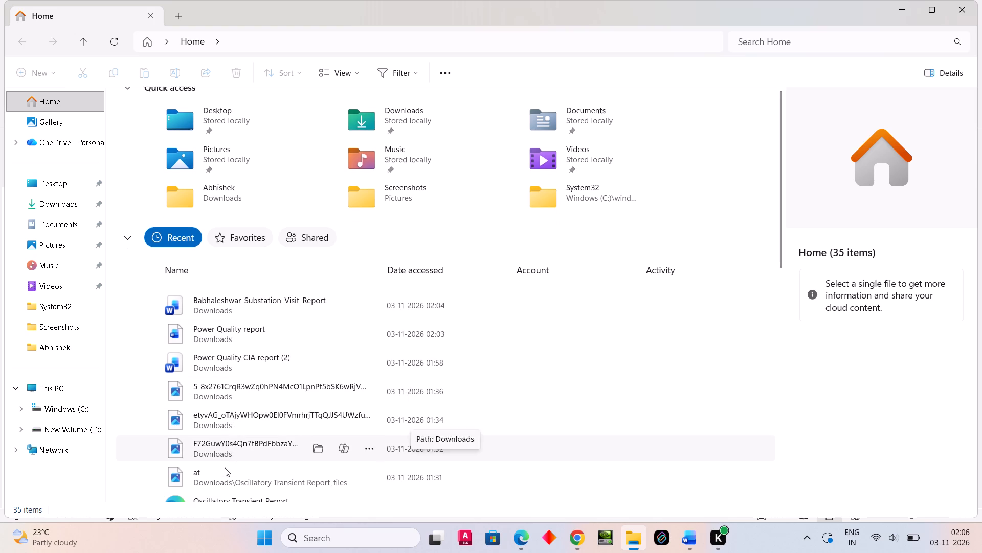
scroll(225, 467, "down", 2)
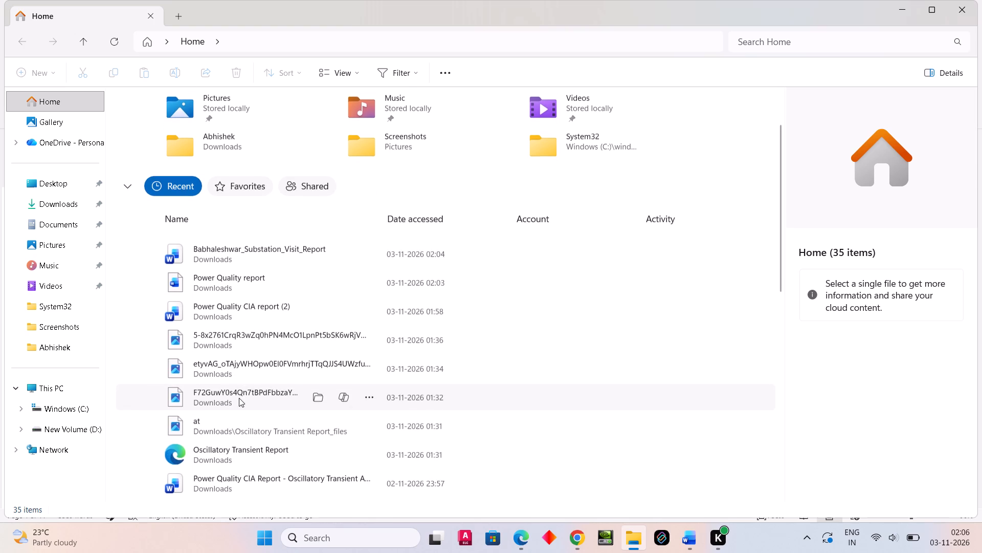
double_click(248, 251)
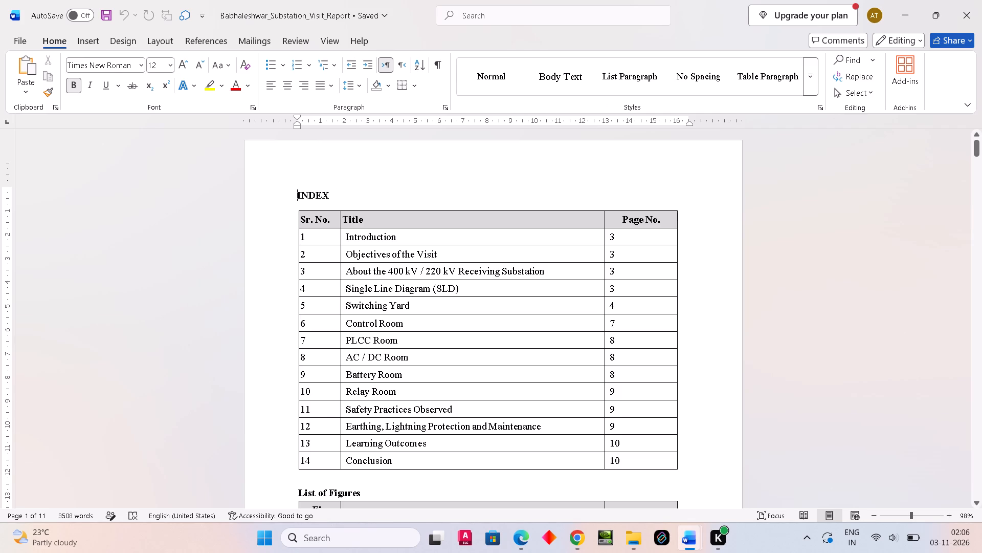
Review the substation visit report from the index and list of figures through the Single Line Diagram section and its observations.
scroll(316, 272, "down", 4)
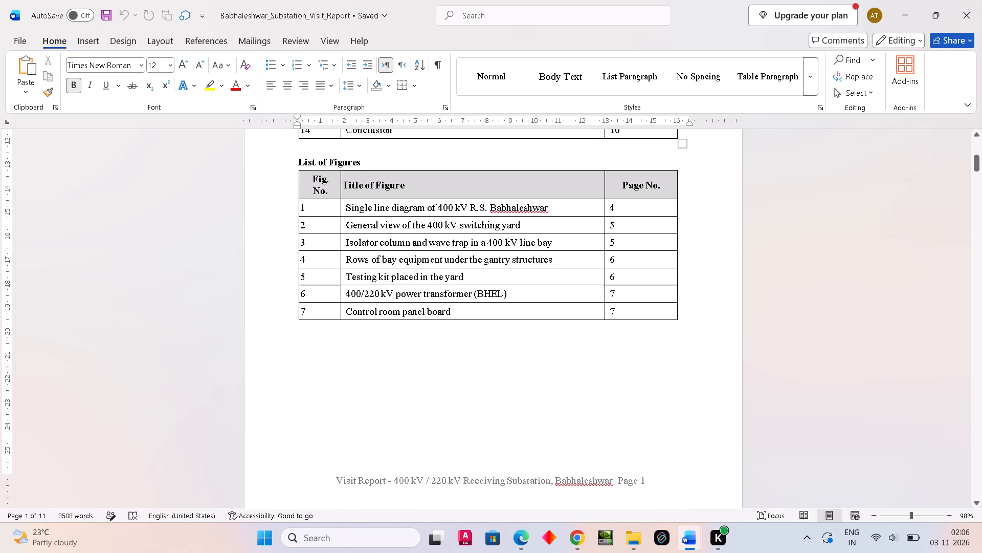
scroll(316, 272, "down", 3)
scroll(316, 272, "up", 3)
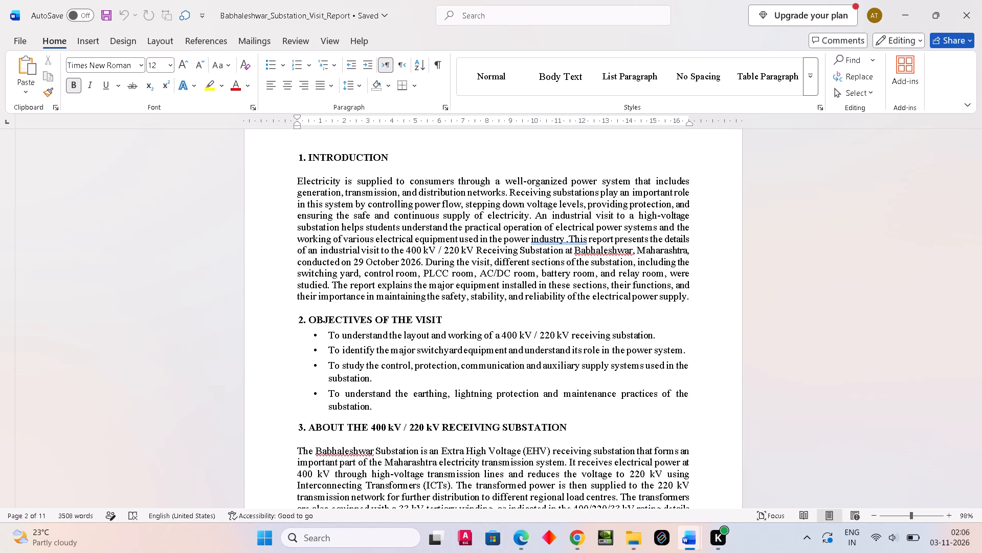
scroll(377, 319, "down", 1)
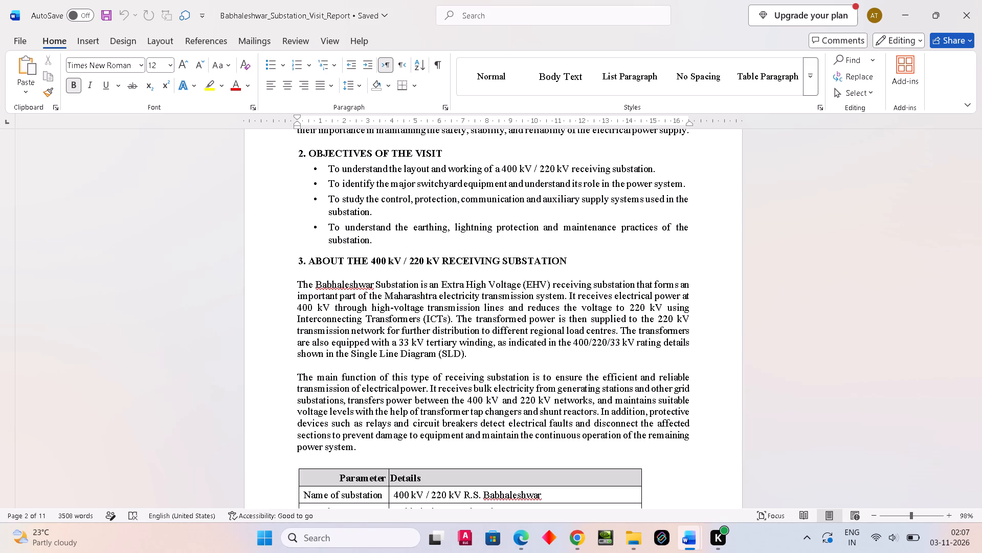
scroll(414, 386, "down", 2)
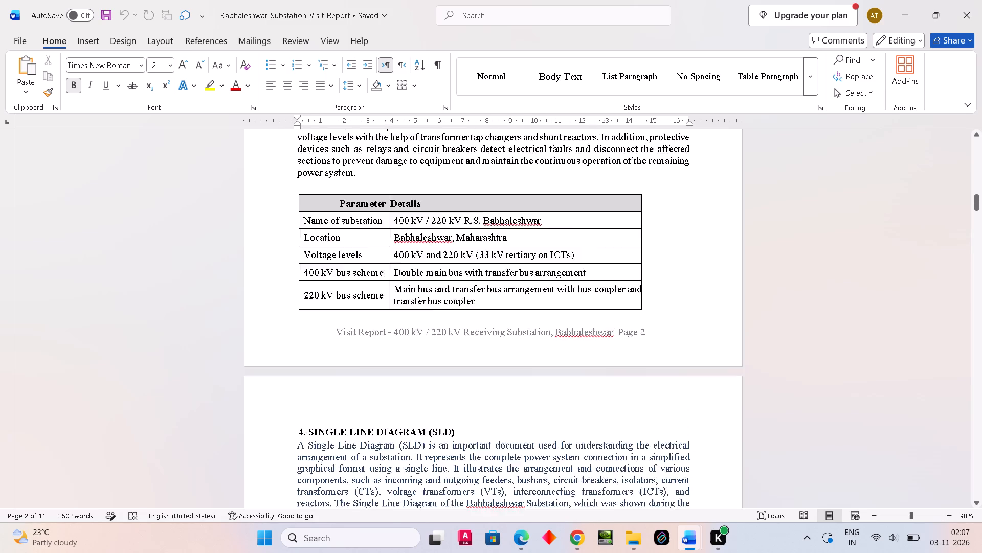
scroll(414, 386, "down", 2)
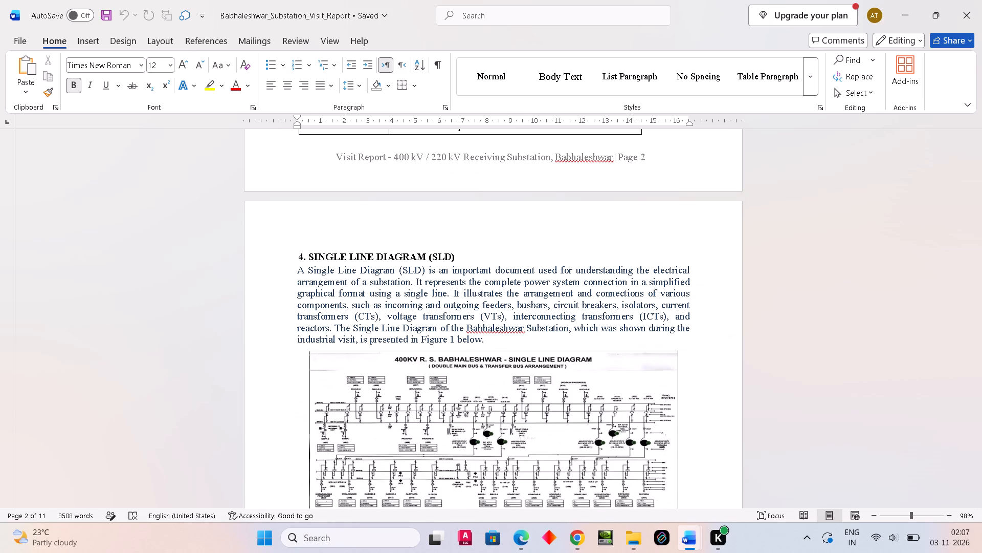
scroll(455, 342, "down", 3)
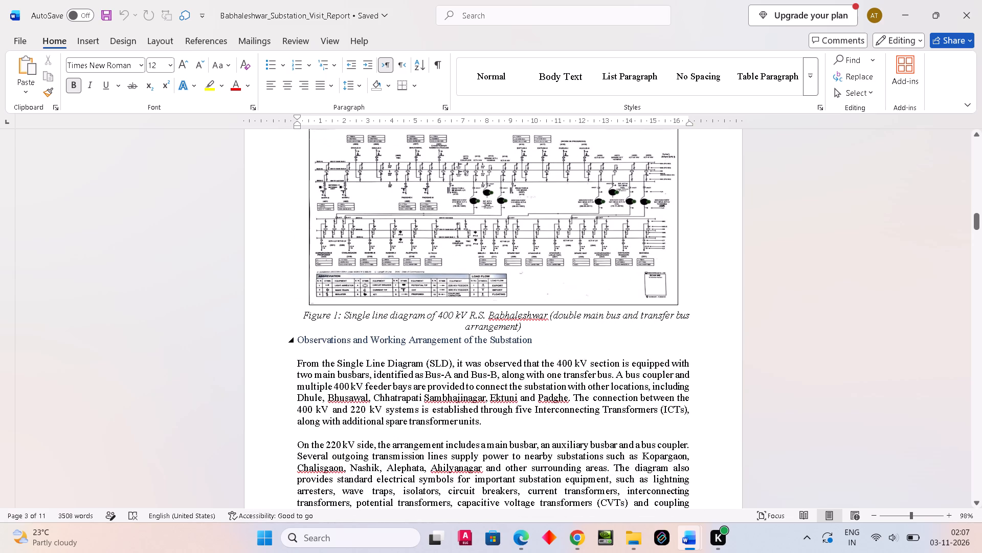
scroll(455, 342, "down", 1)
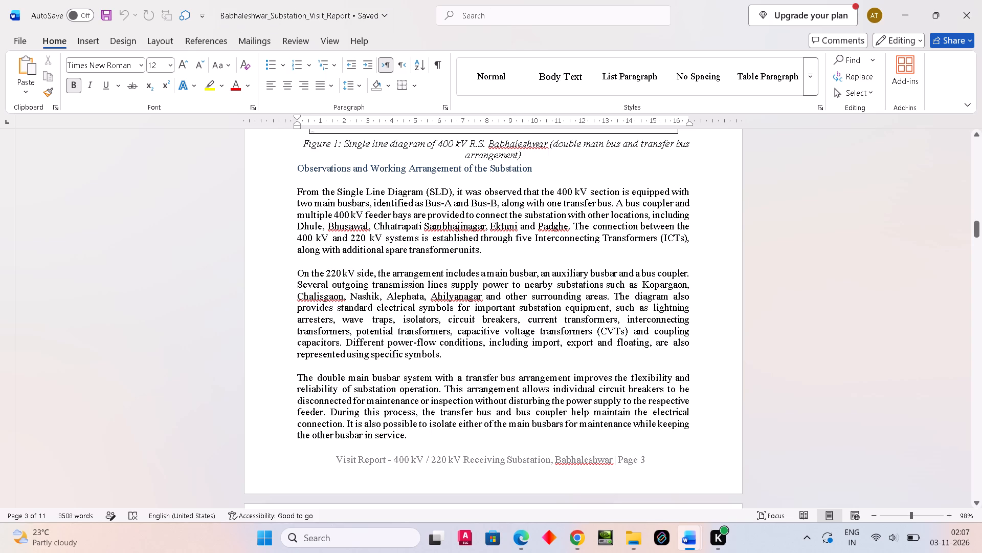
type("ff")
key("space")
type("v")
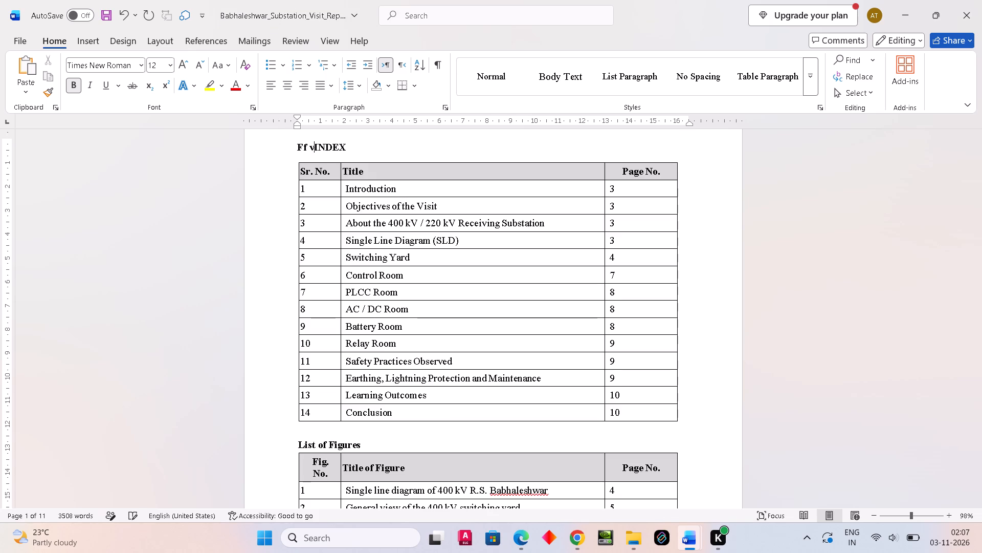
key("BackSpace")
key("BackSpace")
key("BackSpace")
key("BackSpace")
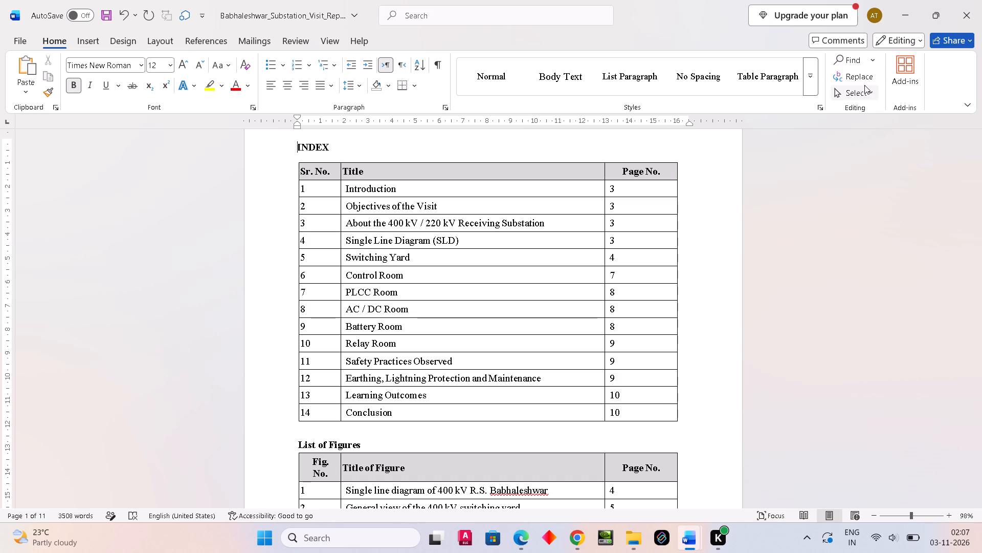
Close Babhaleshwar_Substation_Visit_Report, saving it in the Downloads folder.
left_click(972, 12)
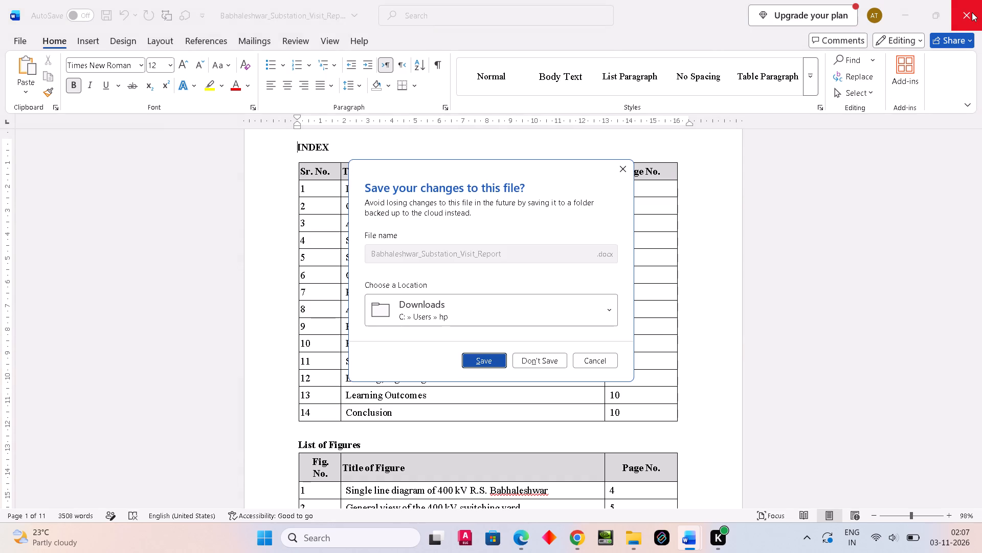
left_click(494, 357)
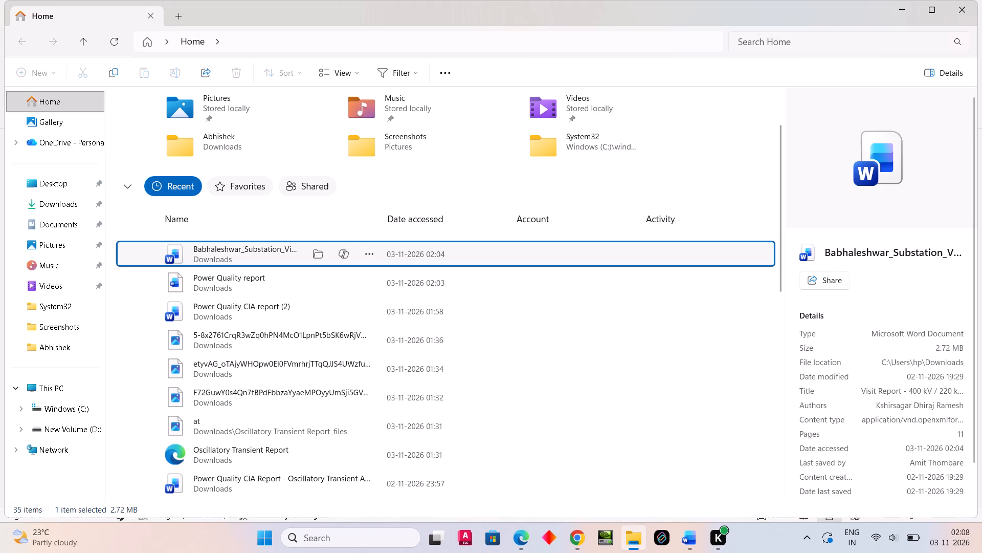
Close File Explorer and begin closing the Power Quality CIA report (2) document in Word.
left_click(969, 3)
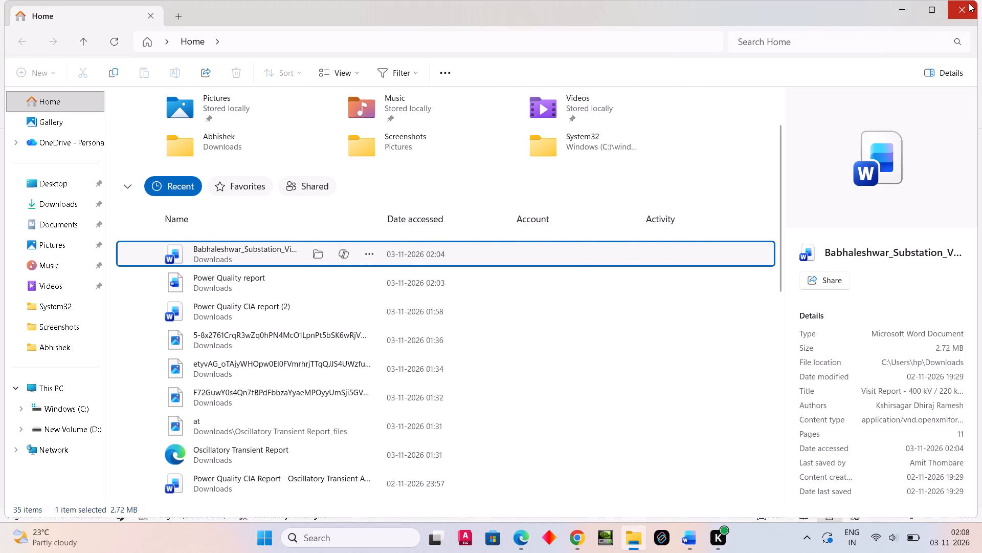
left_click(969, 3)
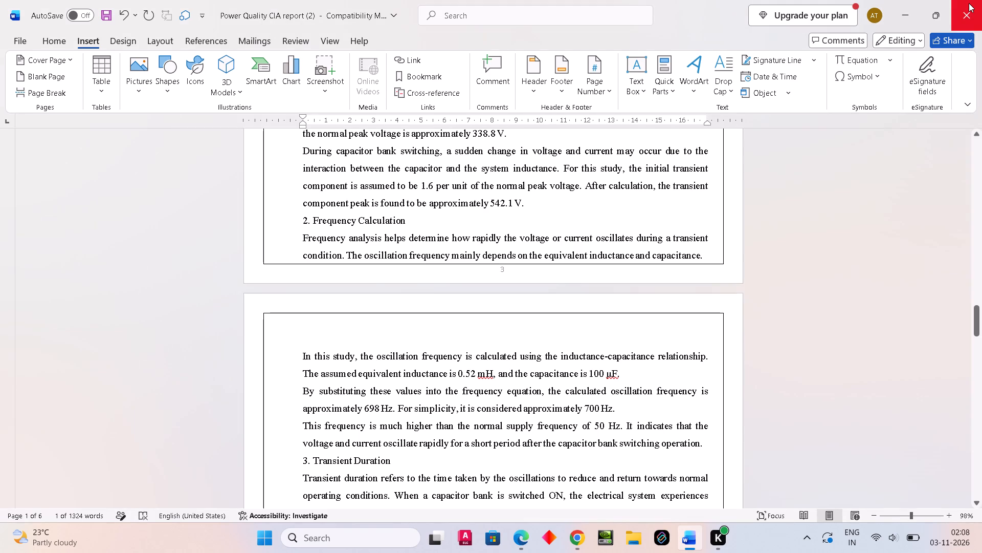